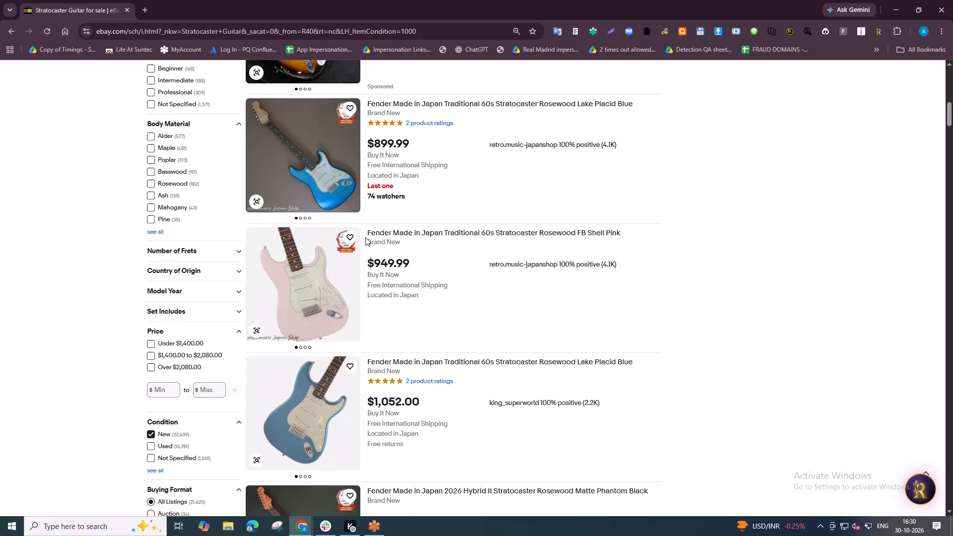
Close the eBay Stratocaster search results and the RedPoints IPR Plugin task configuration window.
key("ctrl+w")
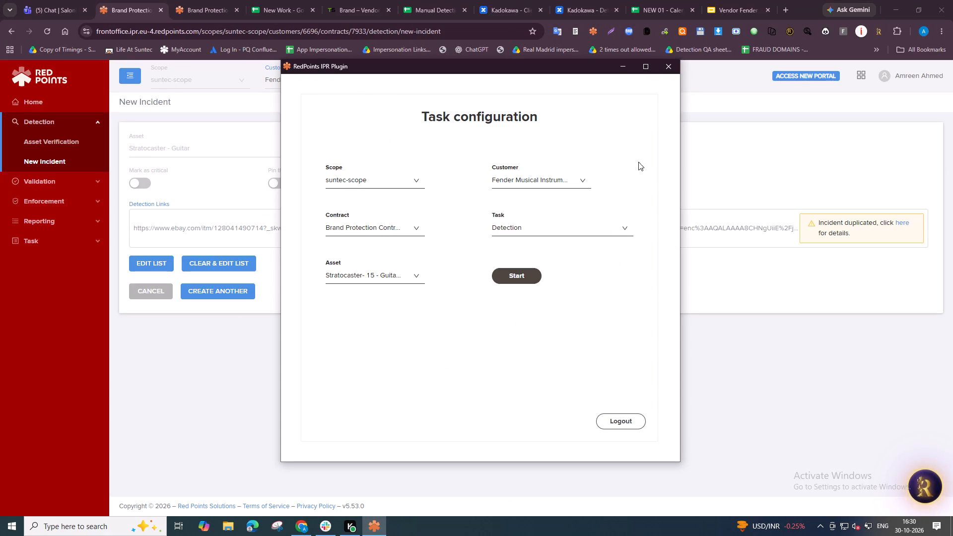
left_click(659, 68)
In the New Work spreadsheet, check the sum of the last count column in the 30/10/2026 customer tally.
left_click(251, 0)
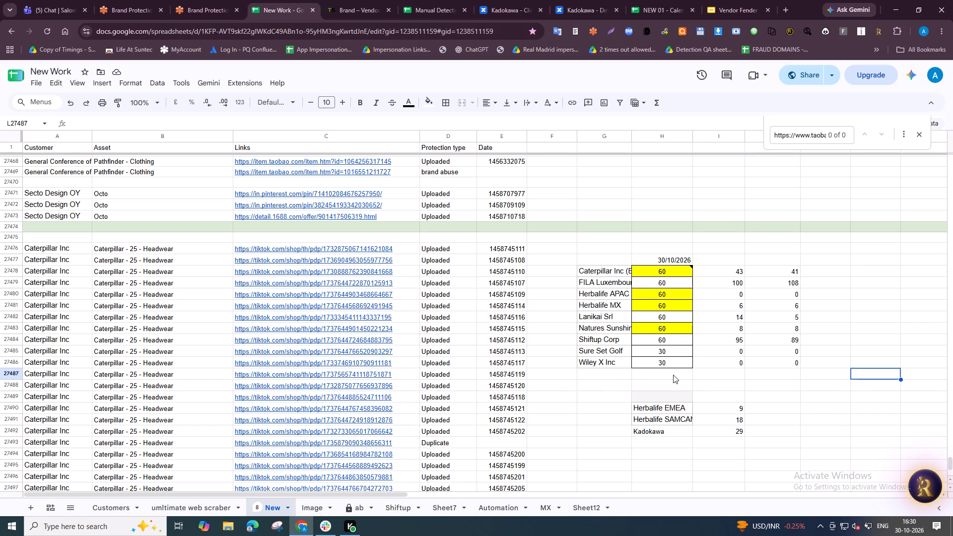
left_click_drag(794, 249, 789, 343)
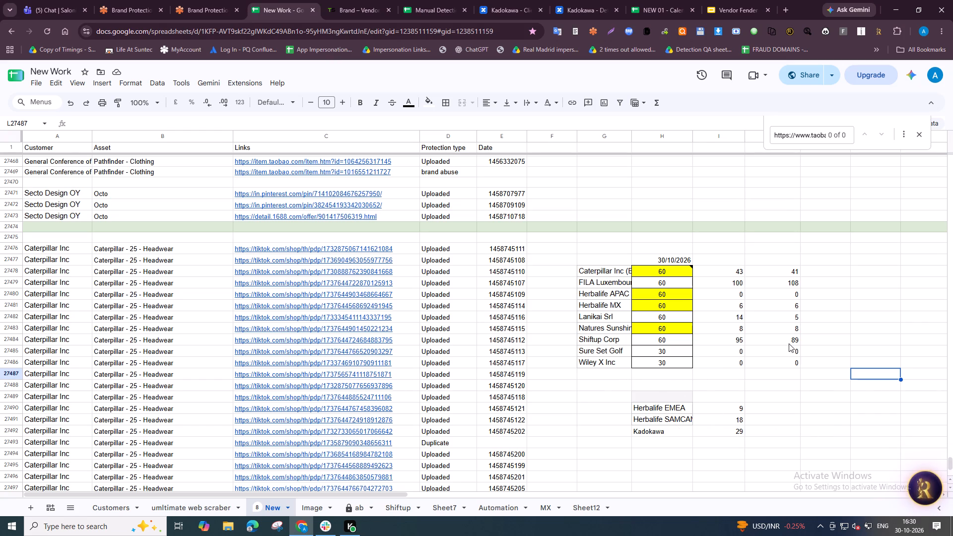
left_click_drag(789, 343, 789, 359)
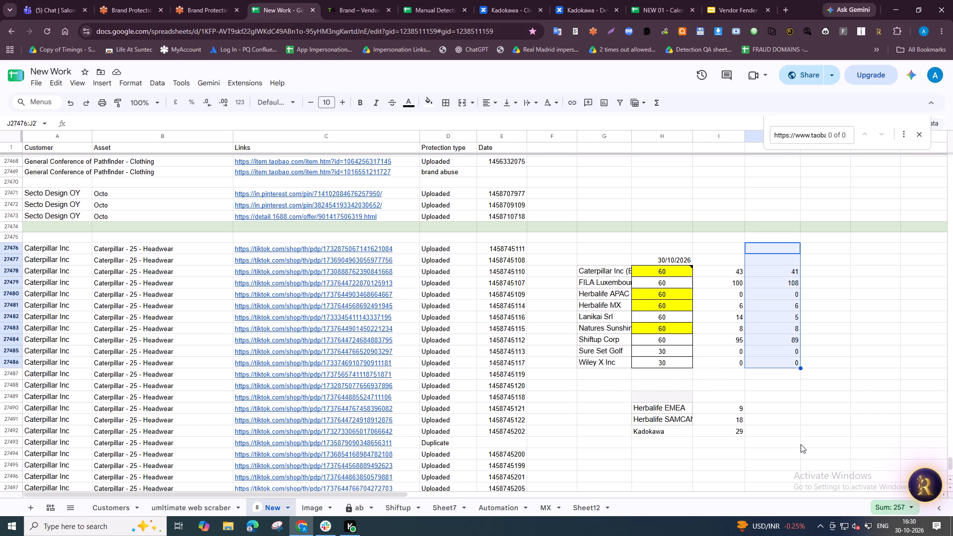
left_click(801, 444)
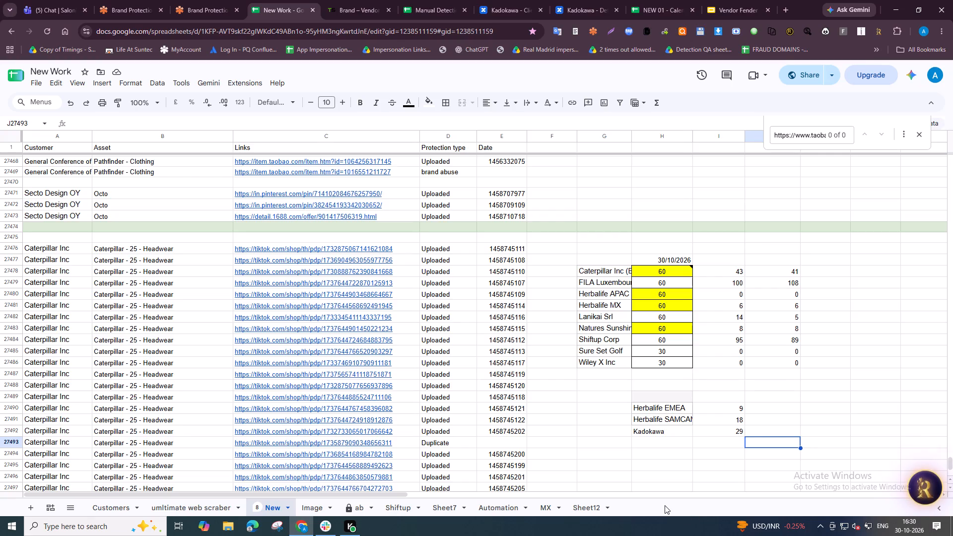
Open a browser window with the amreen Chrome profile and bring up the RedPoints IPR Plugin's options page.
left_click(923, 34)
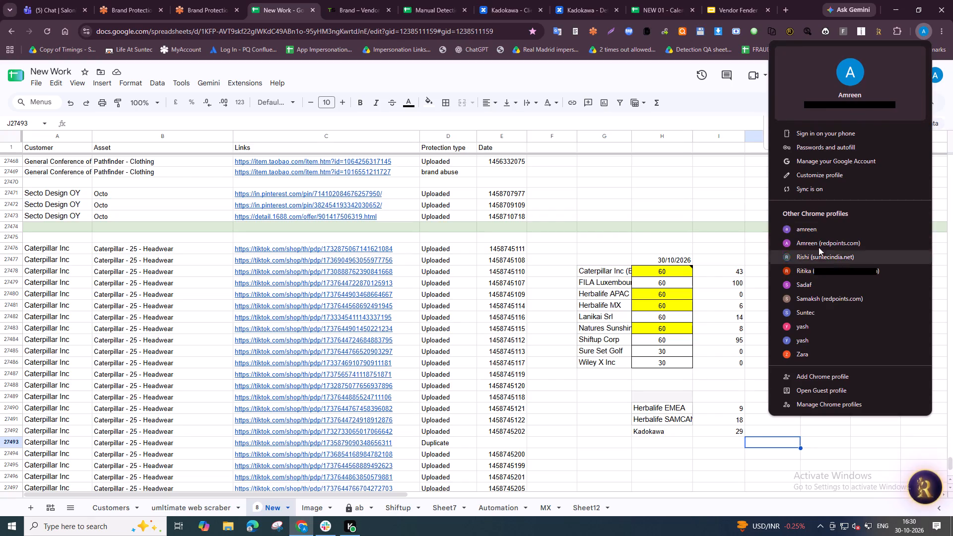
left_click(827, 235)
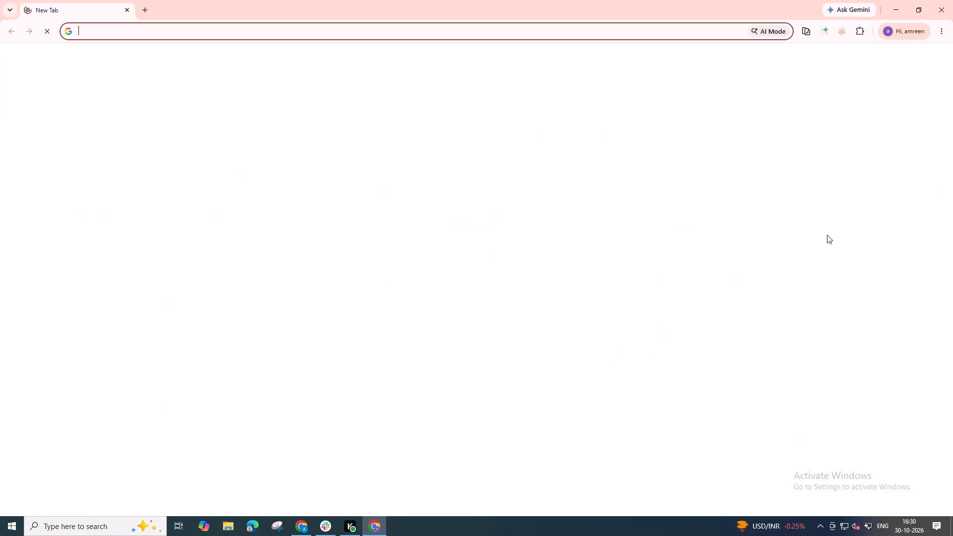
right_click(845, 32)
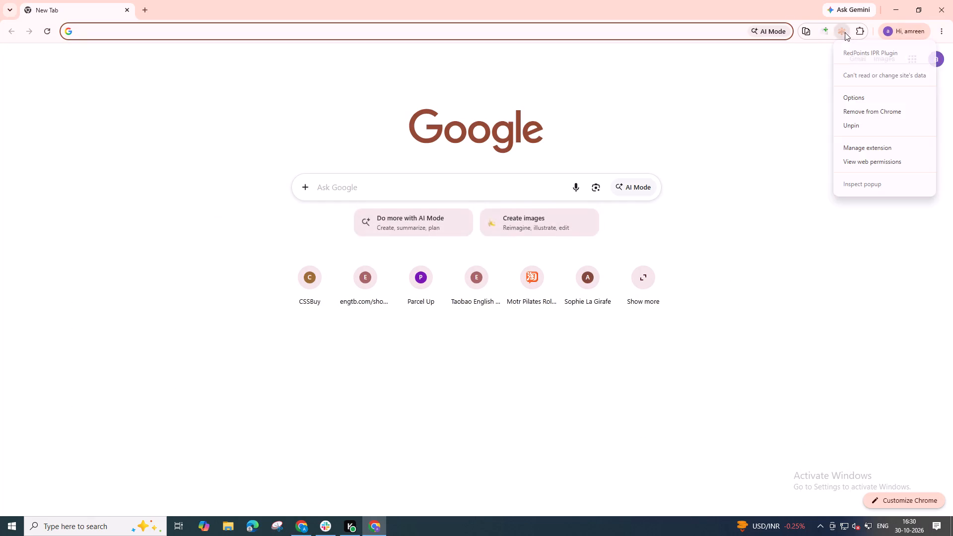
left_click(859, 99)
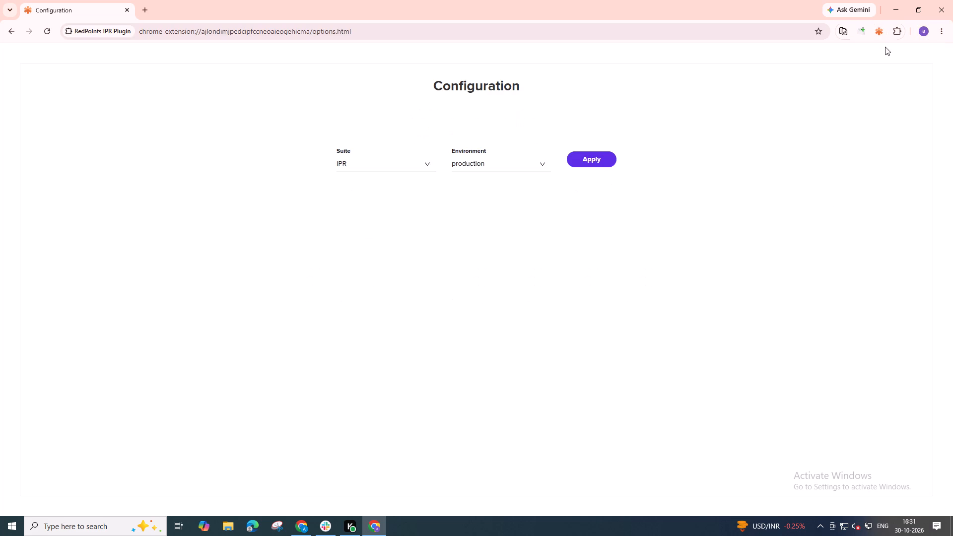
Stop the plugin's current task and start a Detection task for FILA Luxembourg SARL, IPR Contract 67, asset Fila - 18 - Bags.
left_click(879, 29)
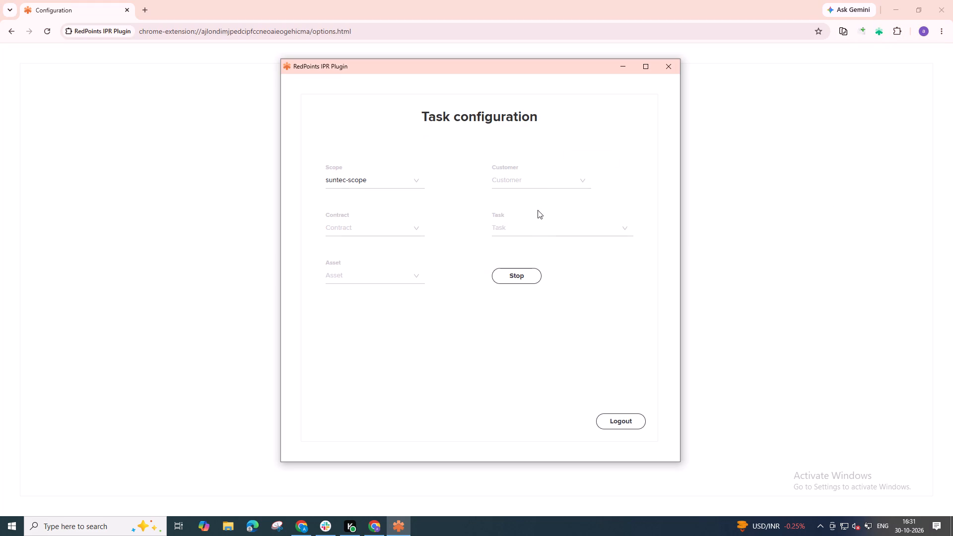
left_click(537, 277)
left_click(575, 184)
key("f")
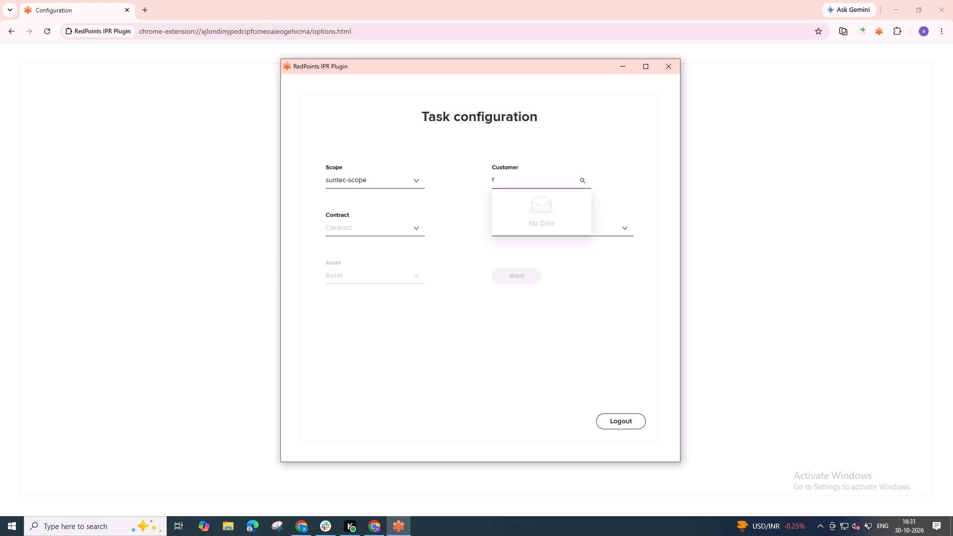
type("ila")
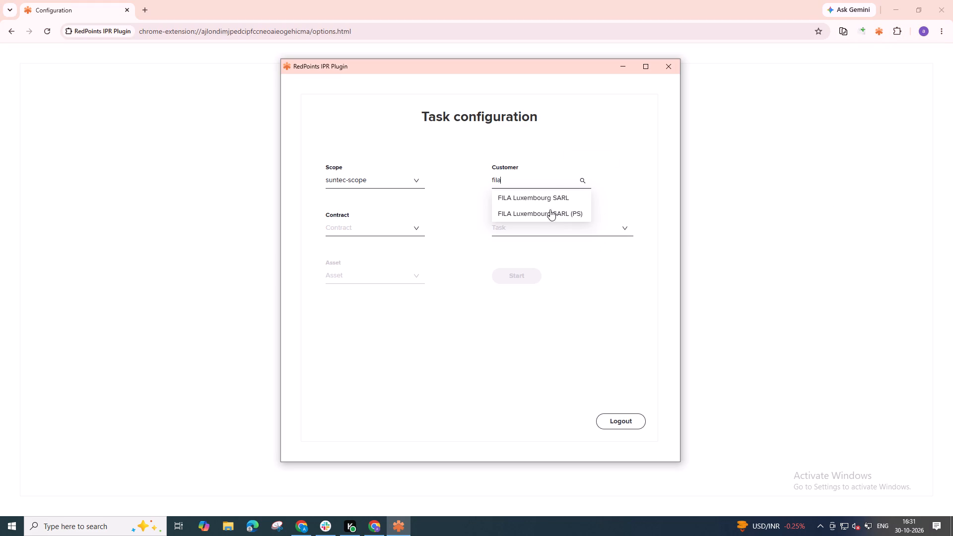
left_click(545, 204)
left_click(525, 229)
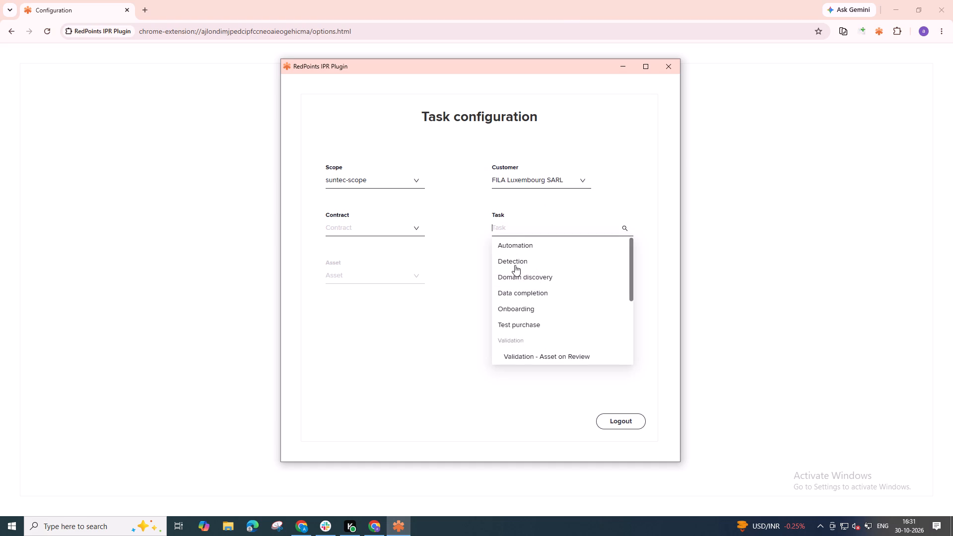
left_click(515, 265)
left_click(373, 227)
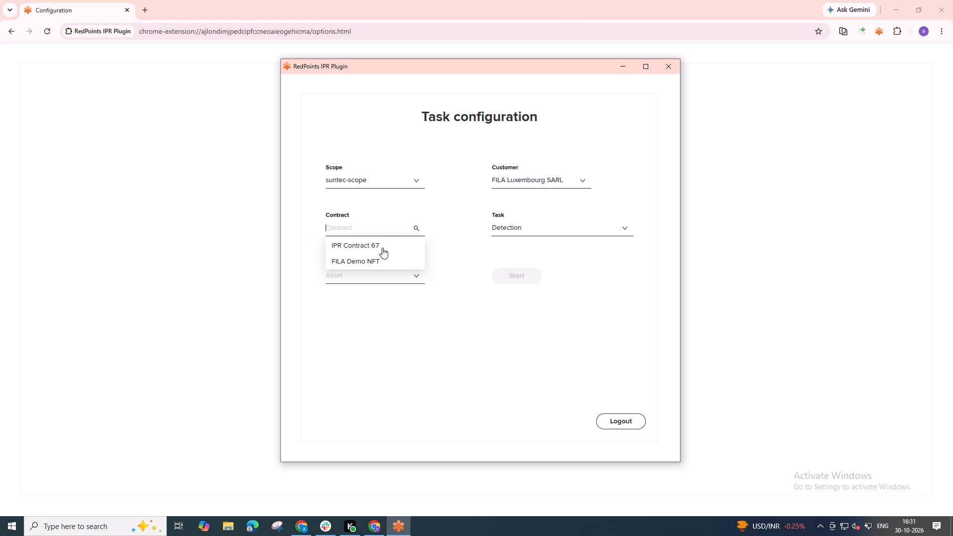
left_click(382, 248)
left_click(386, 278)
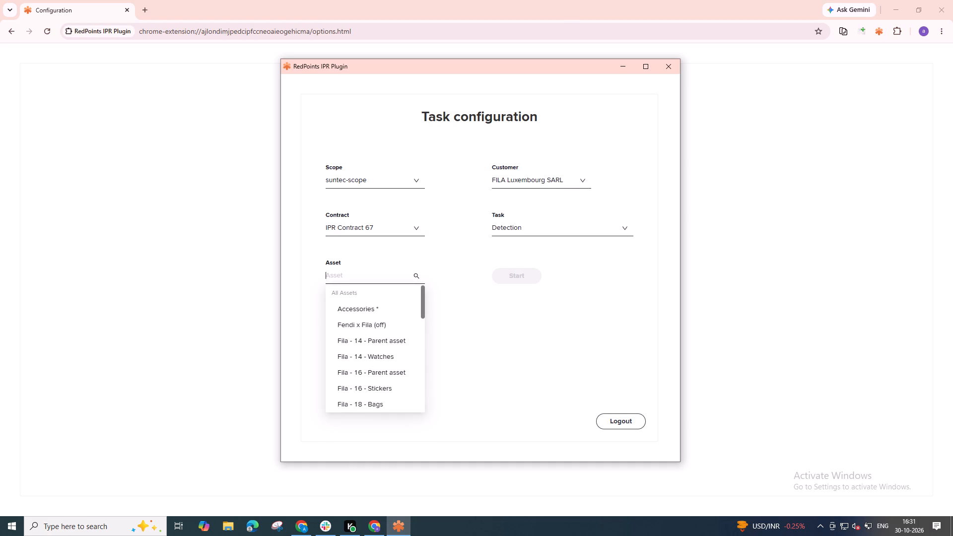
type("bag")
left_click(401, 308)
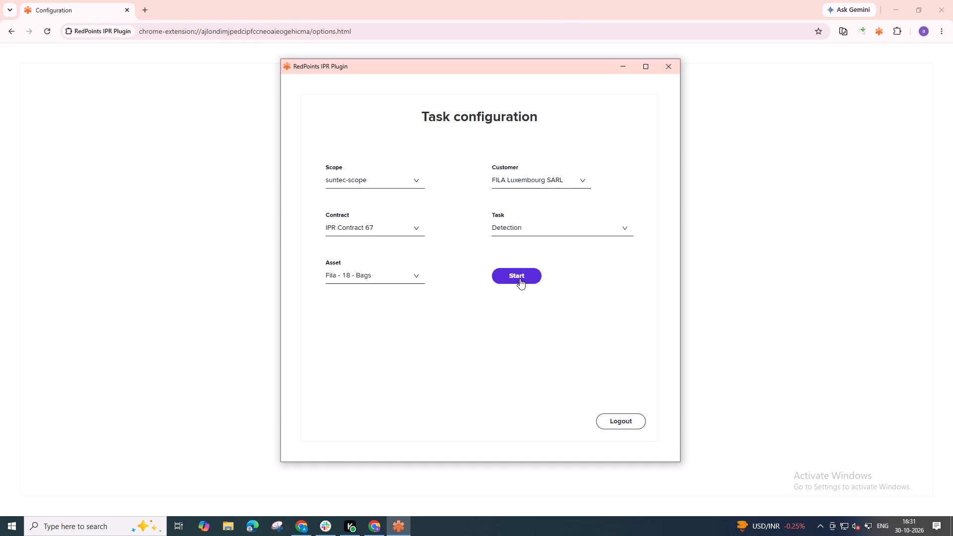
left_click(520, 278)
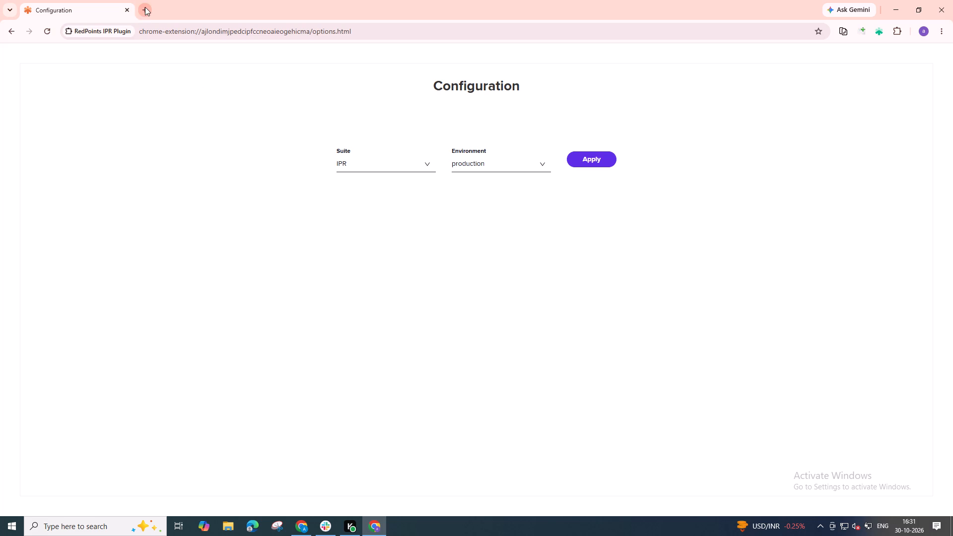
Close the plugin's configuration page and search Google for "au world taobao fila bags" in a new tab.
left_click(145, 7)
left_click(130, 10)
type("au")
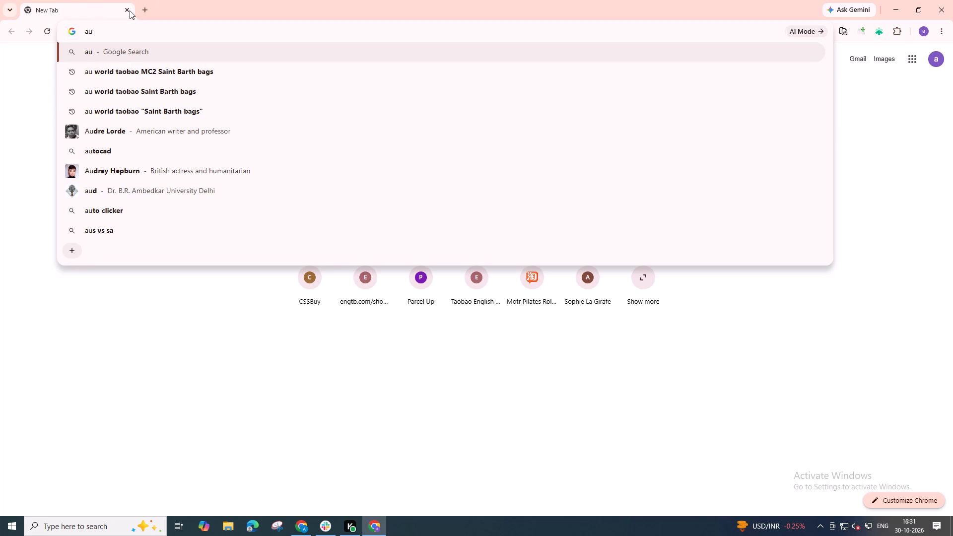
key("Down")
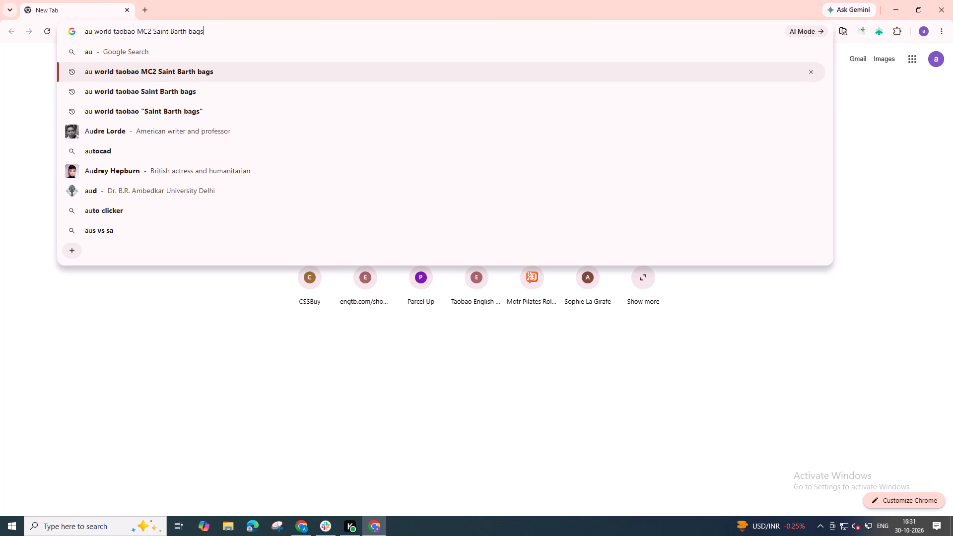
left_click_drag(138, 30, 273, 36)
type("fila b")
type("ags")
key("Return")
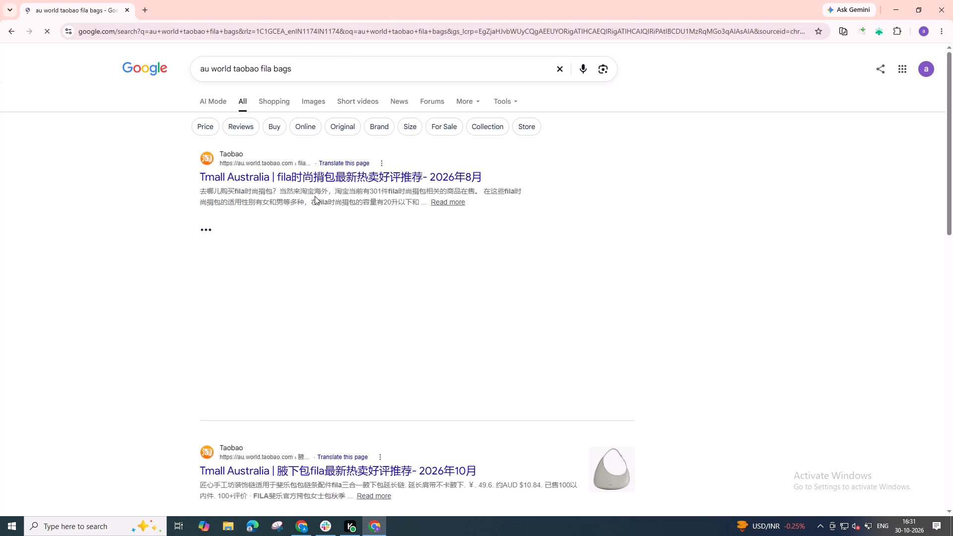
Open the first Tmall Australia result, for FILA fashion backpacks, in its own tab and show its products as a list.
middle_click(316, 175)
left_click(125, 0)
left_click(154, 0)
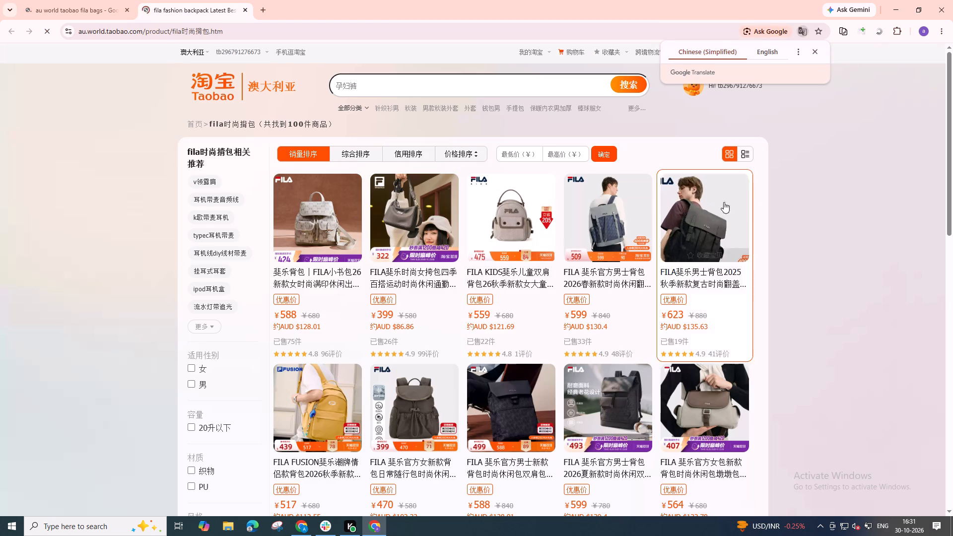
left_click(748, 157)
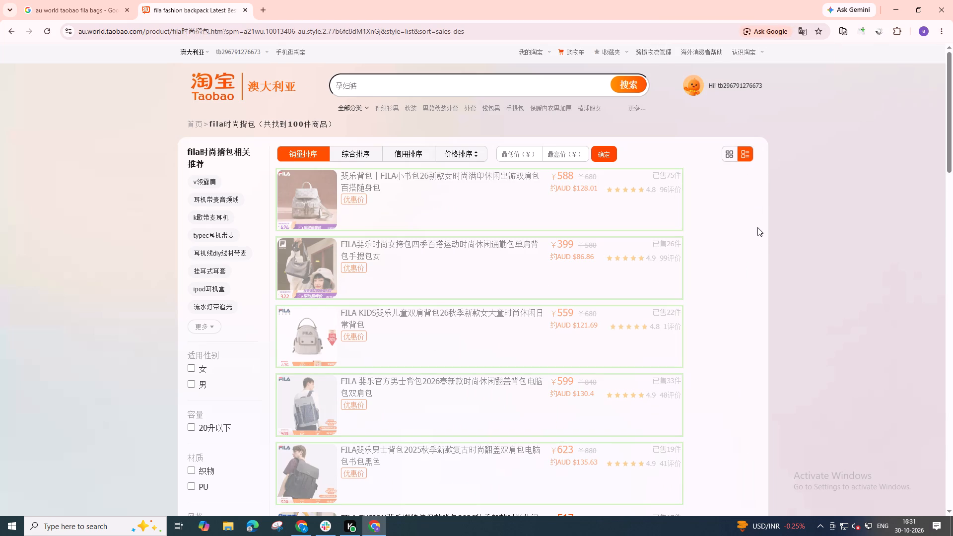
Look through the FILA backpack listings for items not yet marked by the plugin.
scroll(764, 225, "down", 6)
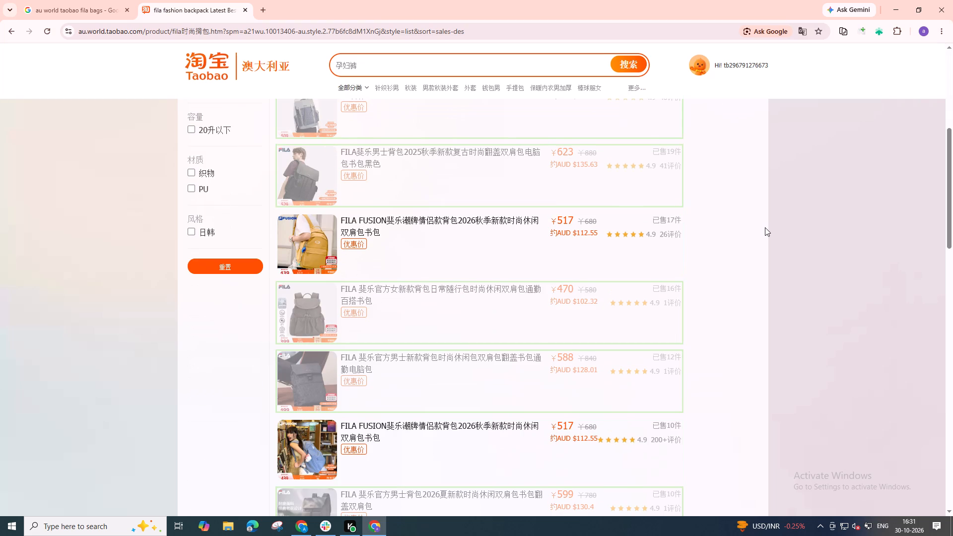
scroll(759, 224, "down", 9)
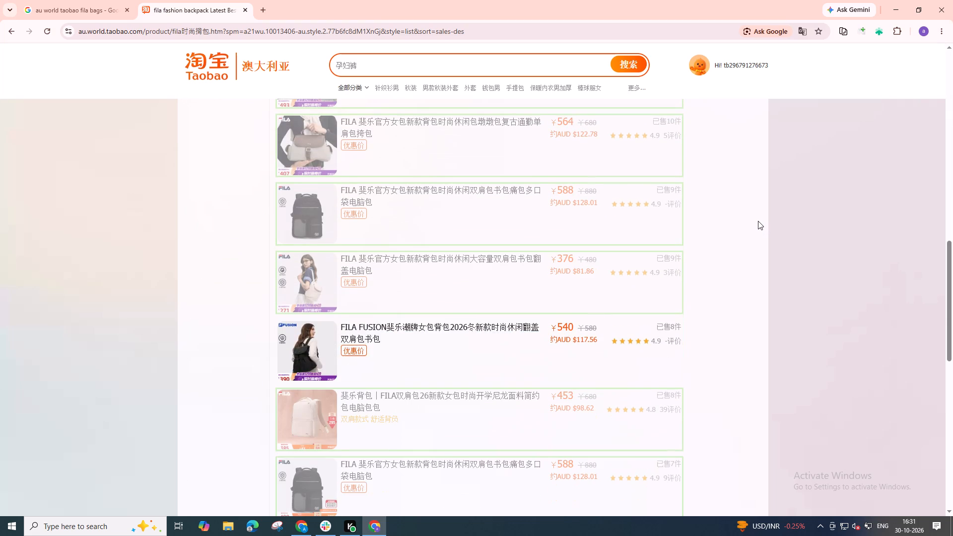
scroll(758, 221, "down", 11)
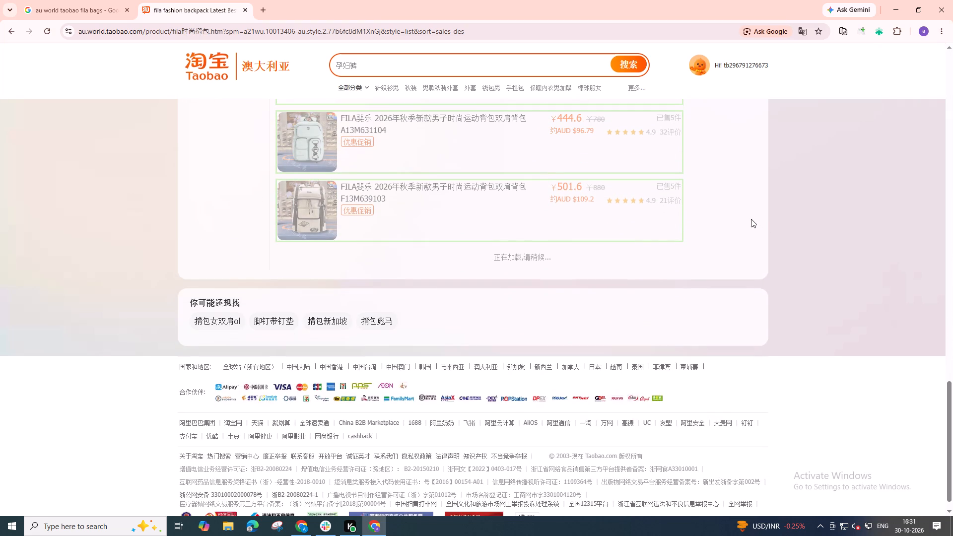
scroll(751, 219, "down", 4)
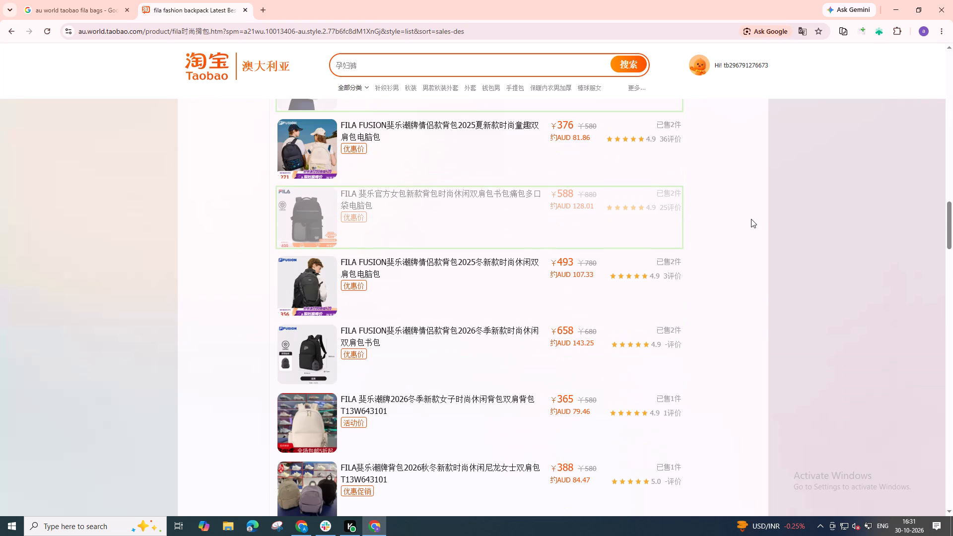
scroll(751, 219, "down", 7)
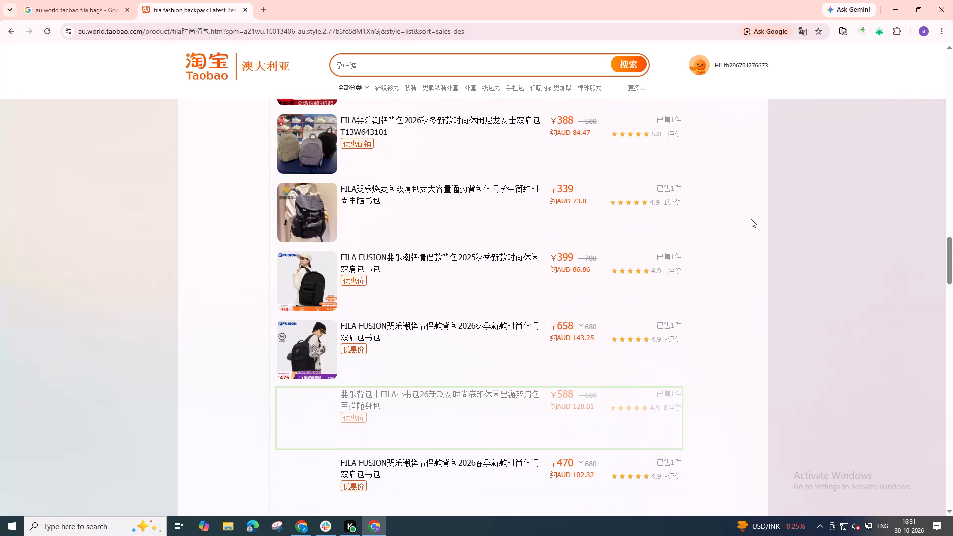
Translate the Taobao listings page into English.
right_click(855, 178)
left_click(789, 382)
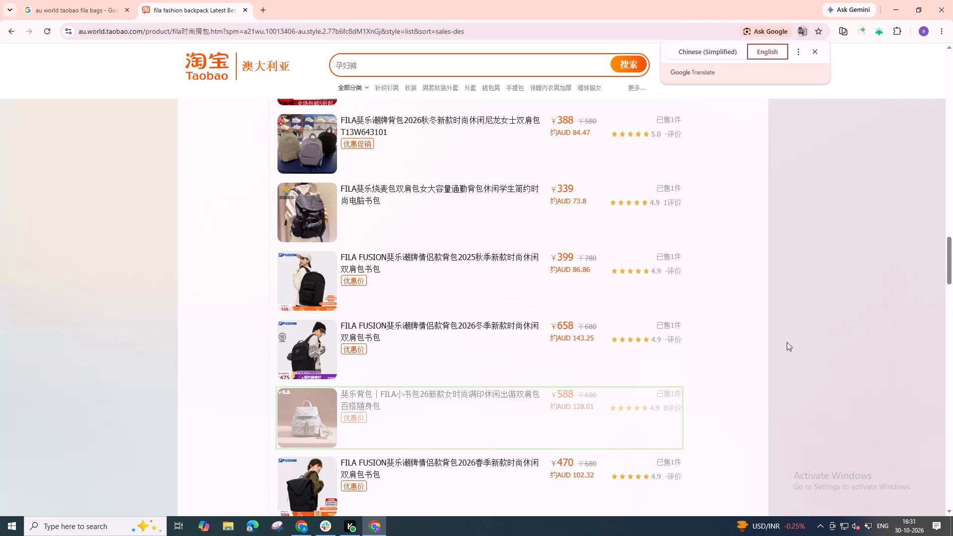
View the image of the FILA Women's Sports Bag F13W539165 in a separate tab, and close that tab.
scroll(787, 336, "down", 6)
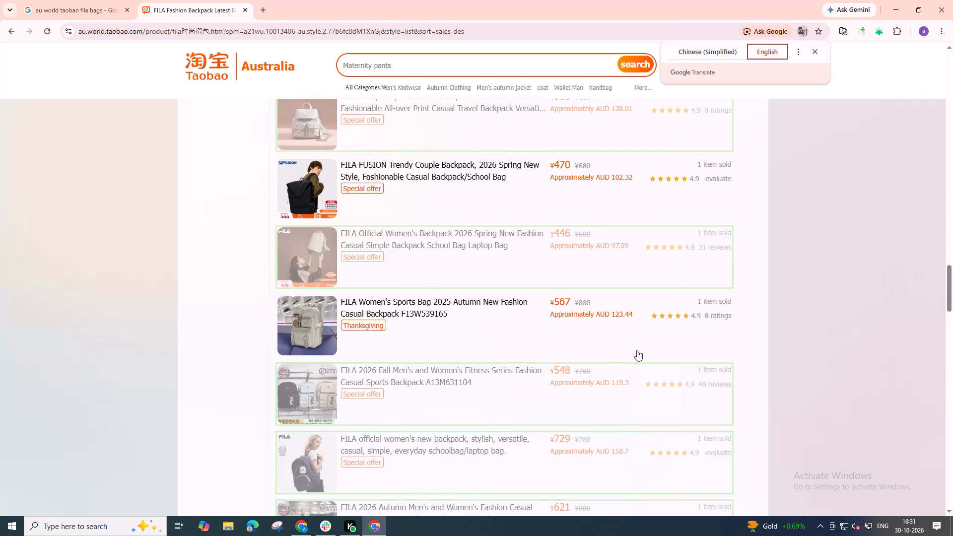
right_click(314, 308)
left_click(380, 190)
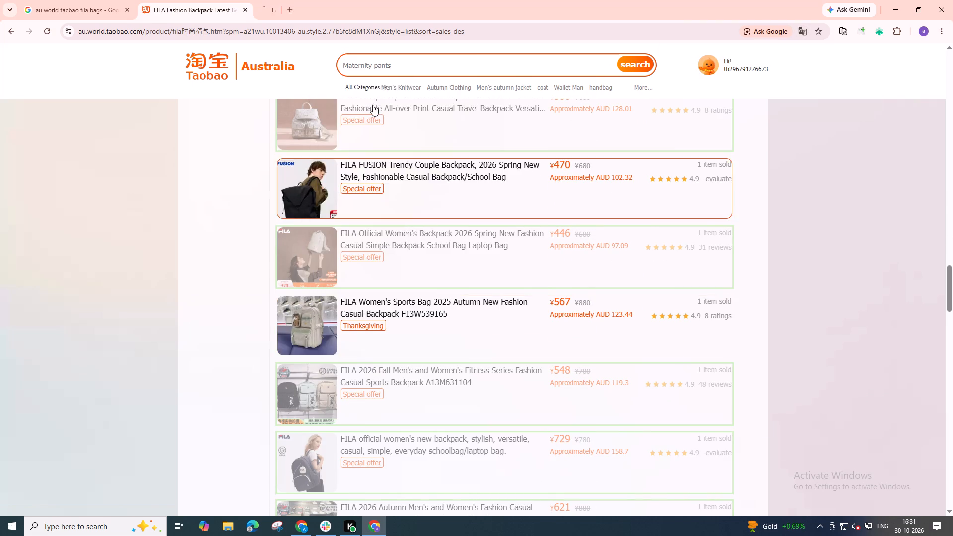
left_click(345, 0)
key("ctrl+w")
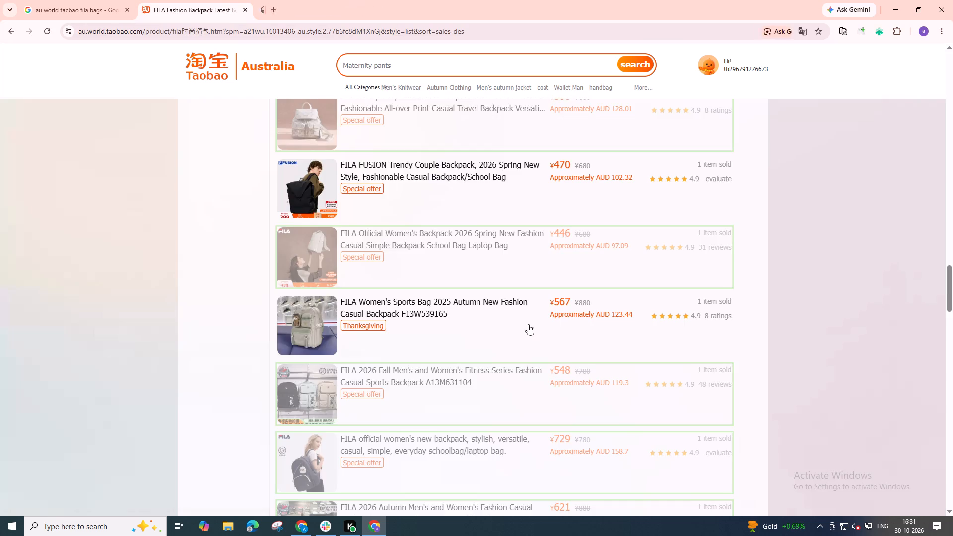
Inspect the enlarged image of the FILA Women's Backpack T13W523101F in a separate tab, and close that tab.
scroll(529, 323, "down", 6)
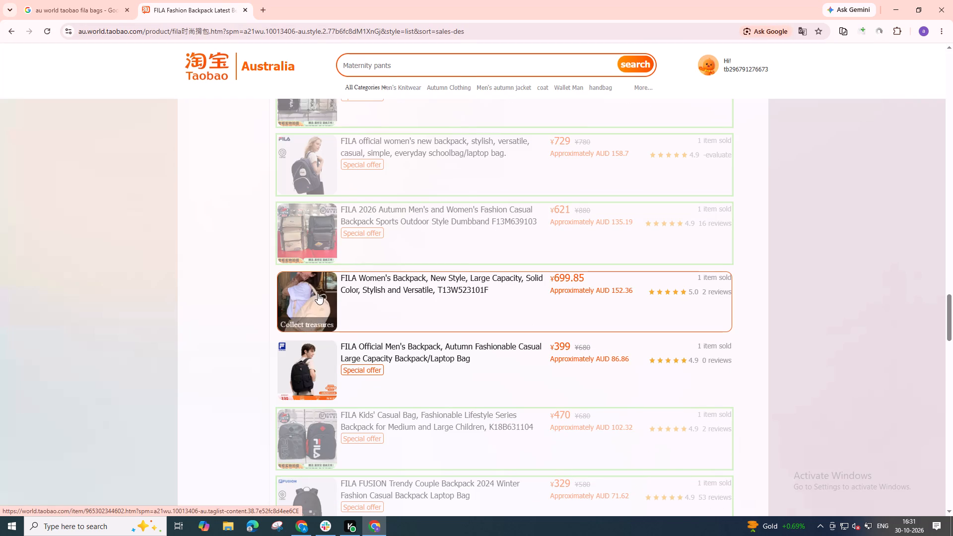
right_click(318, 293)
left_click(389, 175)
left_click(352, 0)
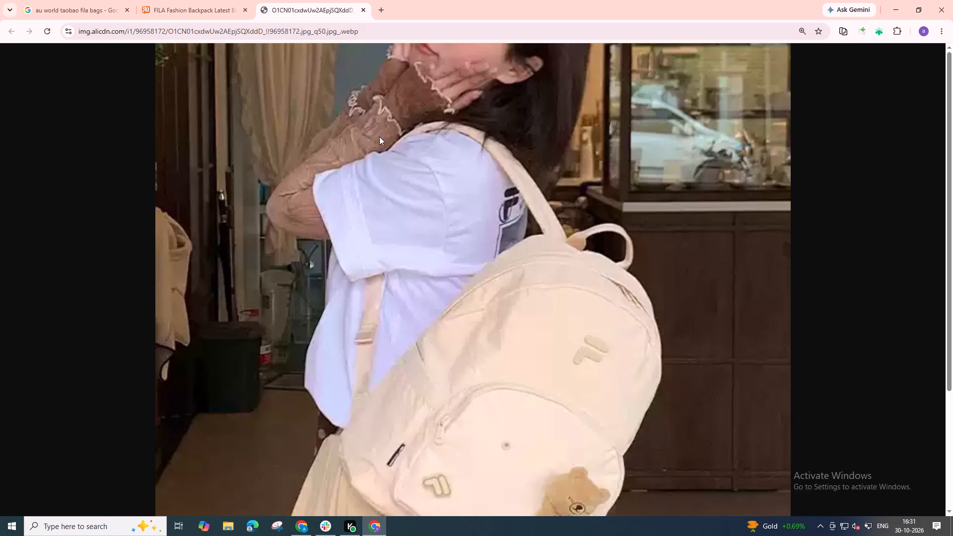
scroll(408, 239, "down", 5)
key("ctrl+w")
Inspect the enlarged image of the FILA 2026 Winter Women's Fashion Casual Backpack T13W643101 in a separate tab, and close that tab.
scroll(411, 248, "up", 14)
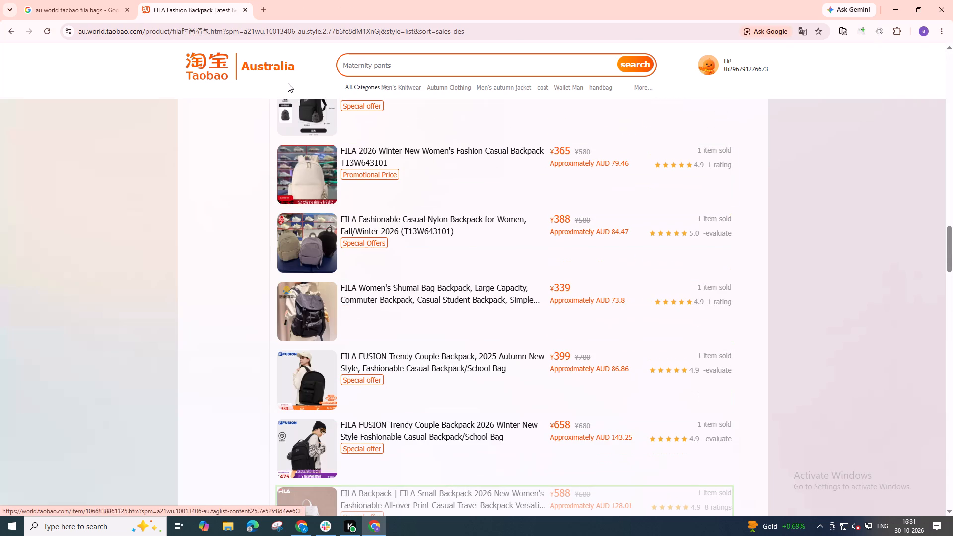
right_click(309, 172)
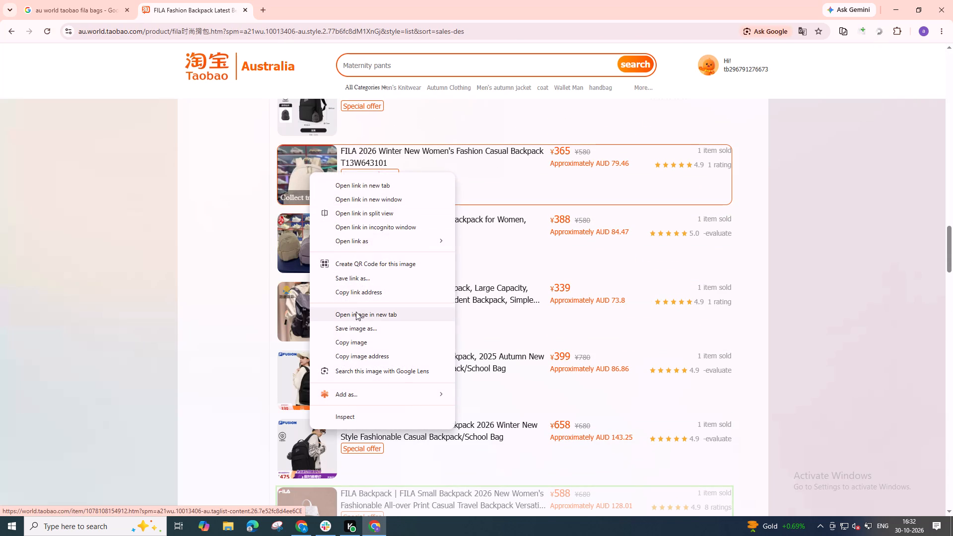
left_click(356, 312)
left_click(313, 0)
scroll(427, 195, "down", 5)
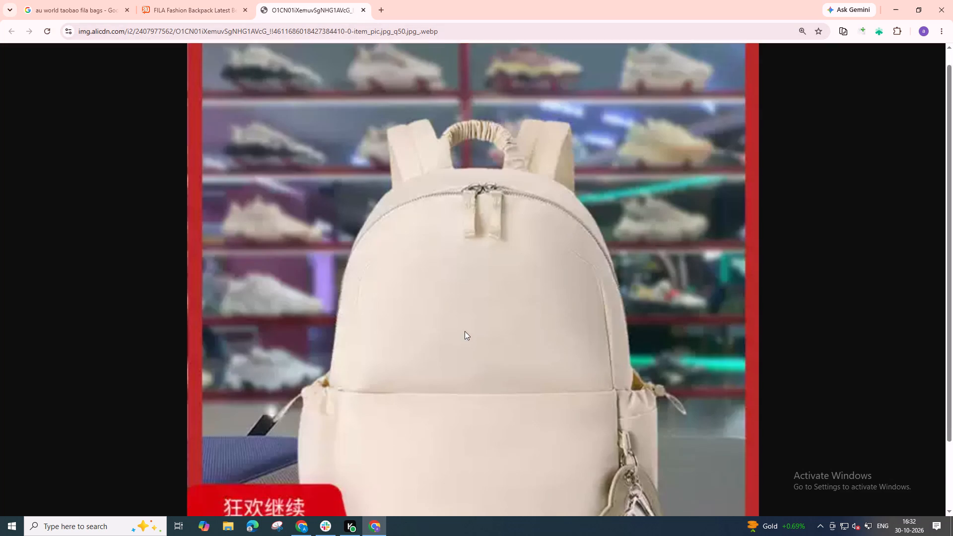
left_click(363, 9)
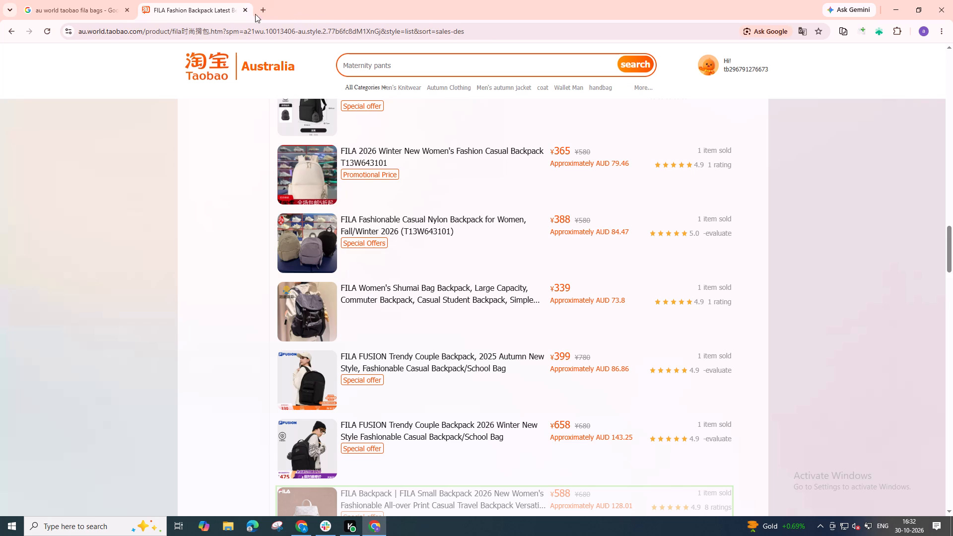
Close the FILA fashion backpack listings and open the fila熊猫书包 Tmall Australia search result in a new tab.
left_click(248, 9)
scroll(360, 346, "down", 6)
scroll(368, 393, "down", 11)
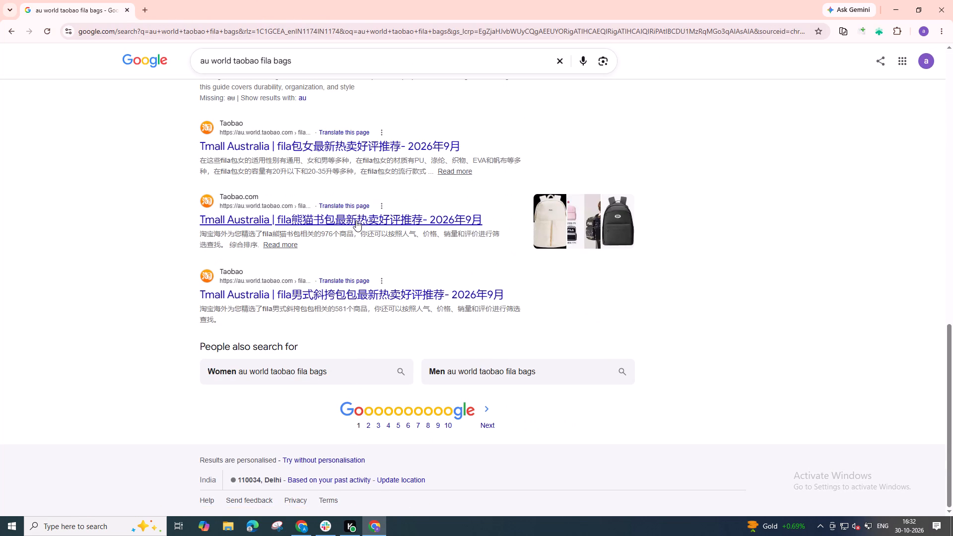
middle_click(357, 218)
left_click(184, 0)
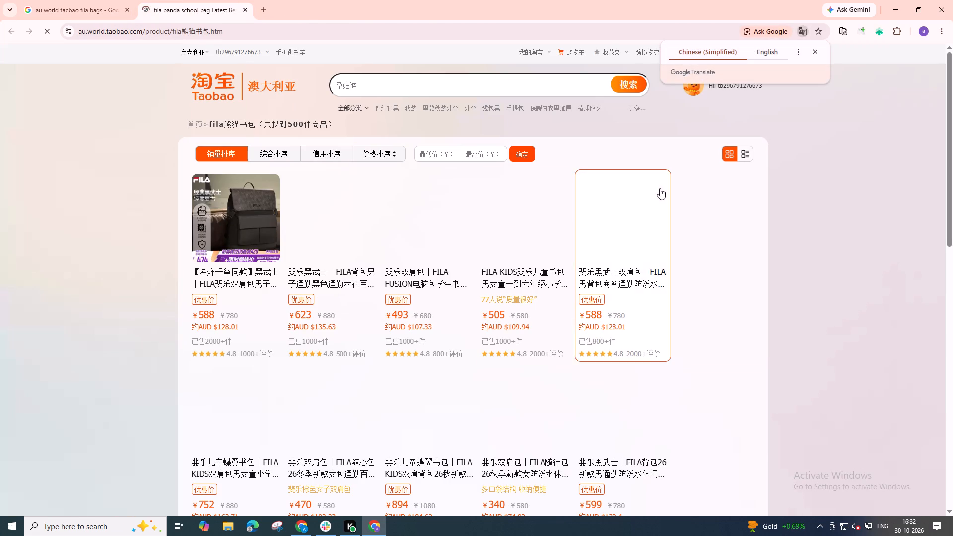
Switch the fila熊猫书包 listings from the grid to the list layout.
left_click(745, 155)
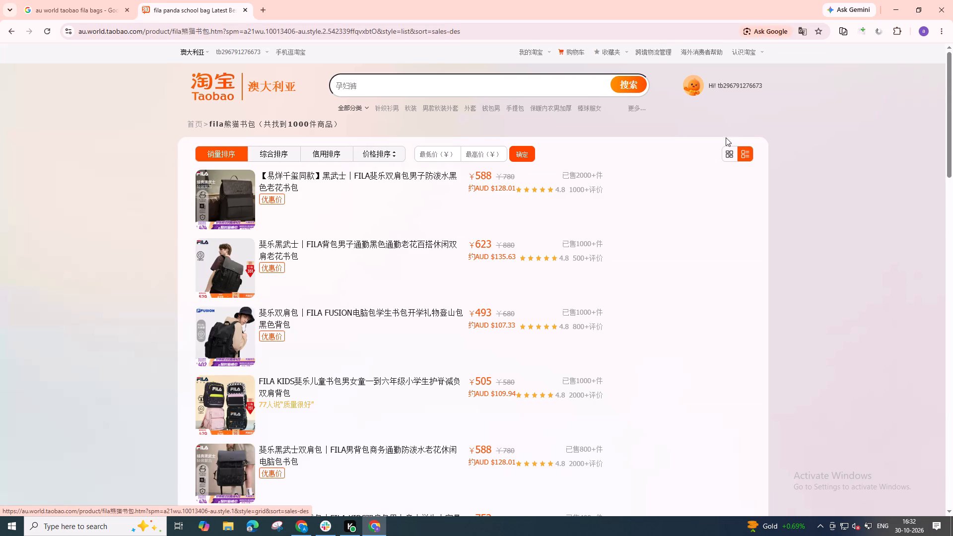
Look through the FILA panda school bag listings for items not yet marked by the plugin.
scroll(707, 170, "down", 4)
scroll(466, 236, "up", 2)
scroll(394, 269, "down", 12)
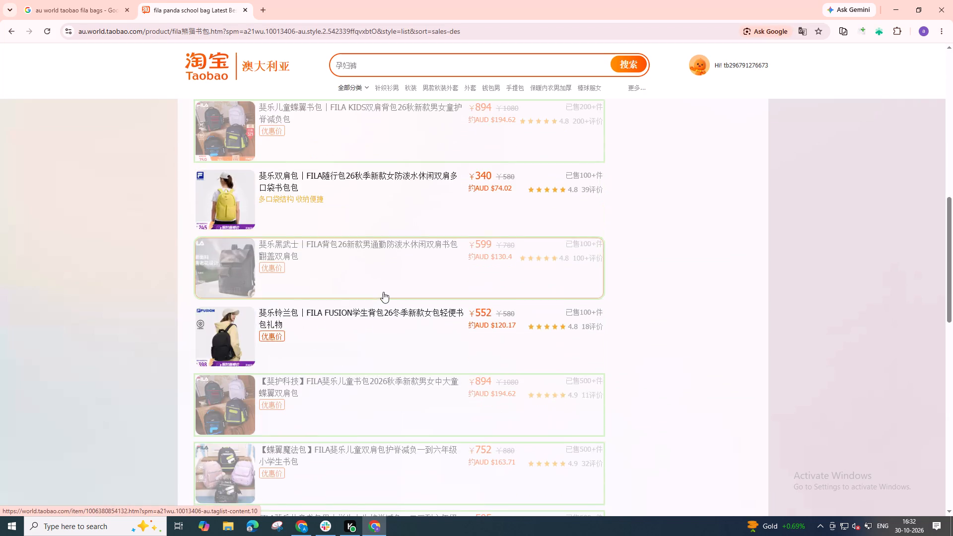
scroll(384, 290, "down", 11)
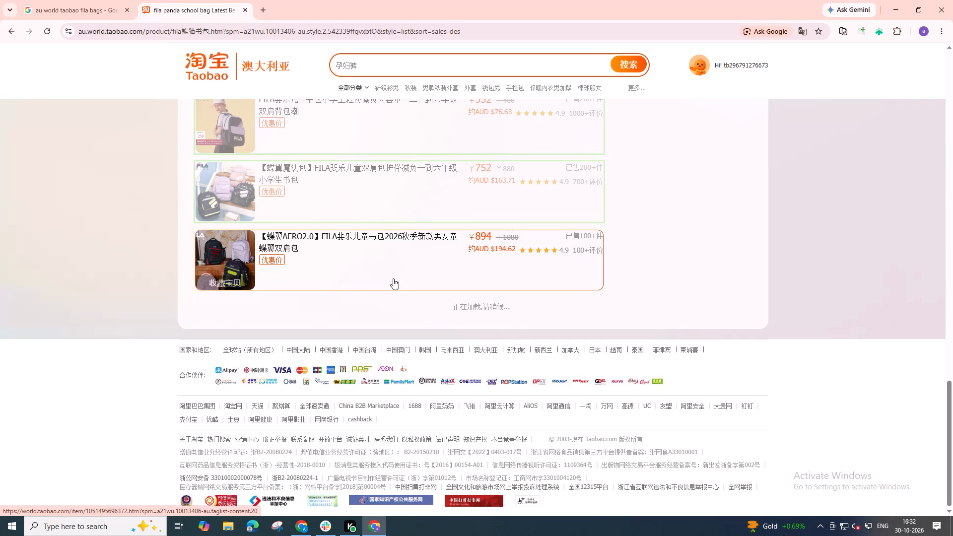
scroll(393, 278, "down", 2)
scroll(41, 244, "down", 2)
Translate the FILA panda school bag listings page into English.
right_click(49, 191)
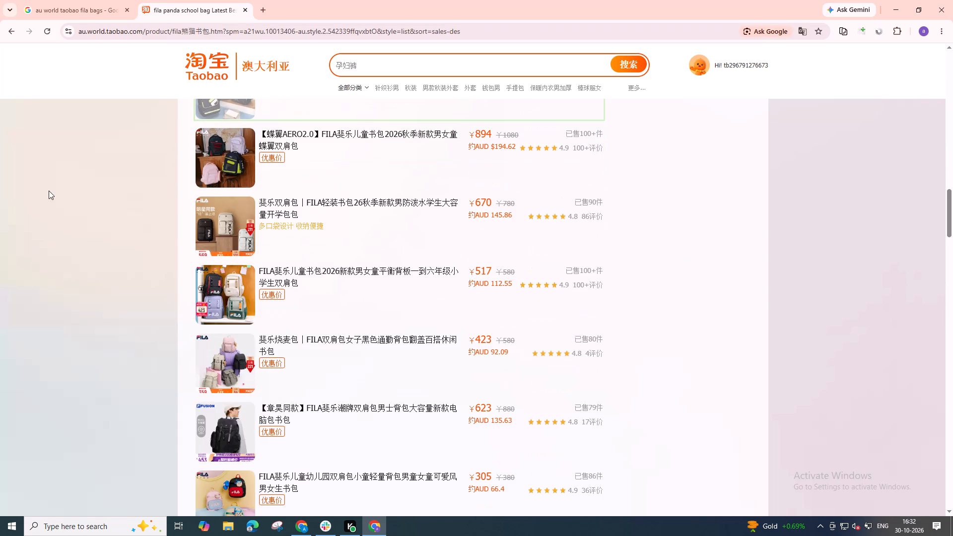
left_click(98, 391)
left_click(97, 297)
Copy the link of the AERO 2.0 FILA Children's Backpack listing into cell C27883 of the New Work spreadsheet, and return to the listings.
scroll(241, 192, "up", 1)
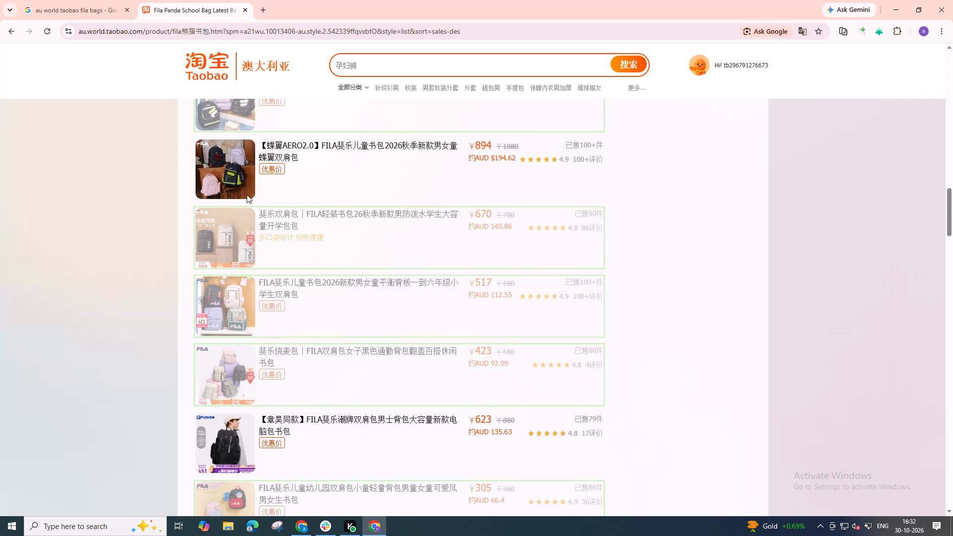
right_click(374, 192)
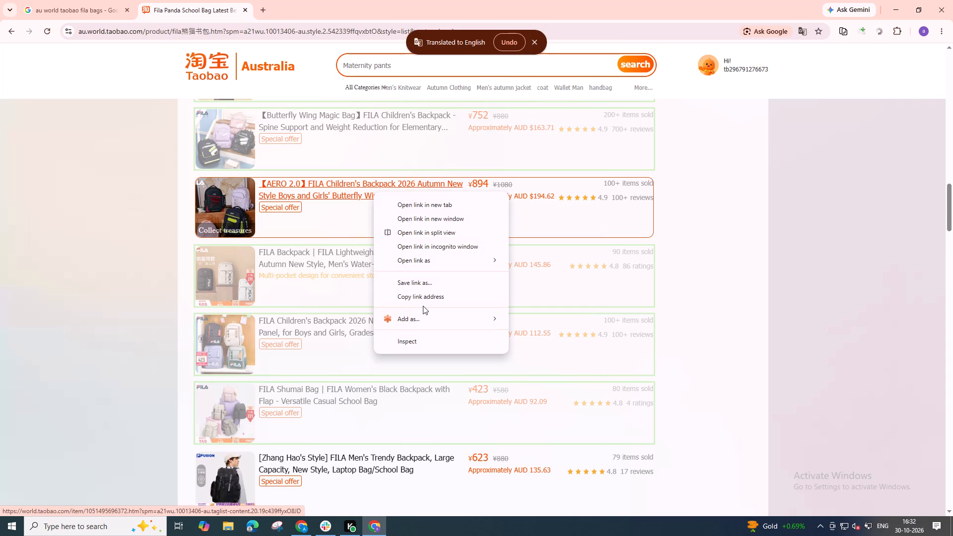
left_click(427, 296)
key("alt+Tab")
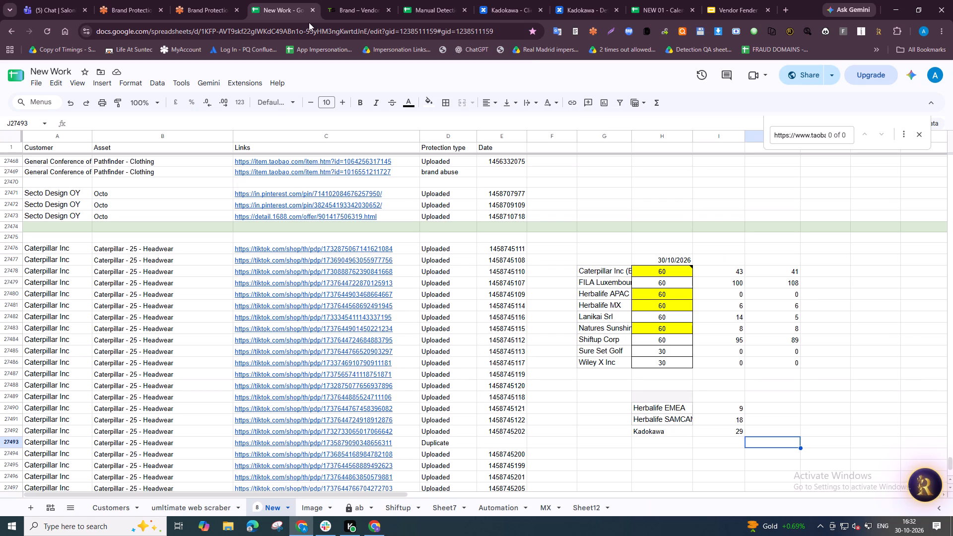
left_click(315, 346)
key("ctrl+End")
key("ctrl+Left")
key("ctrl+Up")
key("Down")
key("Right")
key("Right")
key("Down")
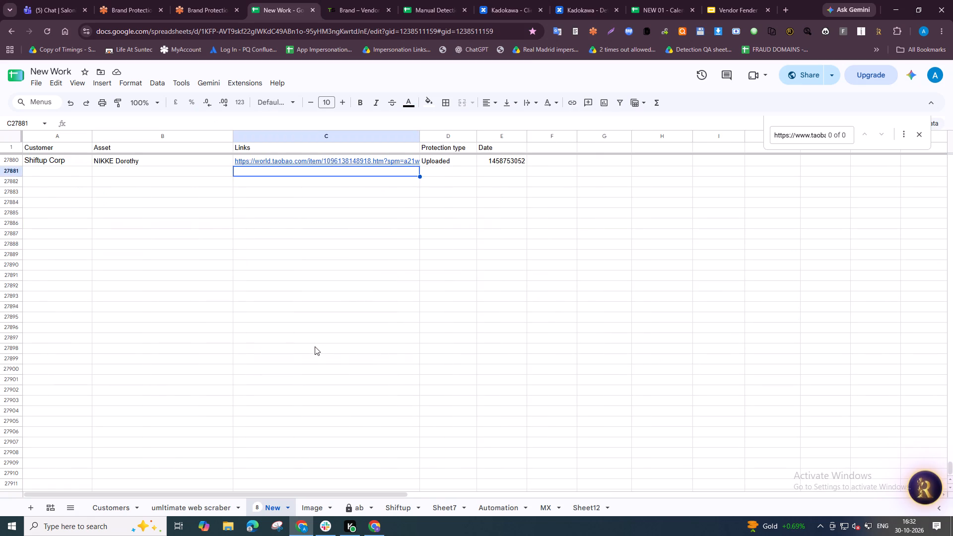
key("Down")
key("ctrl+v")
key("alt+Tab")
Find the black FILA FUSION computer and hiking backpack priced ¥493, inspect its enlarged image in a separate tab, and close that tab.
scroll(325, 336, "down", 4)
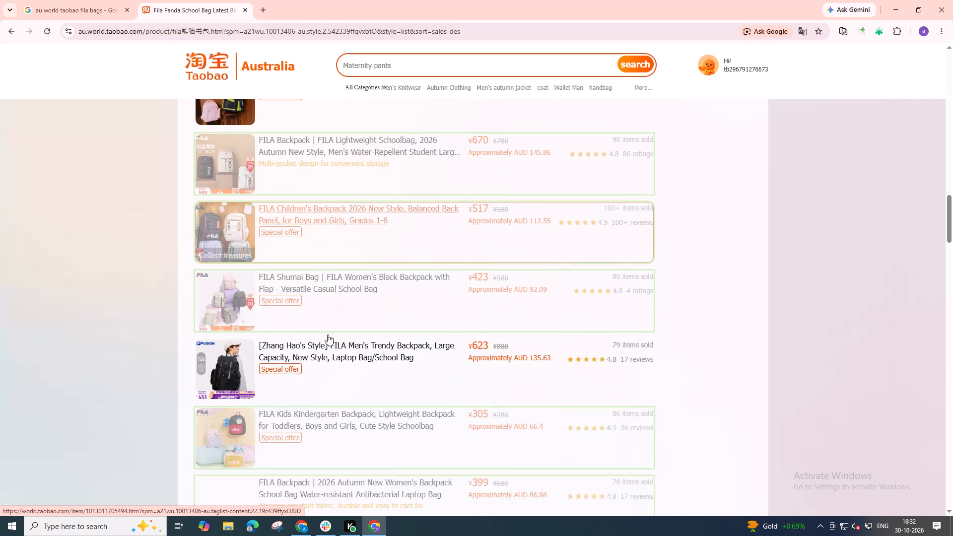
scroll(361, 321, "down", 11)
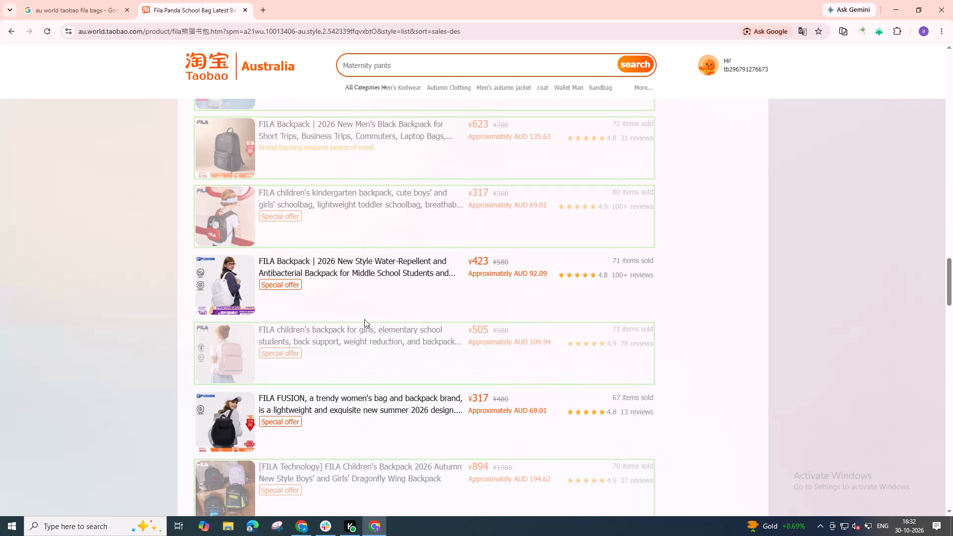
scroll(364, 319, "down", 13)
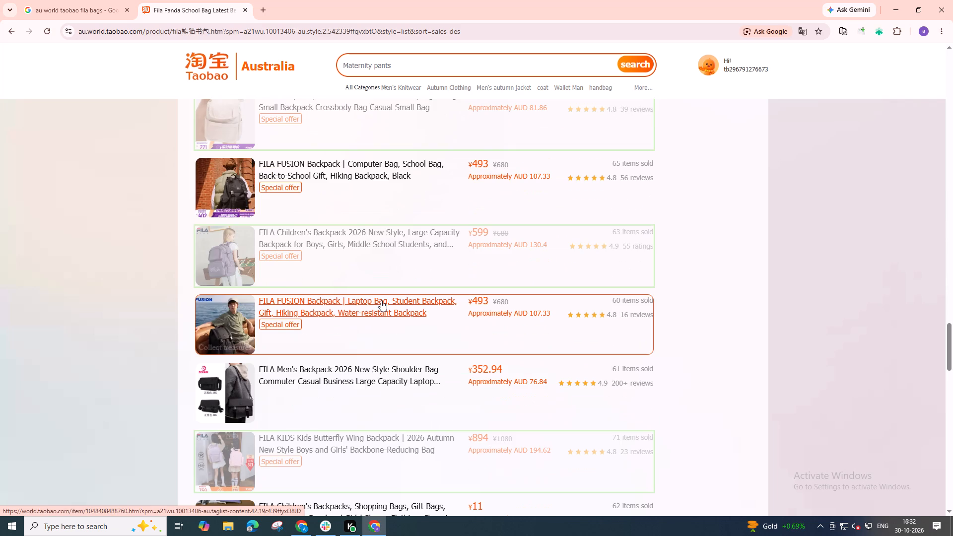
right_click(223, 186)
left_click(266, 332)
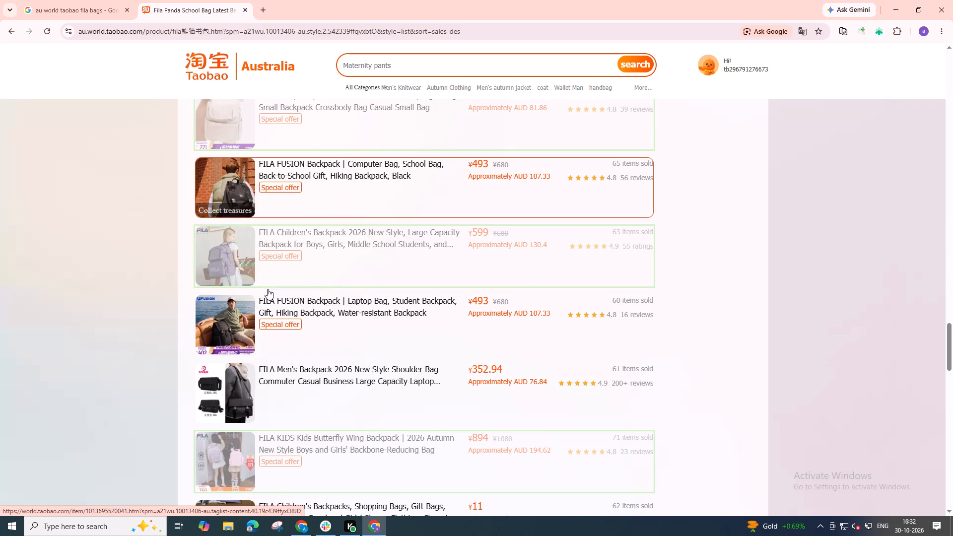
left_click(311, 0)
scroll(384, 39, "down", 6)
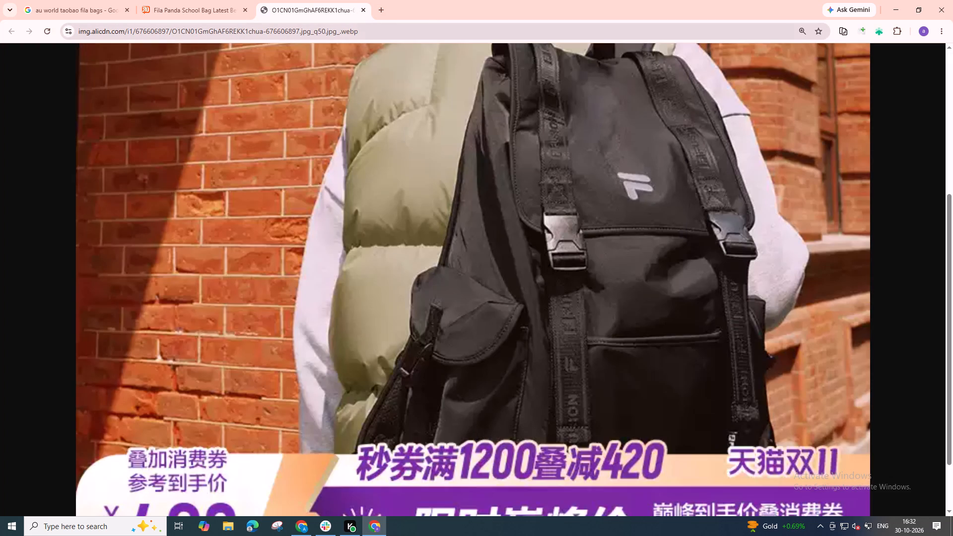
left_click(362, 9)
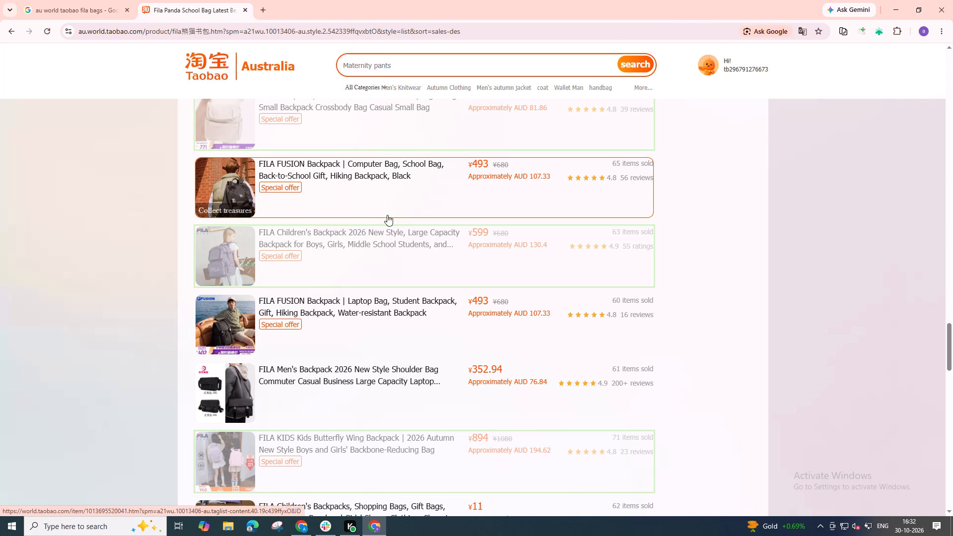
Look further down the panda school bag listings for FILA backpacks not yet marked by the plugin.
scroll(387, 230, "down", 12)
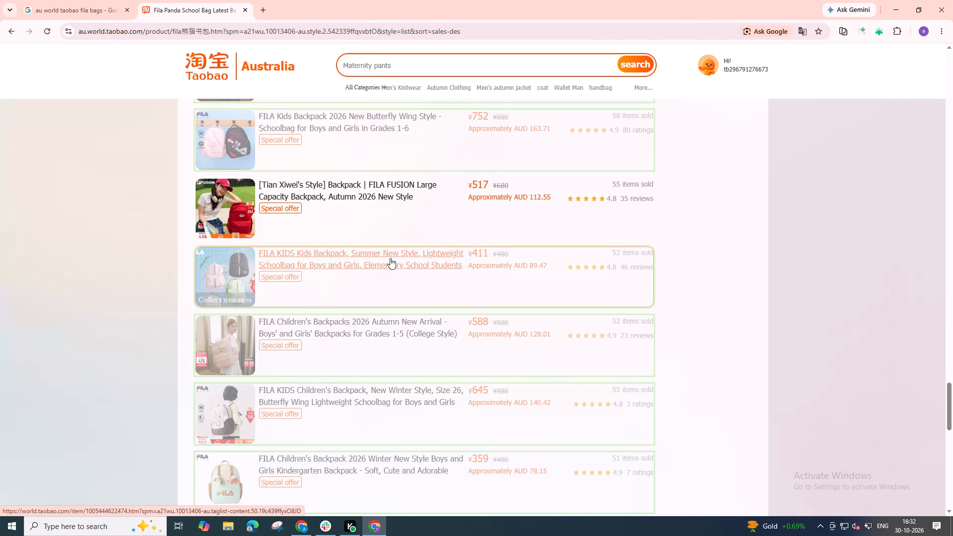
scroll(331, 261, "down", 10)
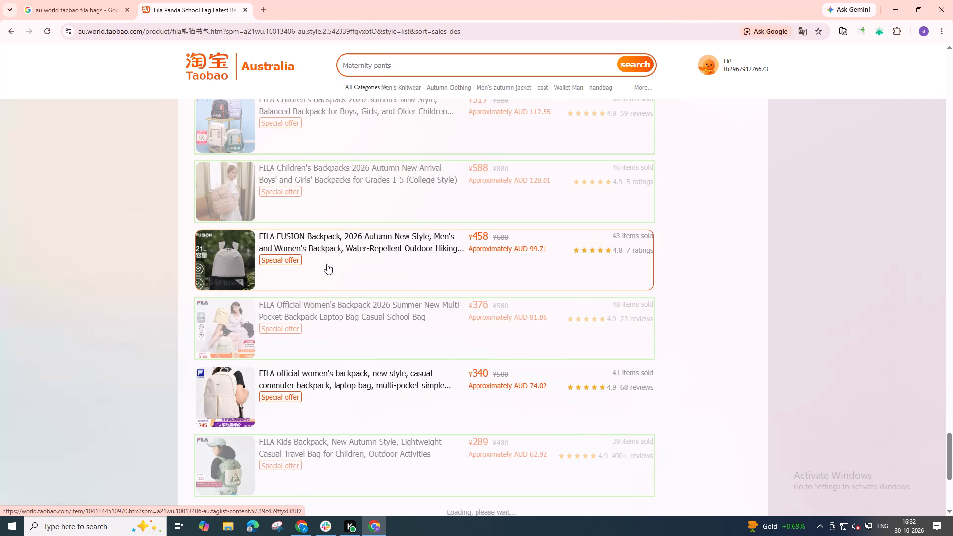
scroll(347, 246, "down", 6)
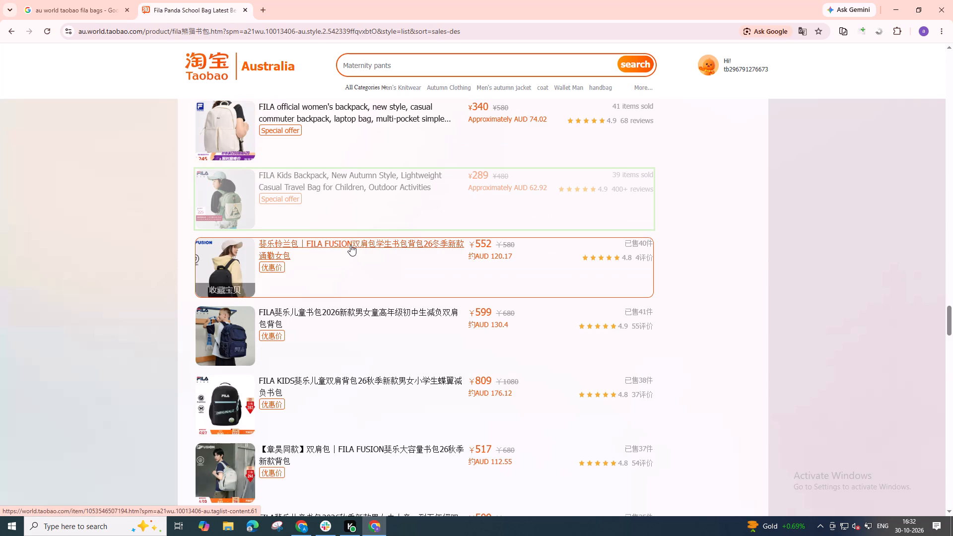
scroll(383, 244, "down", 10)
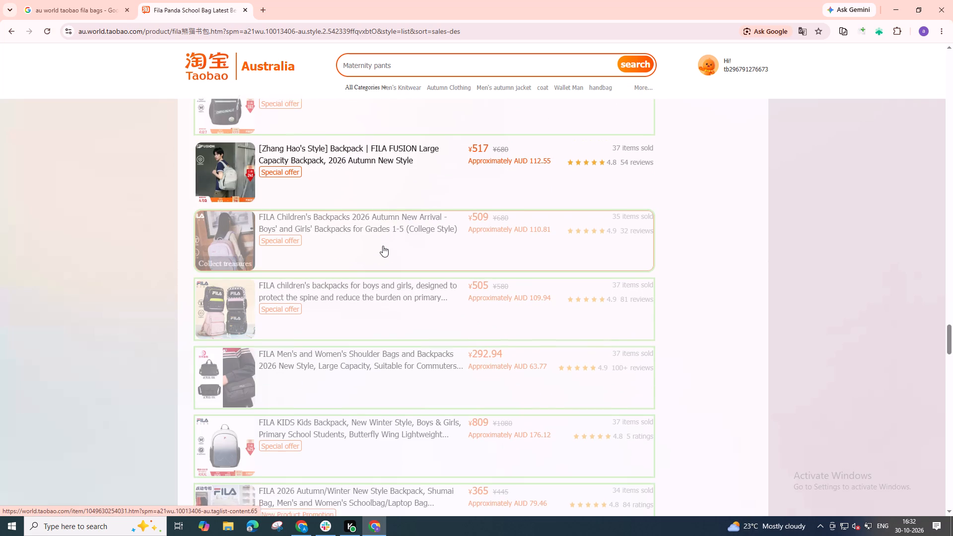
scroll(383, 246, "down", 12)
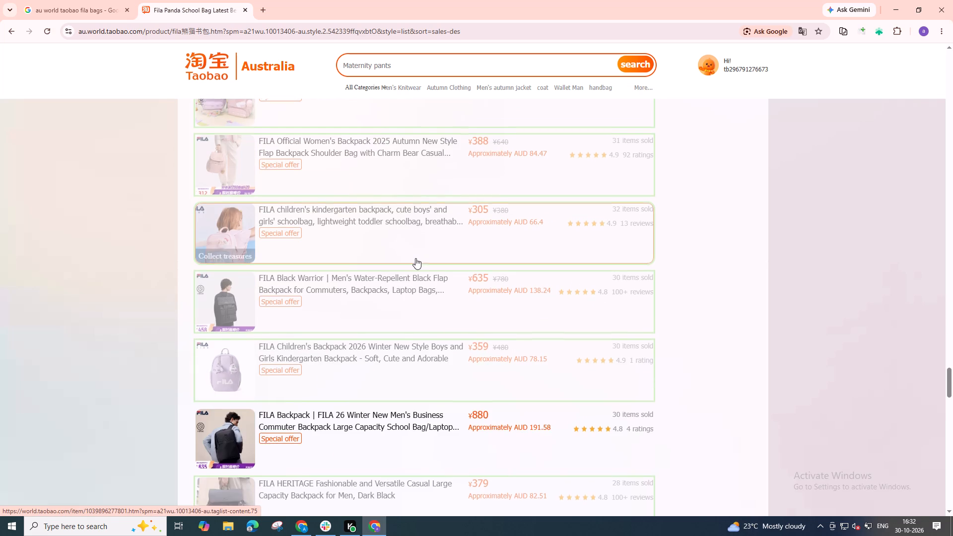
Copy the link of the ¥880 FILA 26 Winter Men's Business Commuter Backpack into spreadsheet cell C27885, and return to the listings.
scroll(415, 258, "down", 3)
right_click(350, 178)
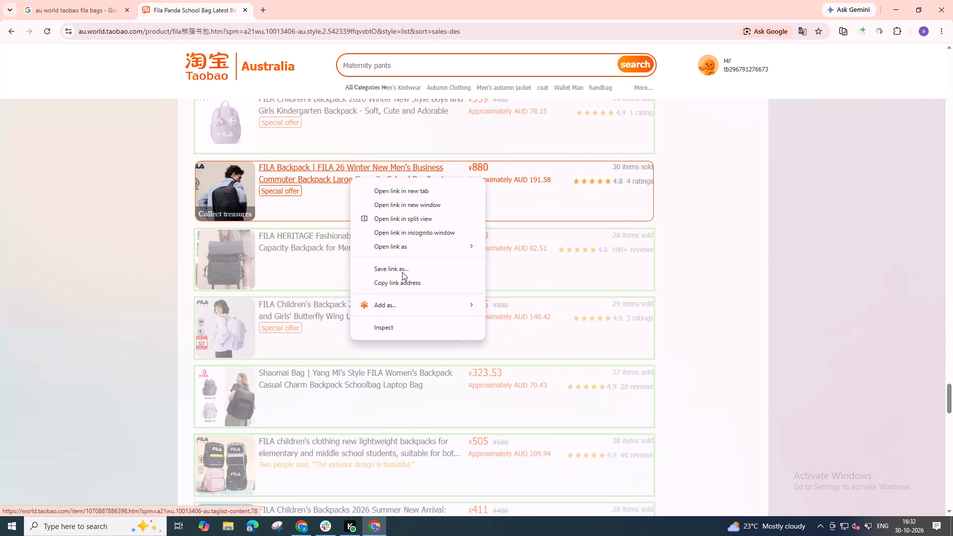
left_click(413, 281)
key("alt+Tab")
left_click(391, 218)
key("ctrl+v")
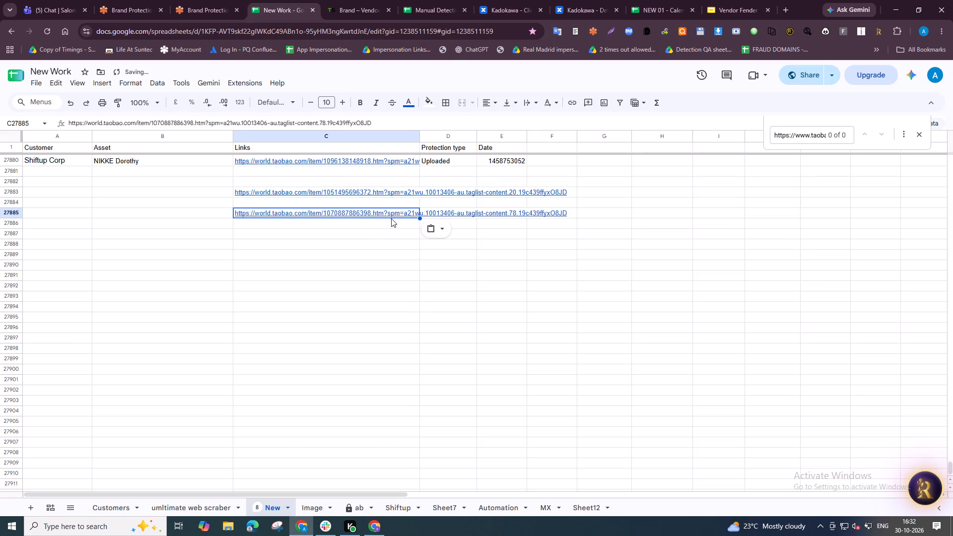
key("alt+Tab")
Look further down the panda school bag listings for FILA backpacks not yet marked by the plugin.
scroll(396, 269, "down", 10)
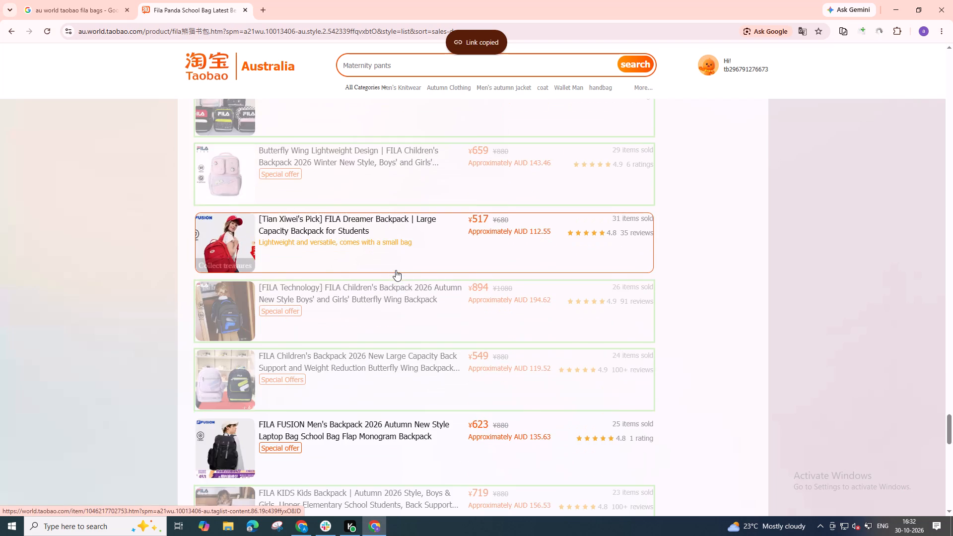
scroll(396, 270, "down", 15)
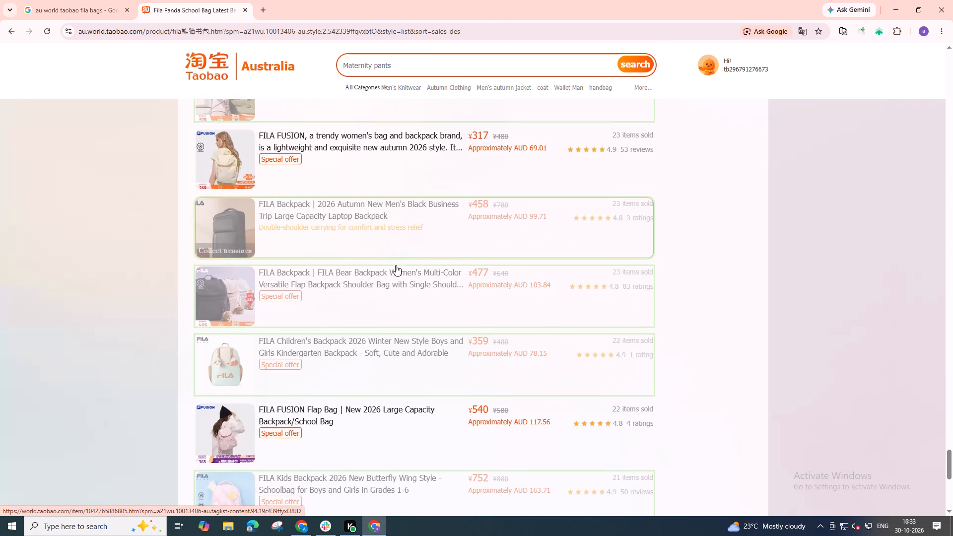
scroll(396, 265, "down", 5)
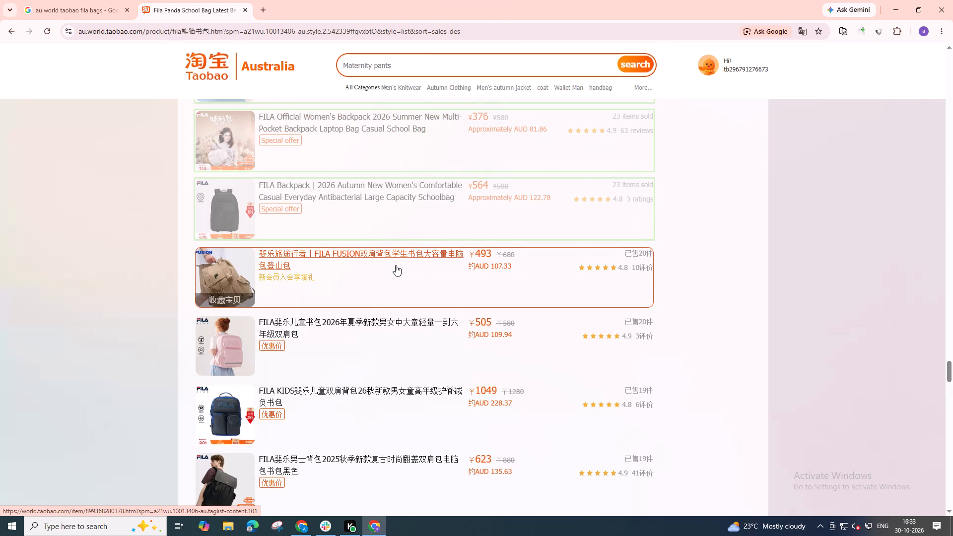
scroll(396, 265, "down", 6)
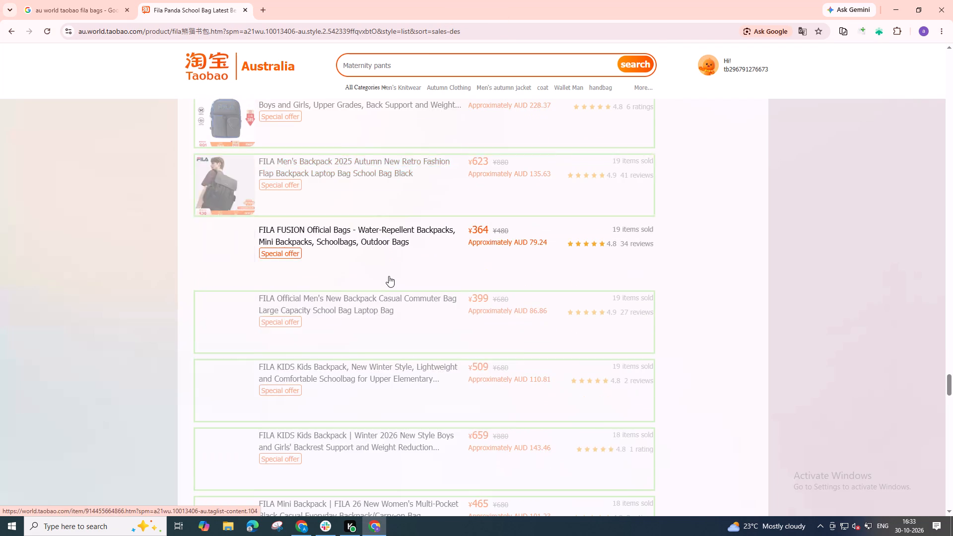
scroll(389, 276, "down", 10)
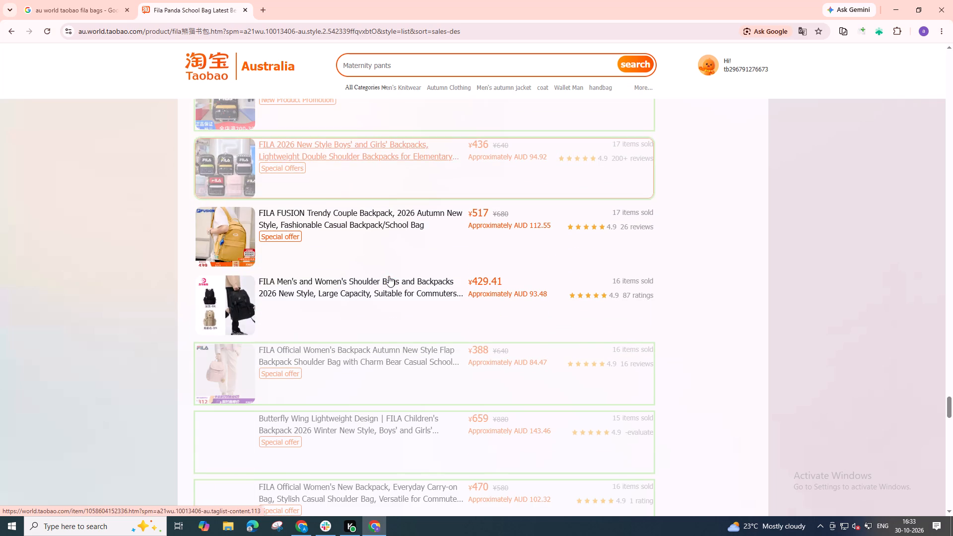
scroll(585, 207, "down", 12)
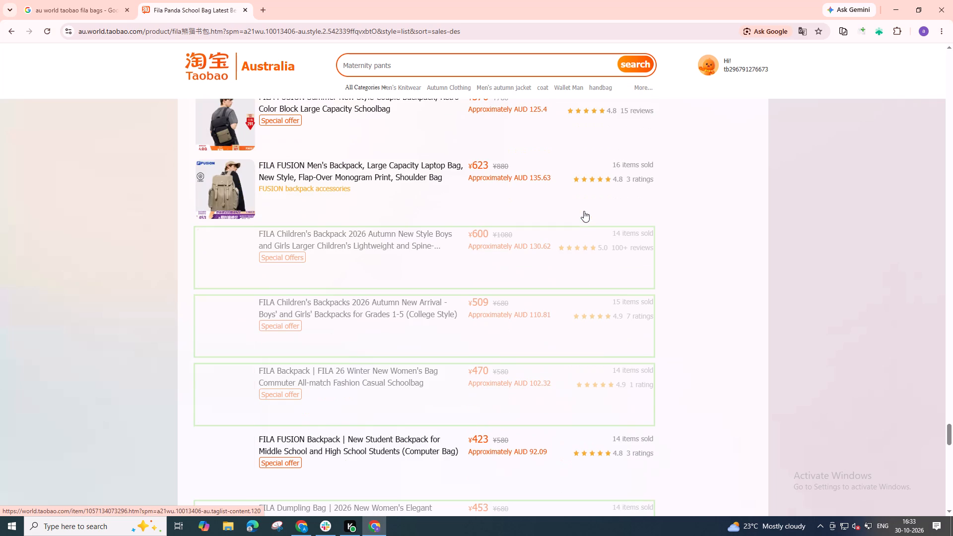
scroll(495, 291, "down", 14)
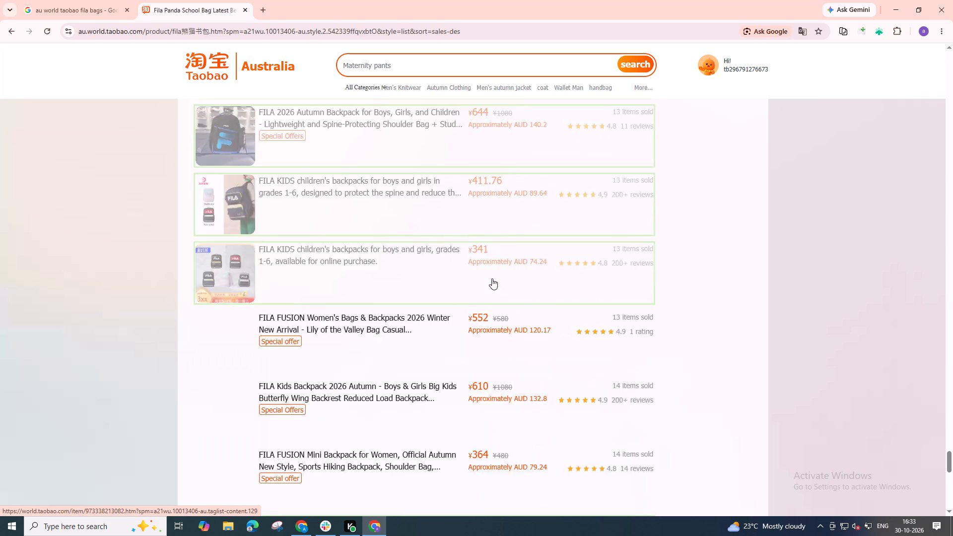
scroll(680, 225, "down", 6)
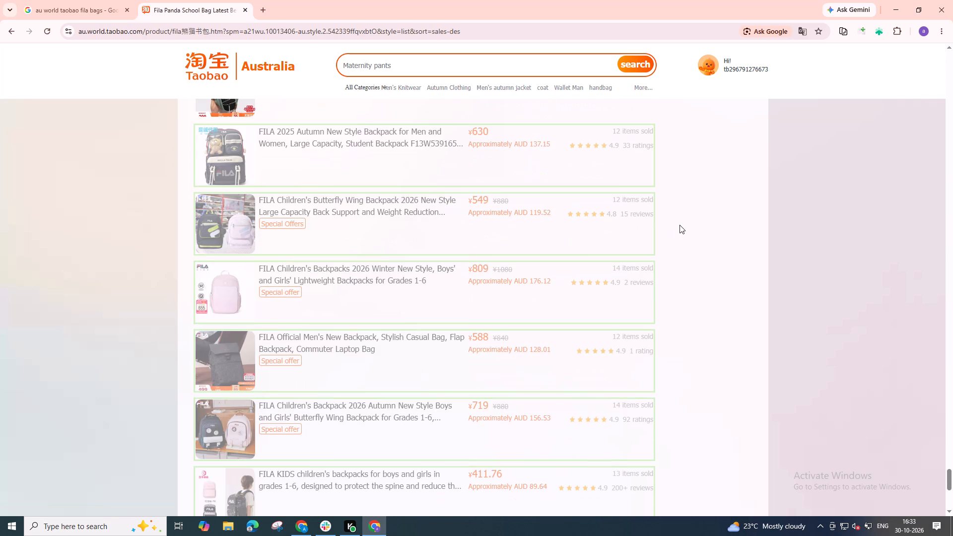
scroll(680, 225, "down", 8)
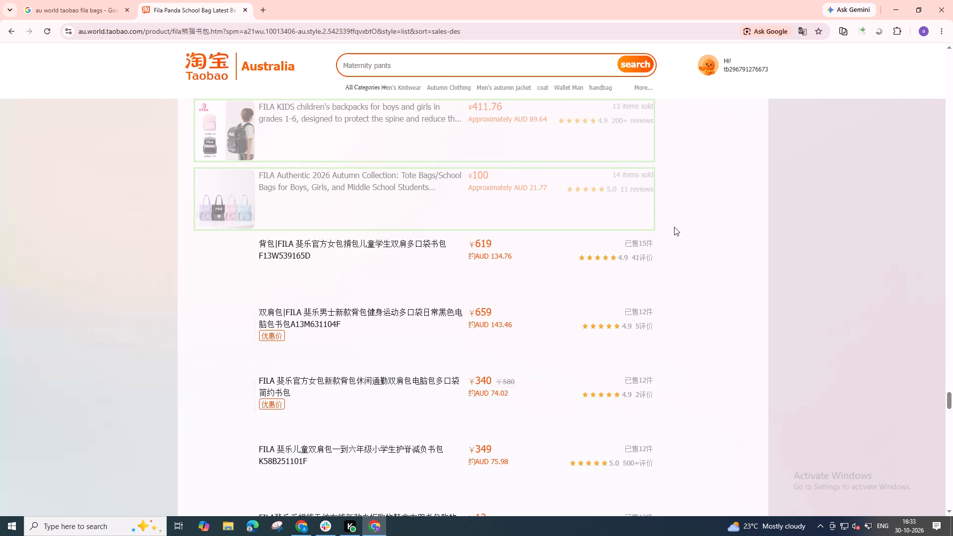
scroll(674, 227, "down", 3)
scroll(674, 227, "up", 1)
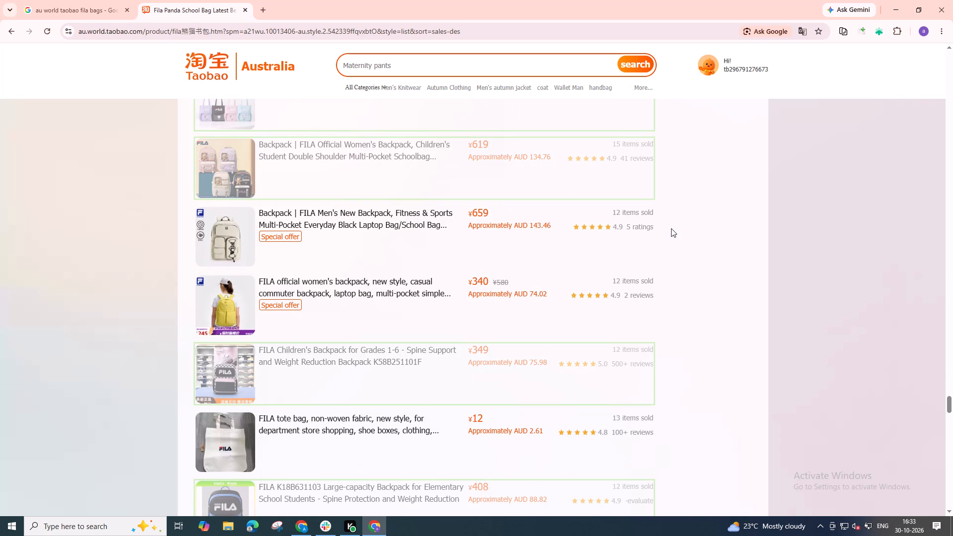
scroll(671, 228, "down", 12)
scroll(671, 228, "up", 3)
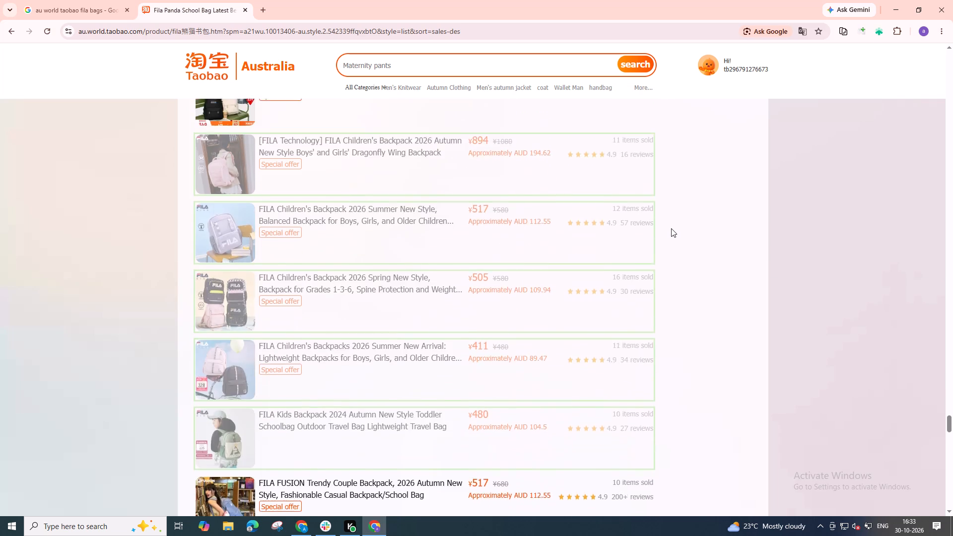
Copy the link of the unmarked ¥682 FILA 2026 Autumn Backpack for Boys, Girls, and Children into spreadsheet cell C27888, and return to the listings.
right_click(397, 119)
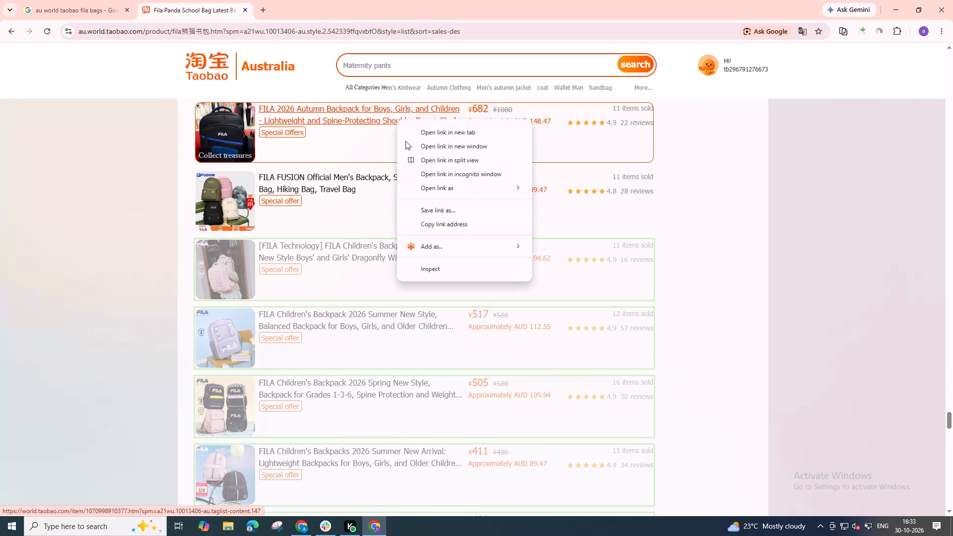
left_click(436, 217)
key("alt+Tab")
left_click(399, 248)
key("ctrl+v")
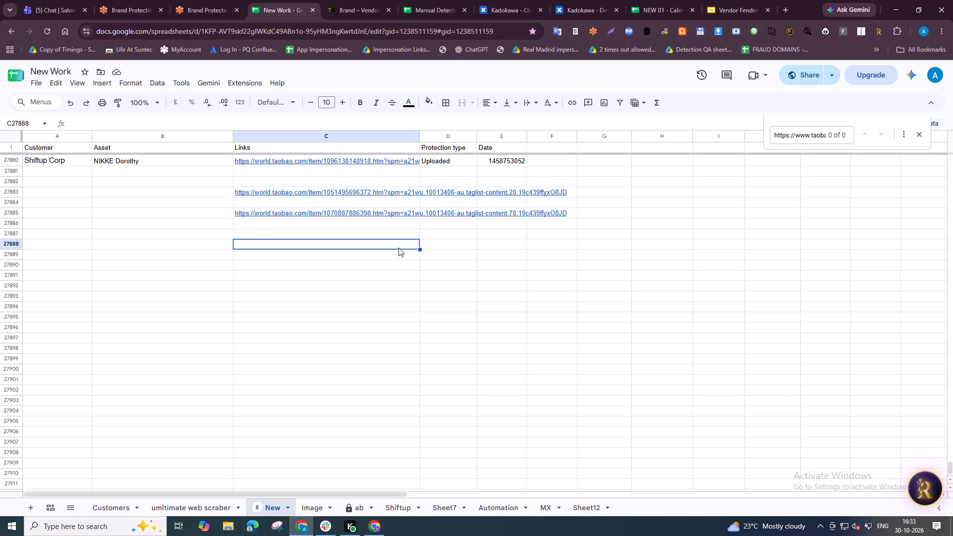
key("alt+Tab")
Find the unmarked ¥659 Butterfly Wing Lightweight Design FILA Children's Backpack, copy its link into spreadsheet cell C27886, and return to the listings.
scroll(399, 245, "down", 9)
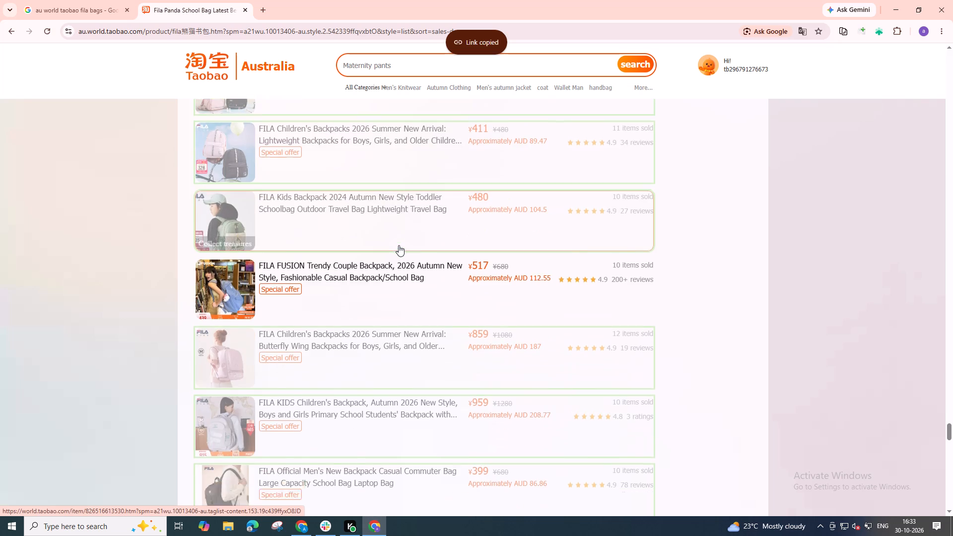
scroll(399, 245, "down", 2)
scroll(399, 245, "up", 4)
scroll(367, 262, "down", 6)
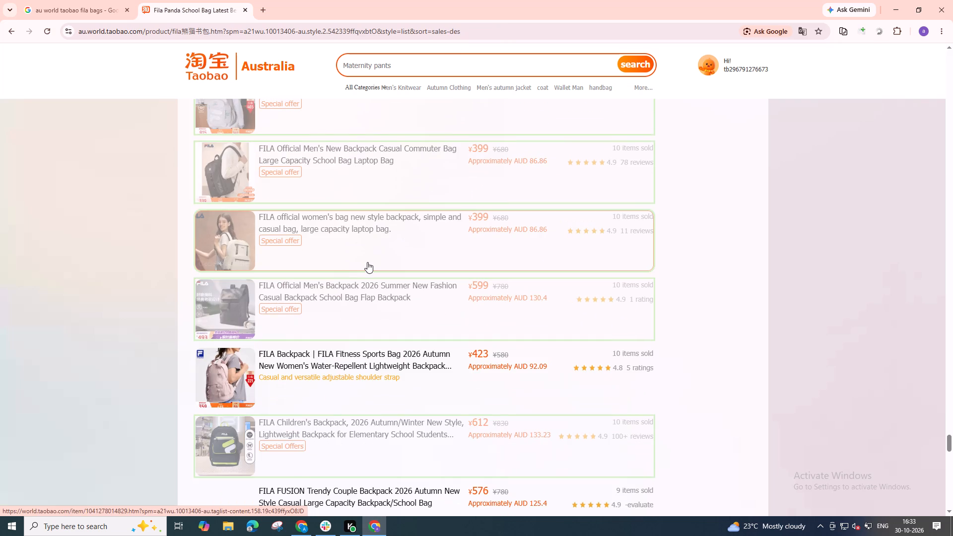
scroll(371, 260, "down", 12)
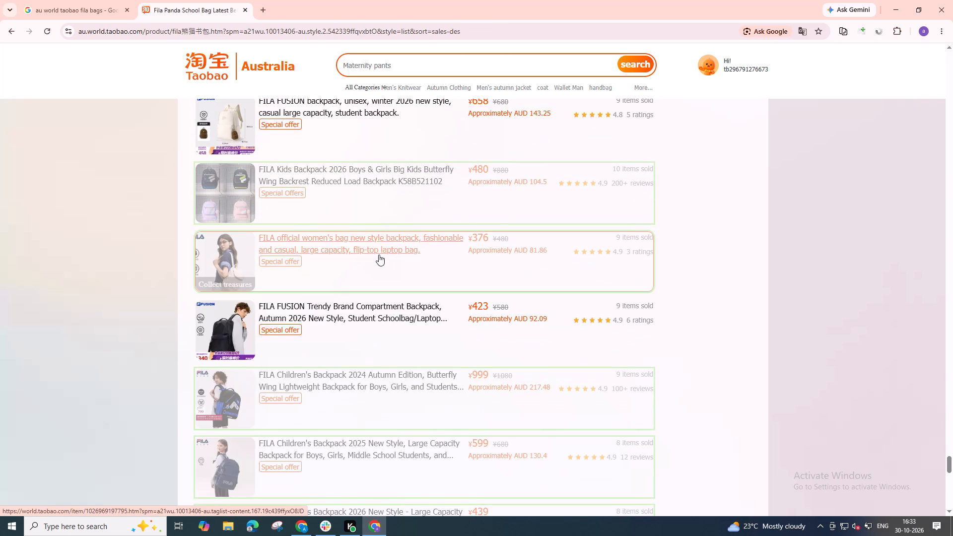
scroll(379, 255, "down", 6)
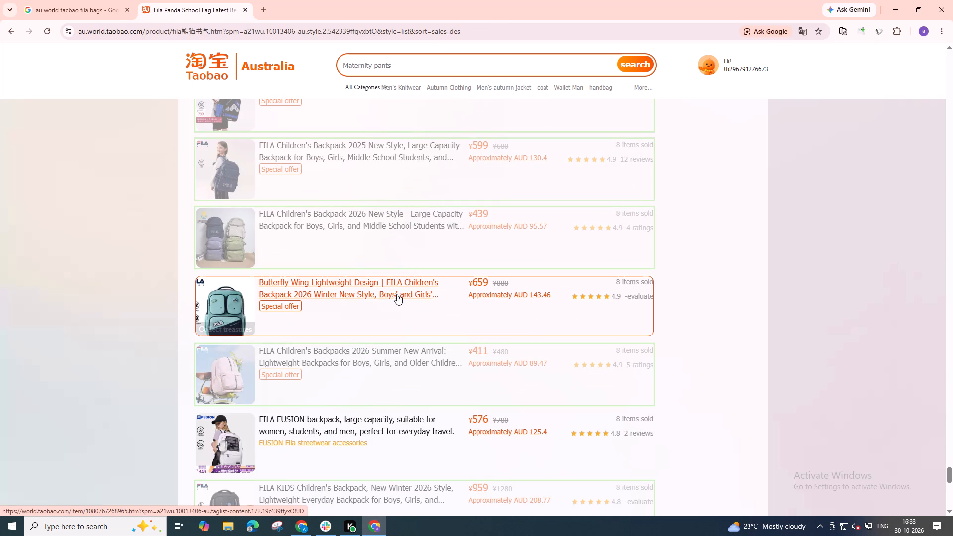
right_click(397, 293)
left_click(438, 401)
key("alt+Tab")
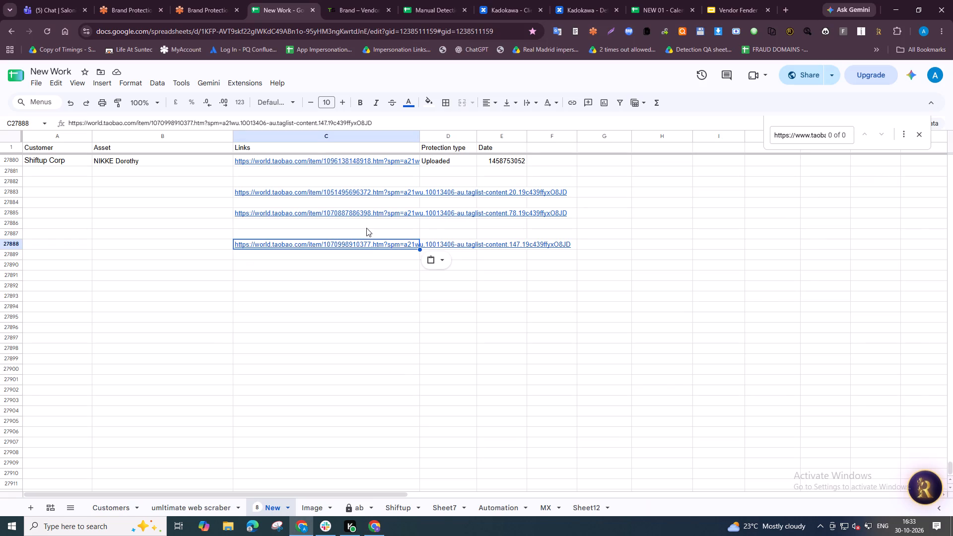
left_click(366, 228)
key("ctrl+v")
key("alt+Tab")
Look through the remaining and newly loaded school bag listings for more unmarked FILA backpacks.
scroll(368, 244, "down", 6)
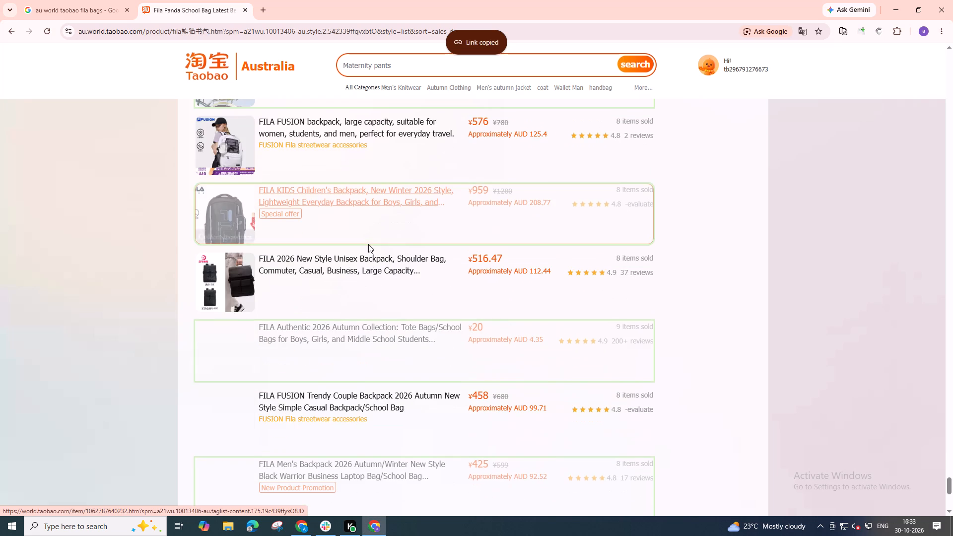
scroll(368, 244, "down", 5)
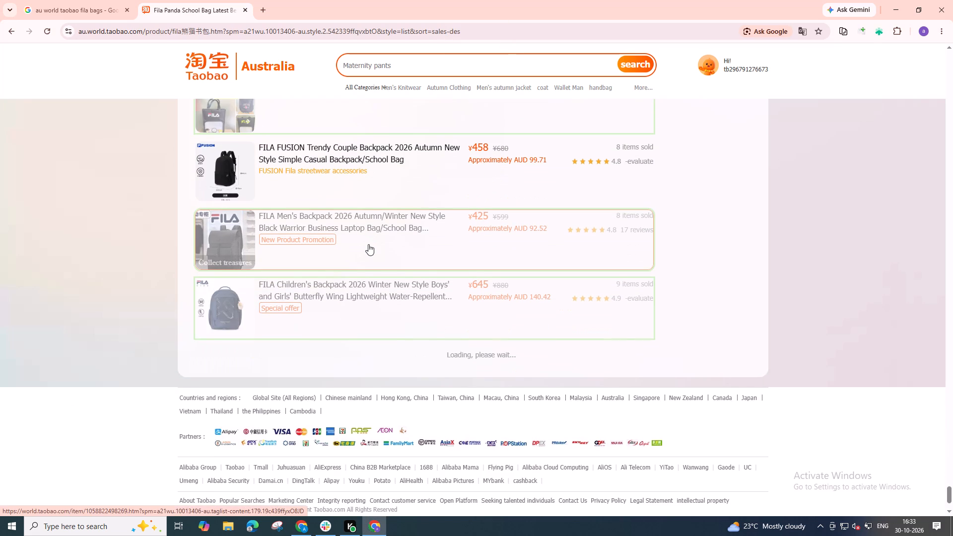
scroll(368, 244, "down", 2)
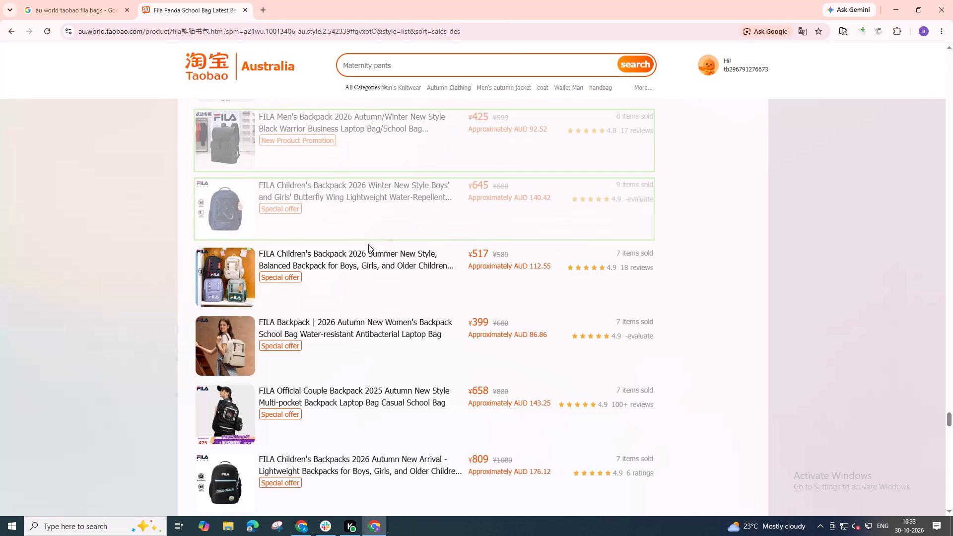
scroll(368, 244, "down", 14)
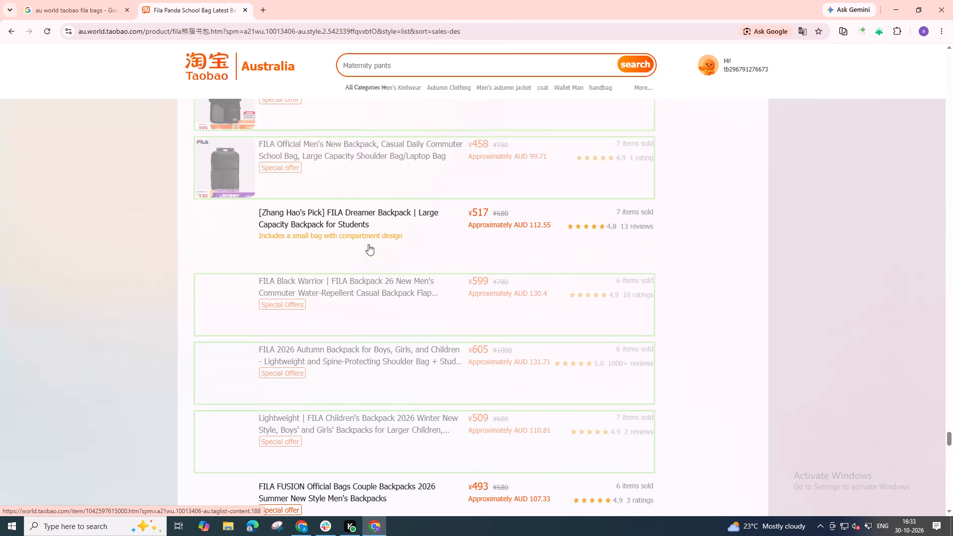
scroll(368, 244, "down", 6)
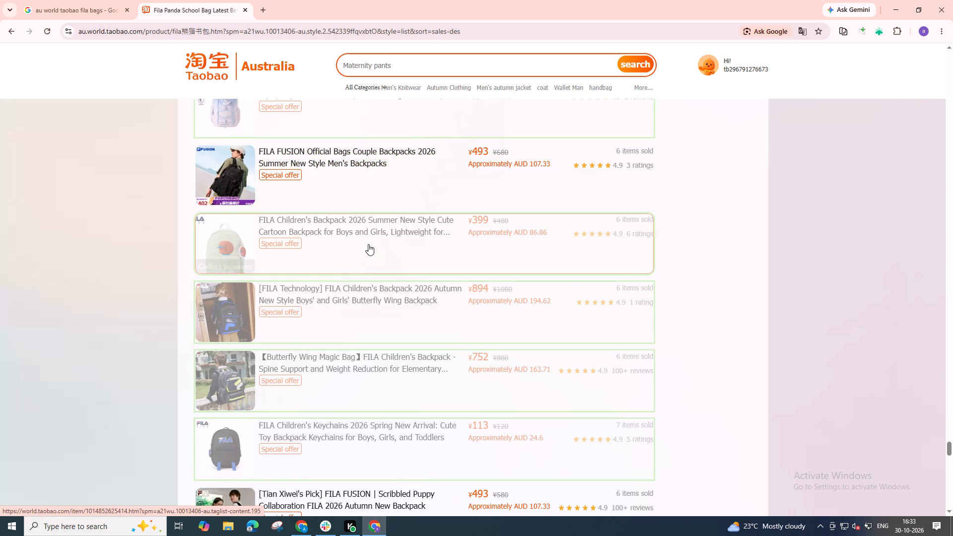
scroll(368, 244, "down", 6)
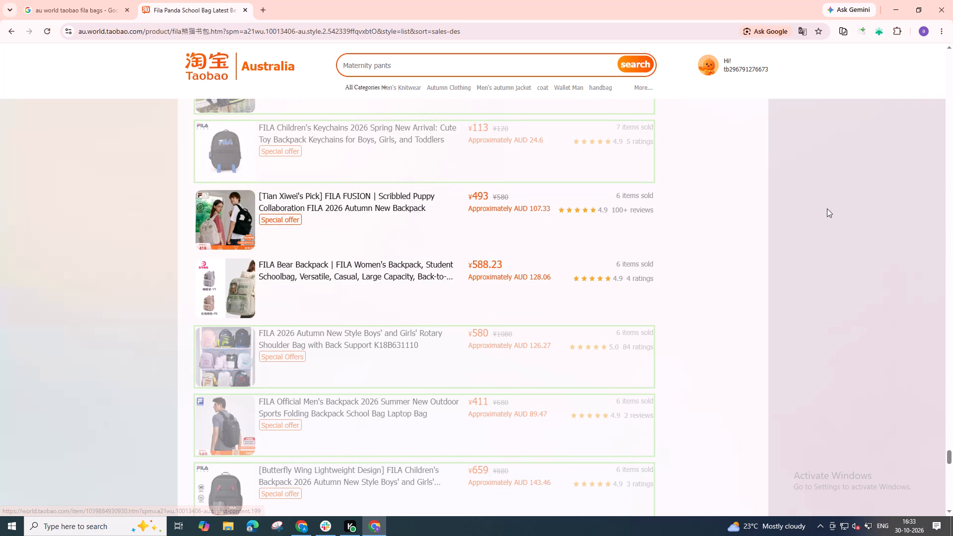
scroll(534, 273, "down", 6)
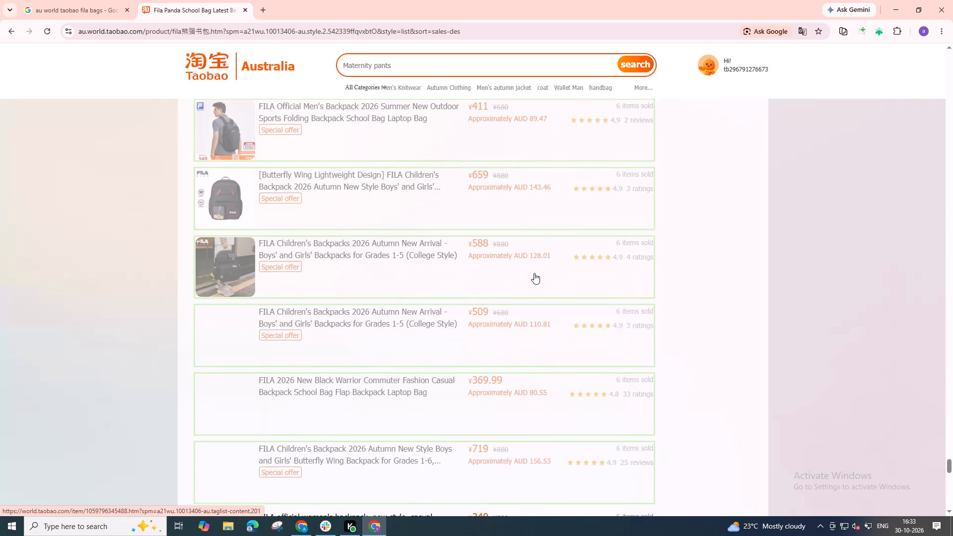
scroll(535, 273, "down", 11)
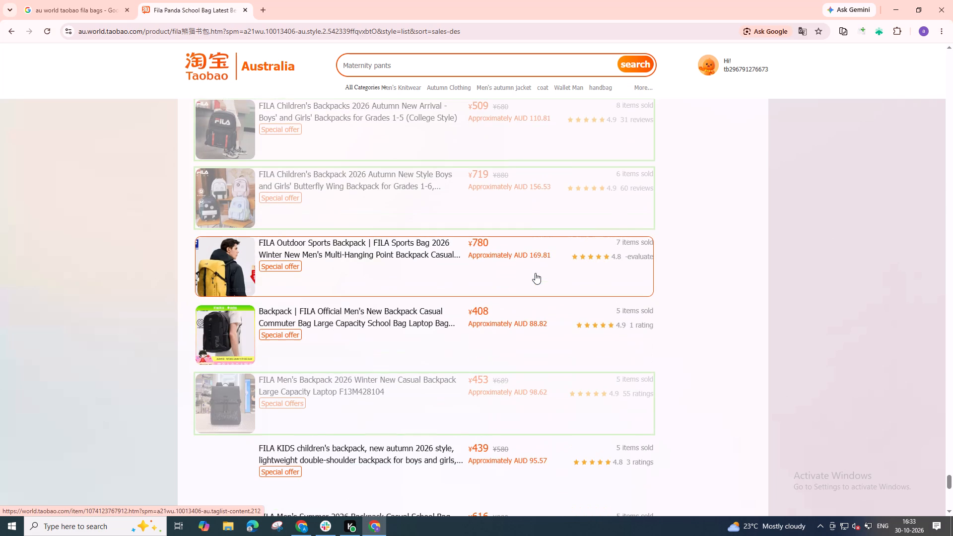
scroll(535, 273, "down", 2)
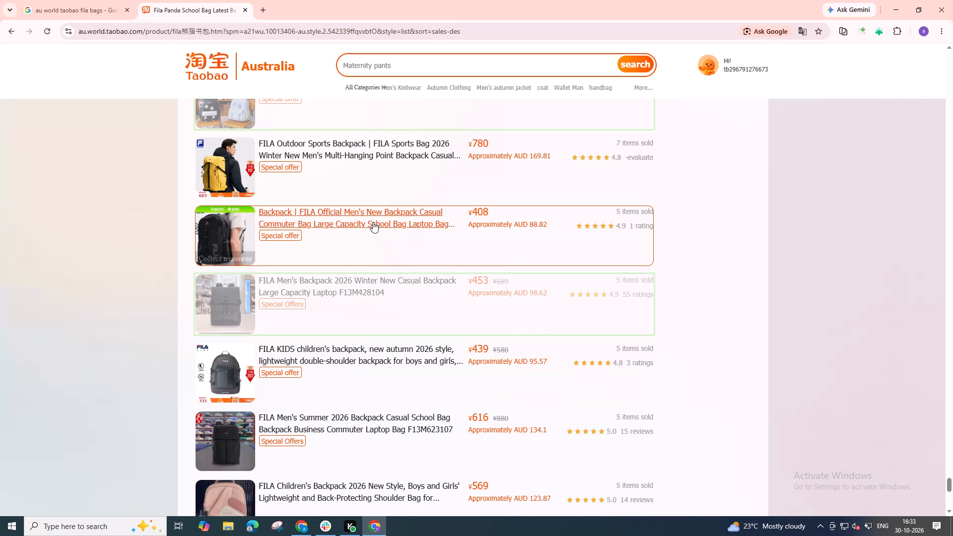
Copy the link of the ¥408 FILA Official Men's New Backpack Casual Commuter Bag into spreadsheet cell C27887, and return to the listings.
right_click(373, 222)
left_click(423, 328)
key("alt+Tab")
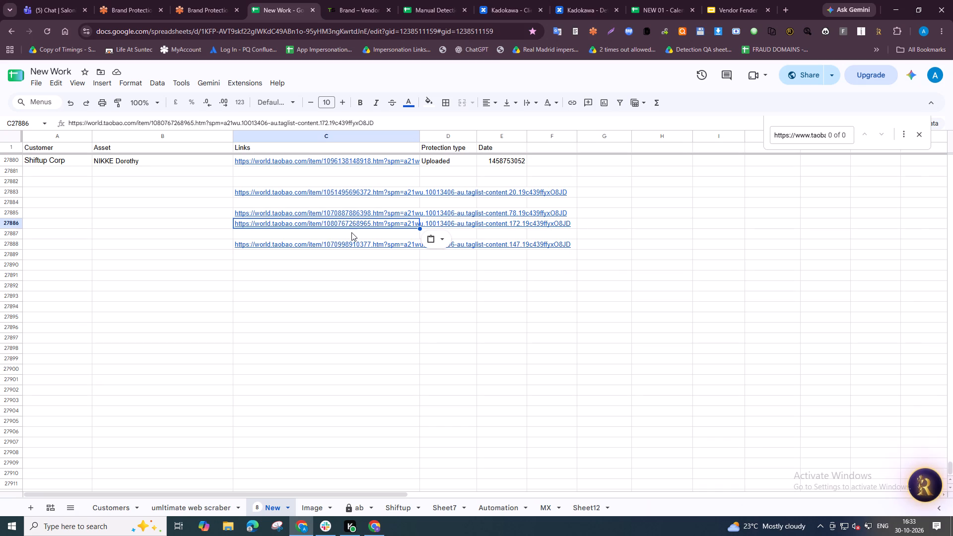
left_click(351, 232)
key("ctrl+v")
key("alt+Tab")
Copy the link of the ¥439 FILA KIDS new autumn 2026 children's backpack into the empty cell C27884, and return to the listings.
right_click(408, 354)
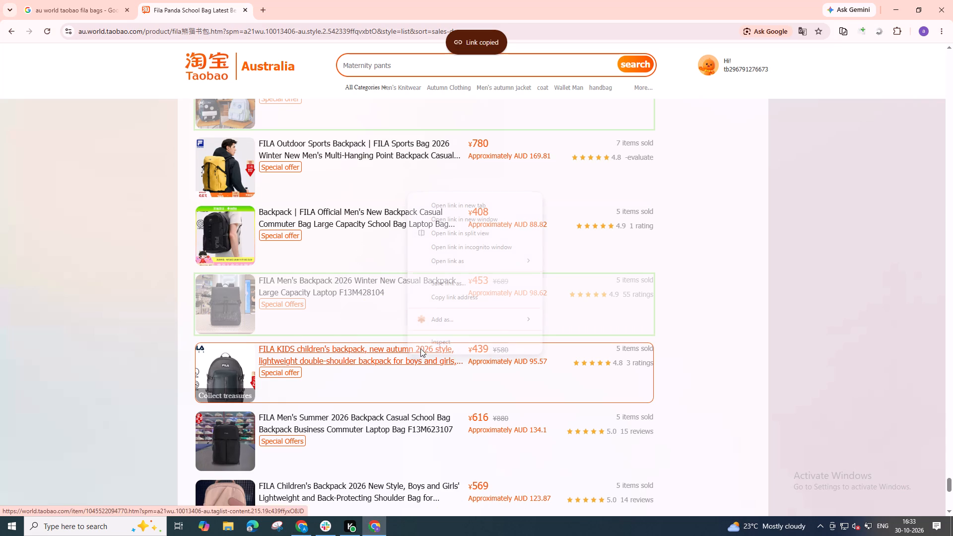
left_click_drag(475, 288, 475, 298)
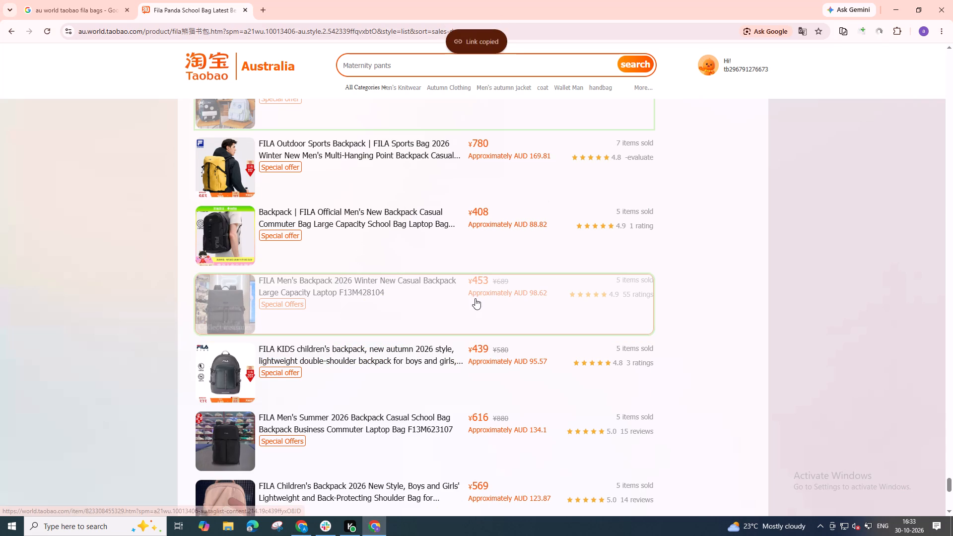
right_click(396, 359)
left_click(433, 301)
key("alt+Tab")
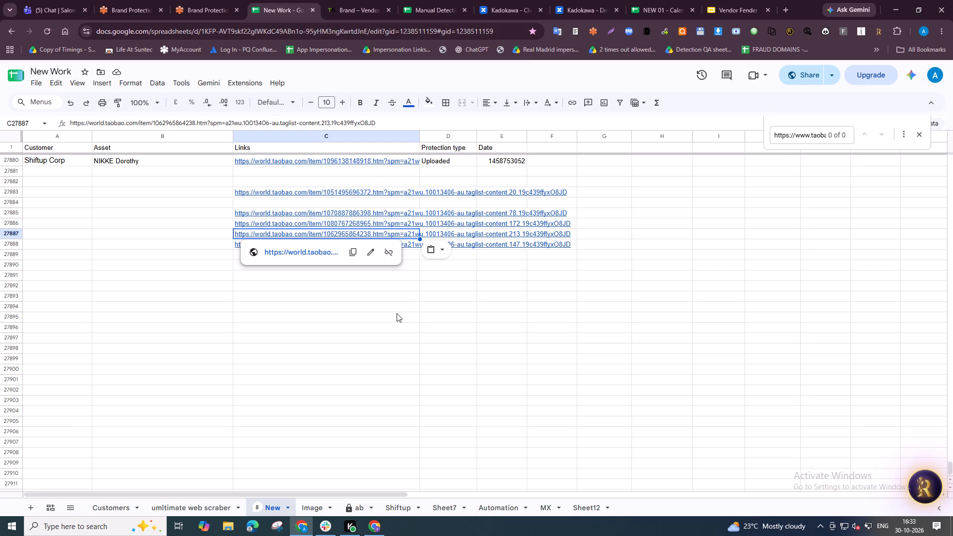
left_click(362, 205)
key("ctrl+v")
key("alt+Tab")
Inspect the enlarged image of the ¥616 FILA Men's Summer 2026 Backpack F13M623107 in a separate tab, and close that tab.
scroll(387, 290, "down", 5)
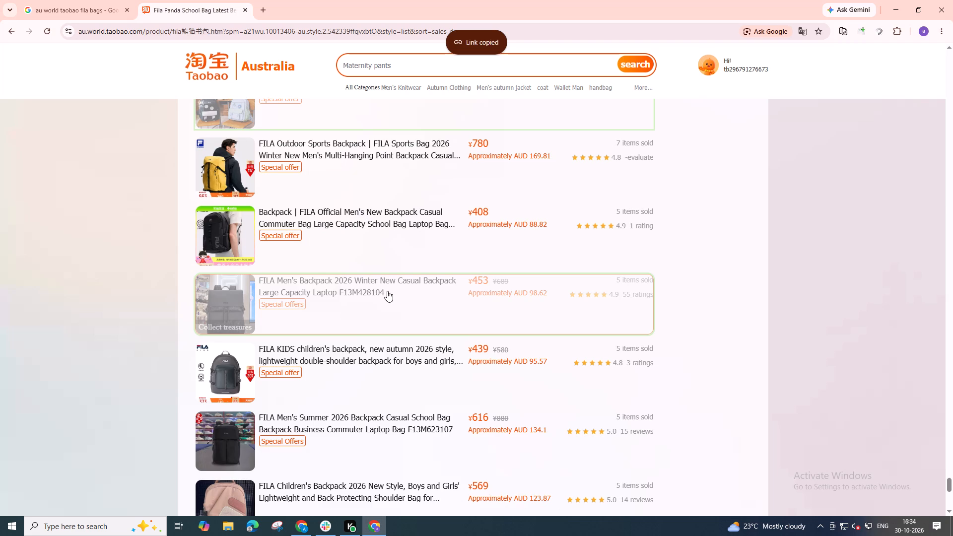
right_click(215, 188)
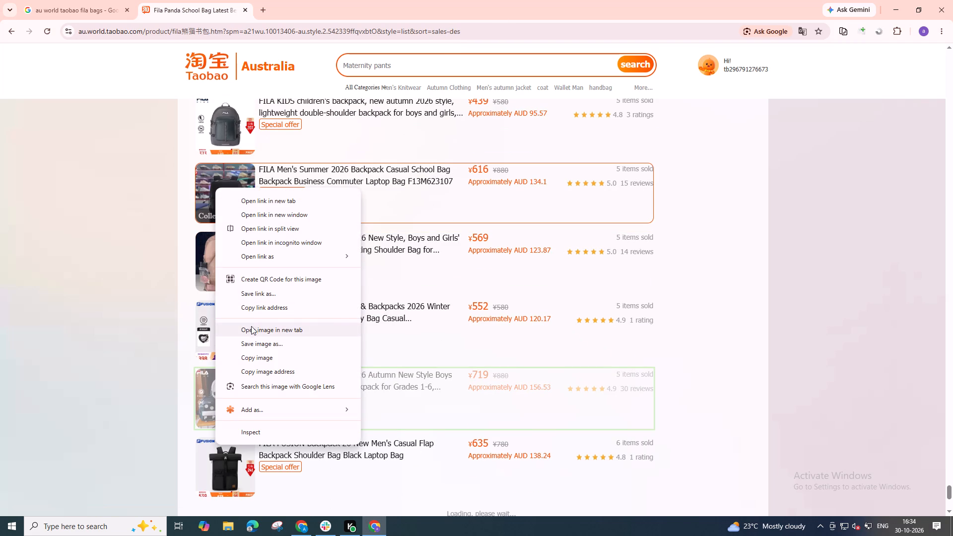
left_click(251, 326)
left_click(374, 0)
left_click(338, 0)
left_click(361, 9)
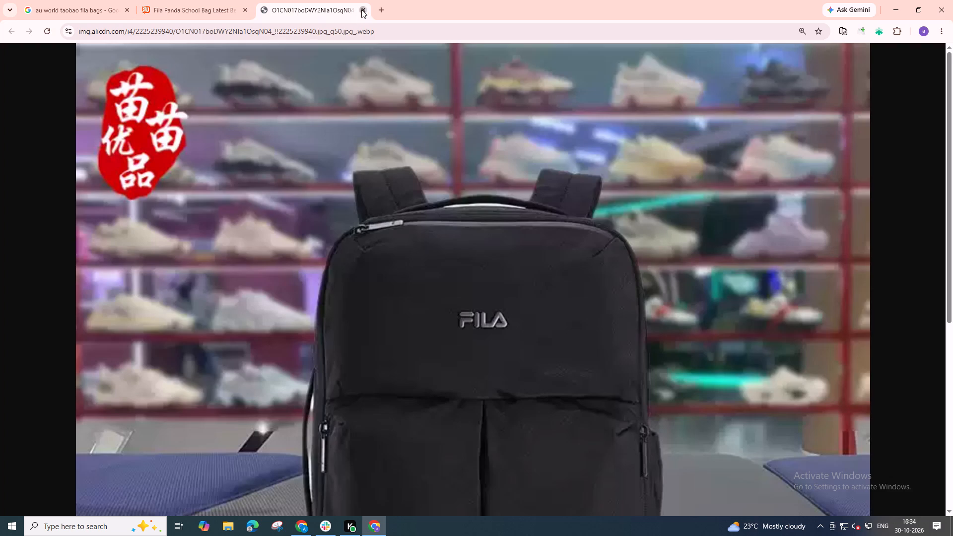
Copy the link of the ¥616 FILA Men's Summer 2026 Backpack F13M623107 into spreadsheet cell C27891, and return to the listings.
right_click(415, 179)
left_click(460, 289)
key("alt+Tab")
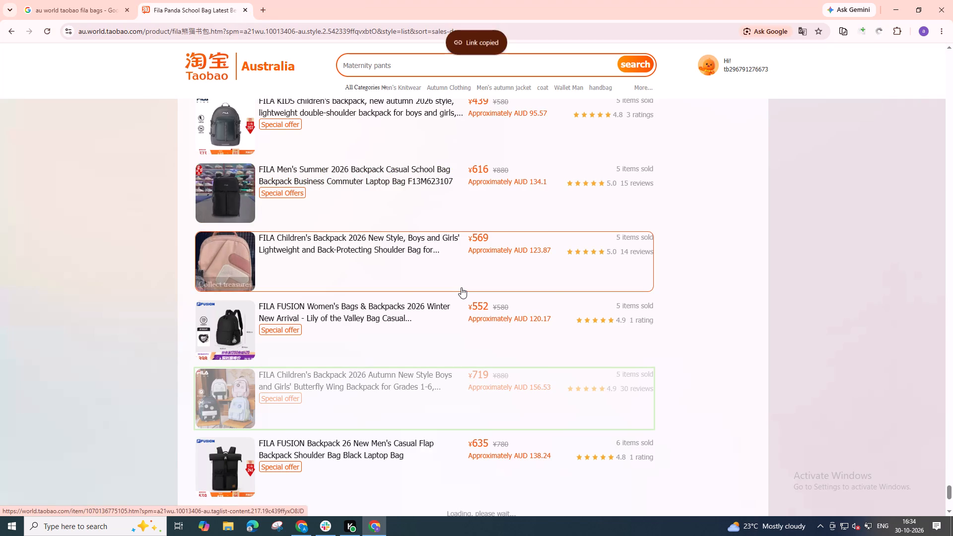
left_click(363, 271)
key("ctrl+v")
key("alt+Tab")
Check the following listings, inspect the enlarged image of the ¥572 Fila Kids Dragonfly Wing Backpack in a separate tab, and close that tab.
scroll(405, 268, "down", 5)
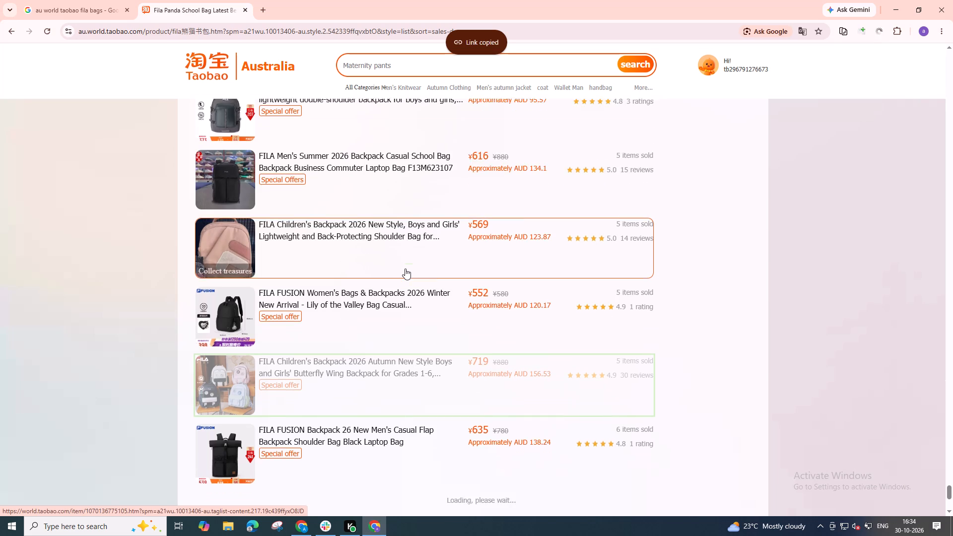
scroll(405, 268, "down", 2)
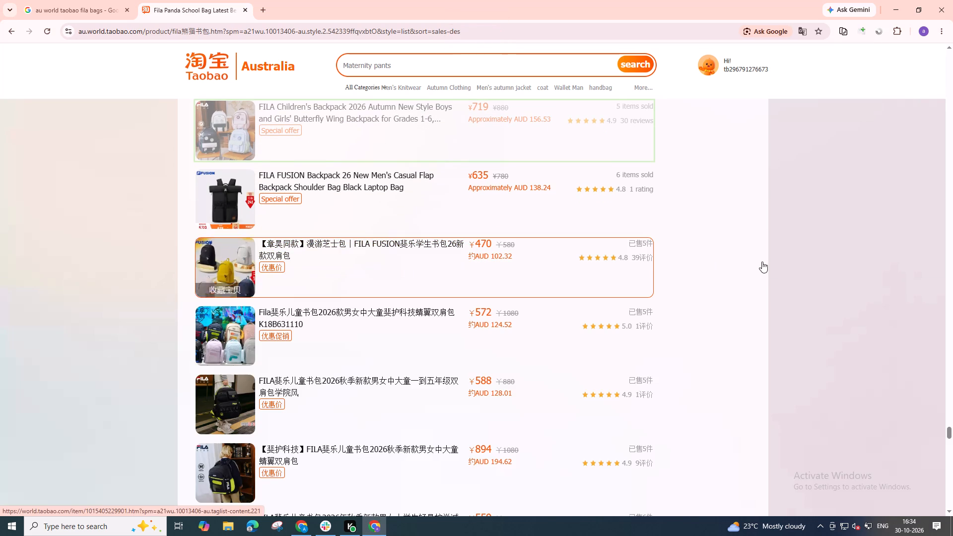
scroll(778, 259, "down", 3)
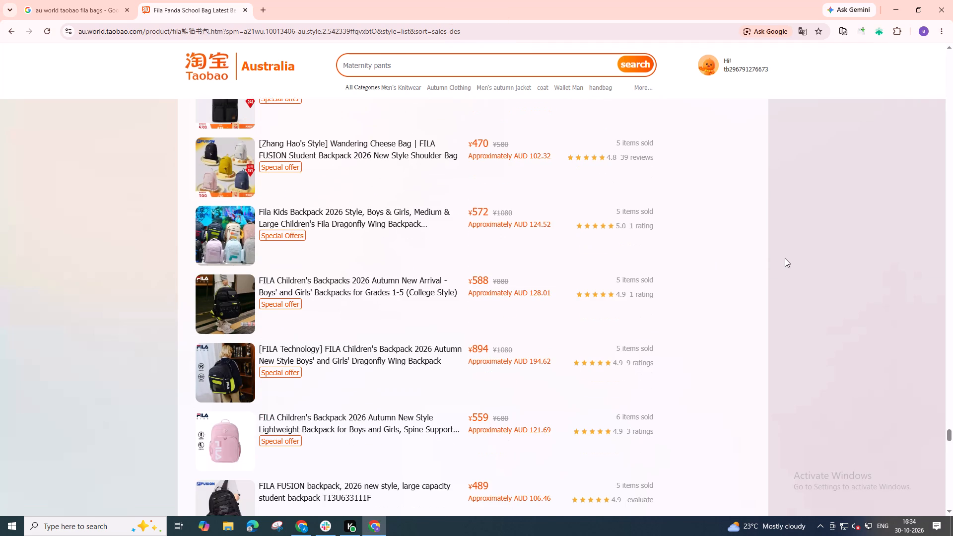
scroll(785, 258, "down", 1)
scroll(785, 258, "up", 1)
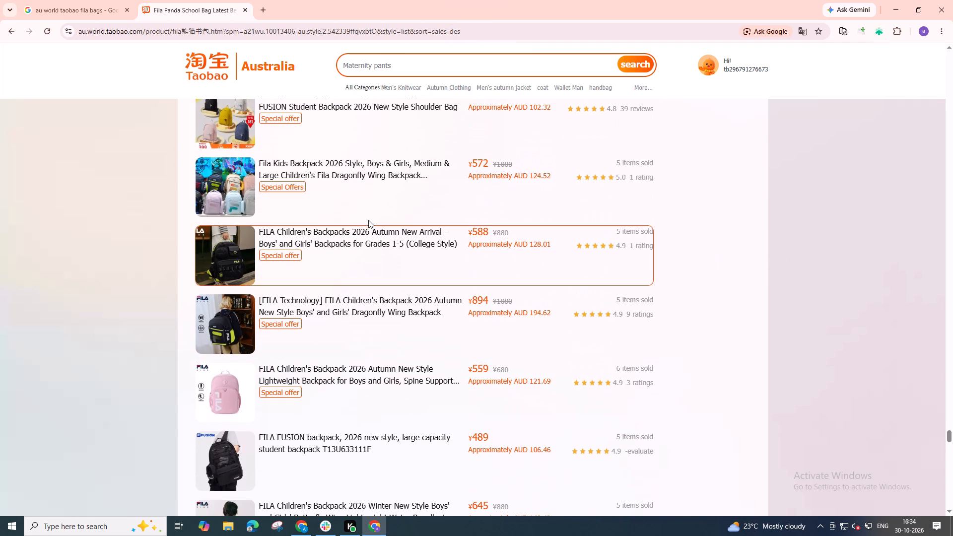
scroll(359, 221, "up", 1)
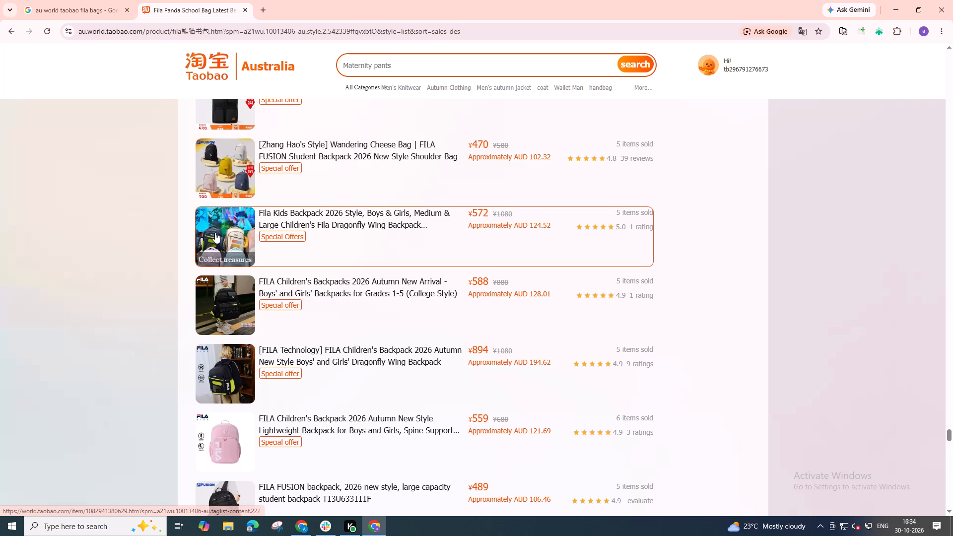
right_click(215, 232)
left_click(248, 377)
left_click(294, 0)
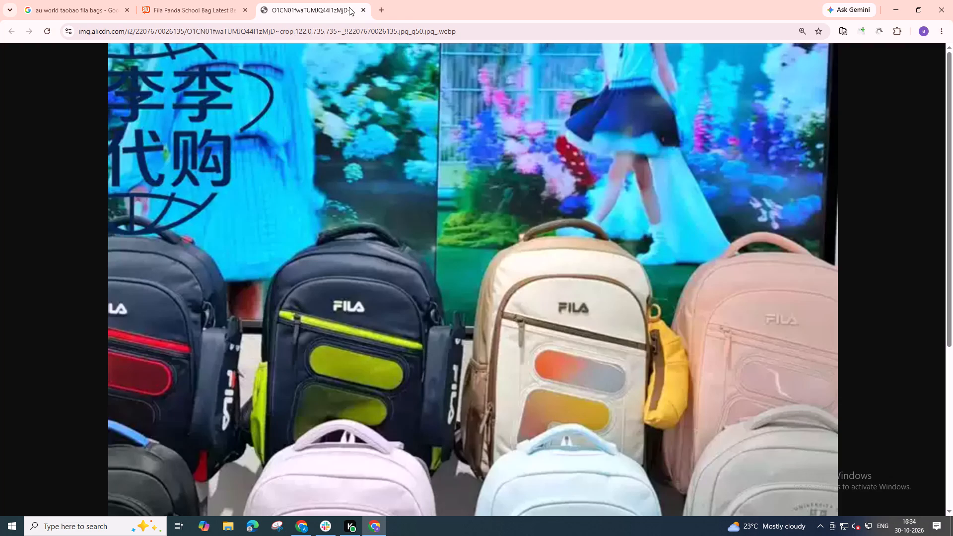
left_click(364, 11)
Copy the link of the ¥572 Fila Kids Dragonfly Wing Backpack into spreadsheet cell C27896, and return to the listings.
right_click(375, 215)
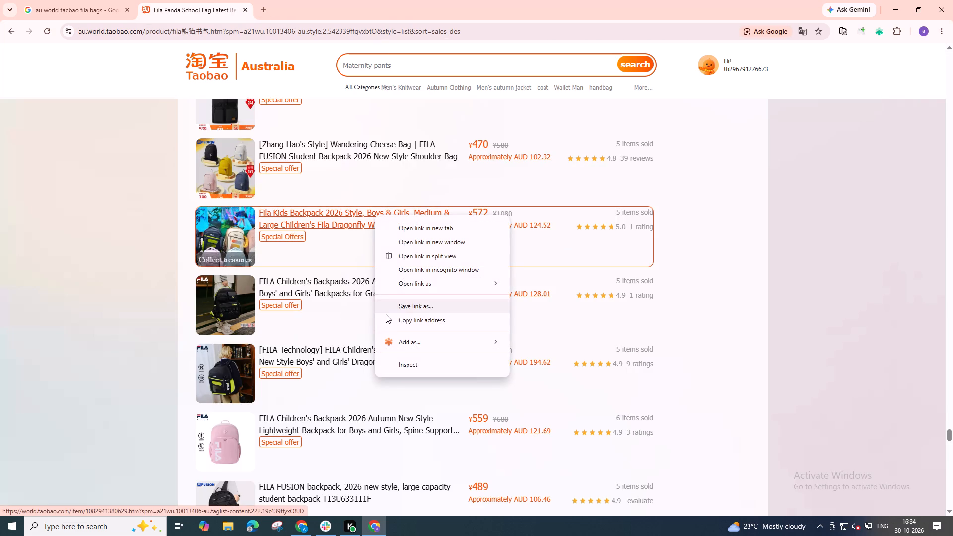
left_click(418, 321)
key("alt+Tab")
left_click(385, 326)
key("ctrl+v")
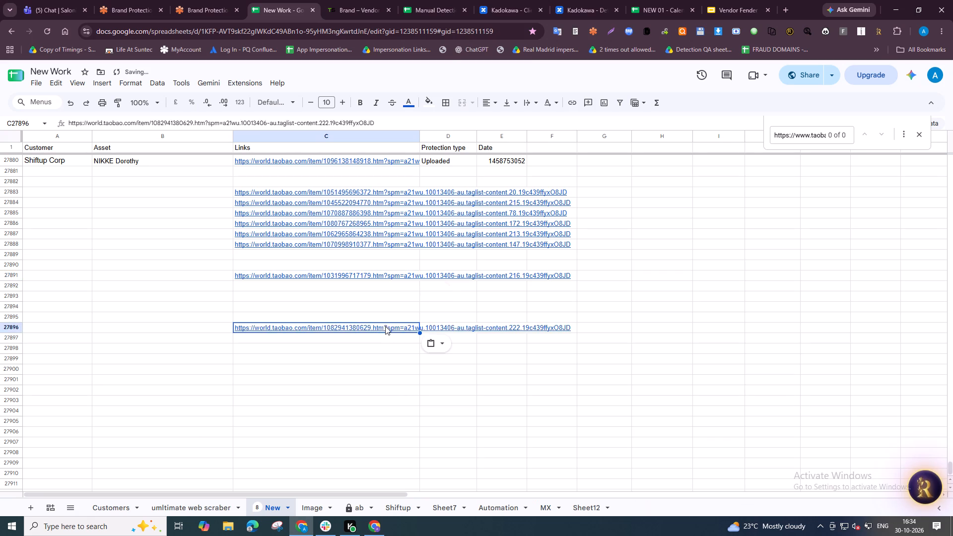
key("alt+Tab")
Copy the link of the ¥588 FILA Children's Backpacks for Grades 1-5 (College Style) into cell C27895, and return to the listings.
right_click(365, 299)
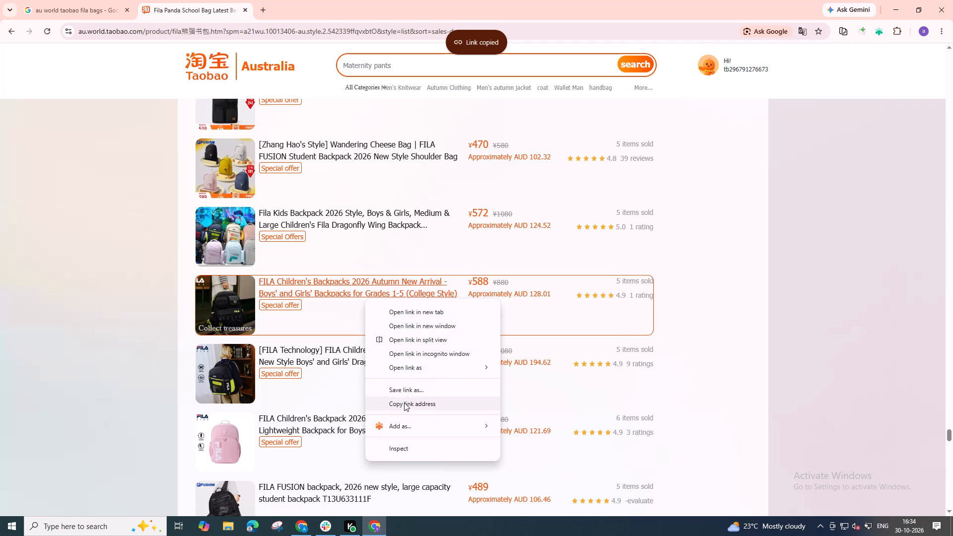
left_click(404, 402)
key("alt+Tab")
left_click(392, 320)
key("ctrl+v")
key("alt+Tab")
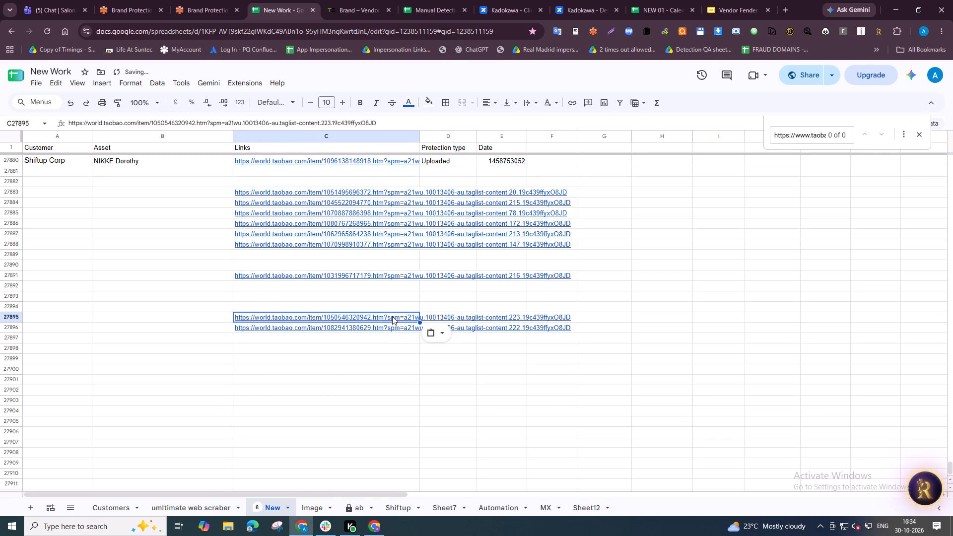
Copy the link of the ¥894 FILA Technology children's Dragonfly Wing Backpack into cell C27894, and return to the listings.
right_click(368, 362)
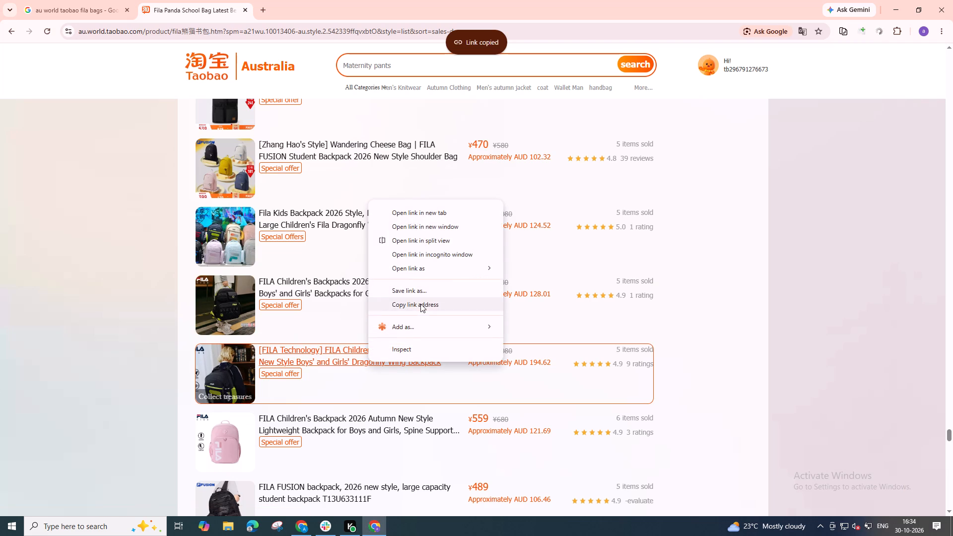
left_click(420, 304)
key("alt+Tab")
left_click(362, 307)
key("ctrl+v")
key("alt+Tab")
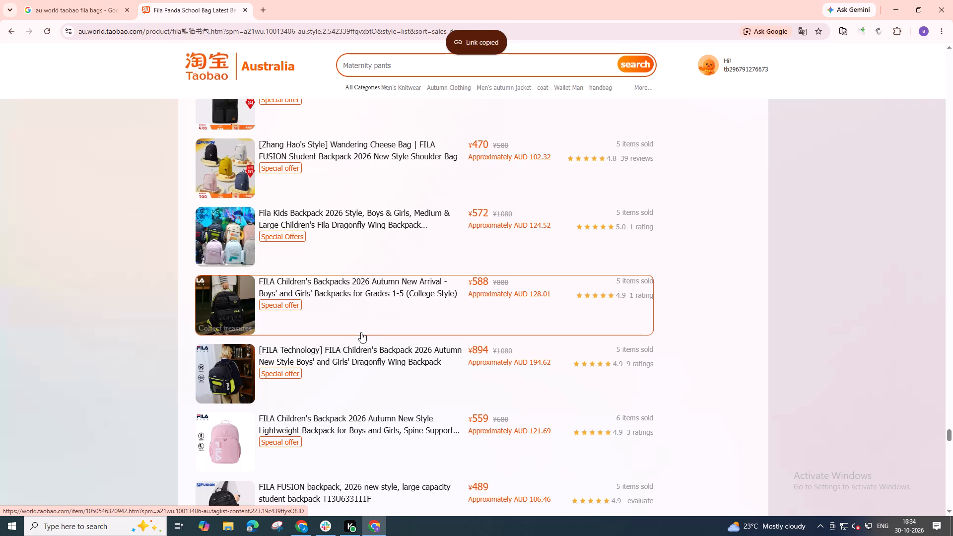
Copy the link of the ¥559 FILA Children's Lightweight Backpack with spine support into cell C27893, and return to the listings.
right_click(350, 418)
left_click(396, 358)
key("alt+Tab")
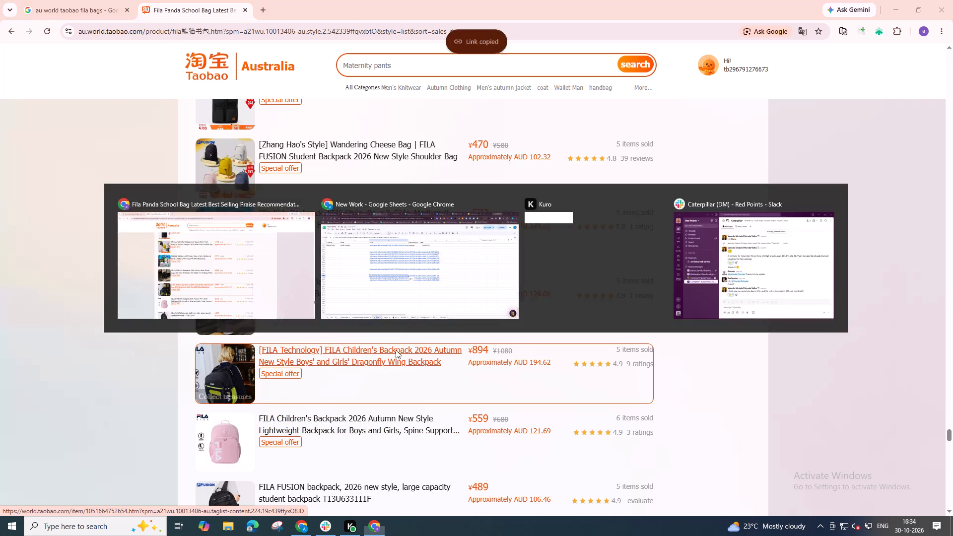
left_click(373, 292)
key("ctrl+v")
key("alt+Tab")
Copy the link of the ¥645 FILA Children's 2026 Winter Butterfly Wing water-repellent backpack into cell C27892, and return to the listings.
scroll(376, 308, "down", 4)
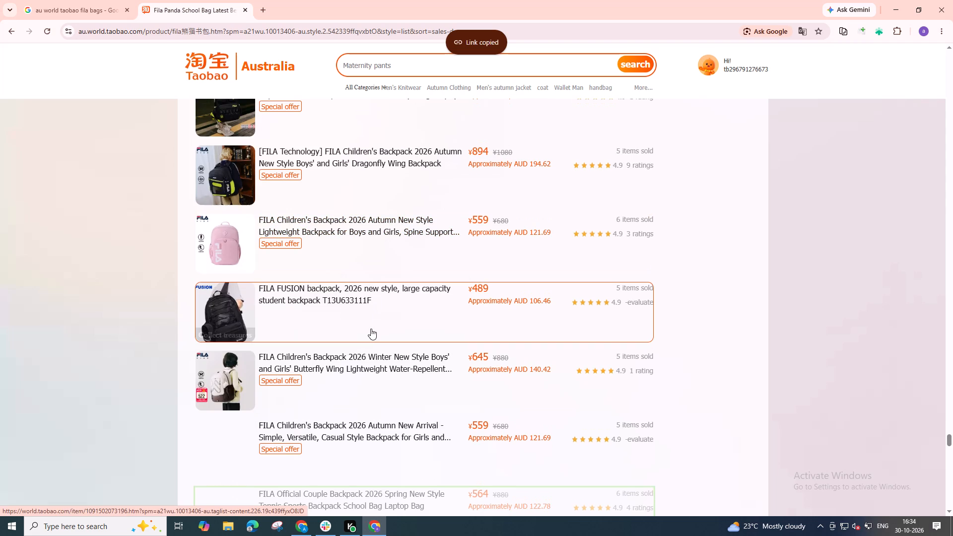
scroll(364, 346, "down", 1)
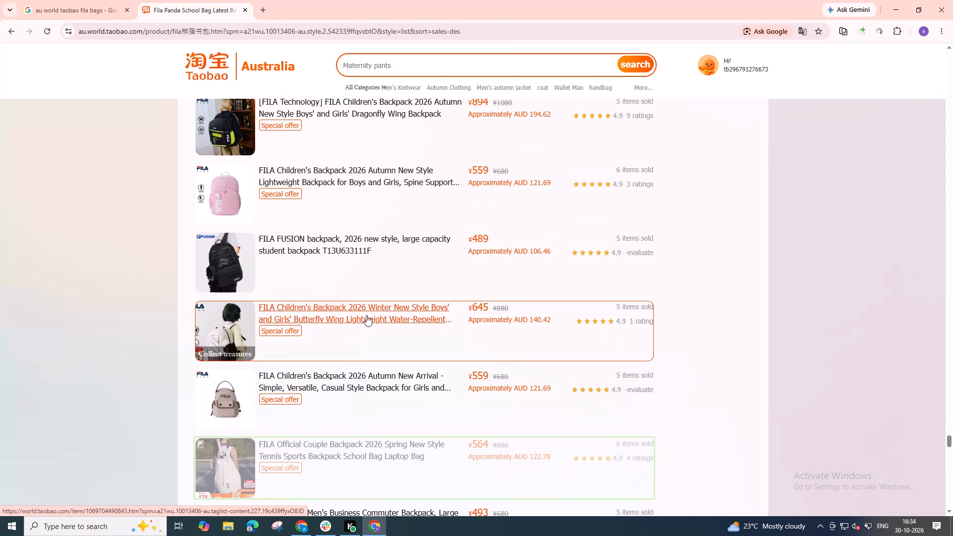
right_click(366, 315)
left_click(399, 421)
key("alt+Tab")
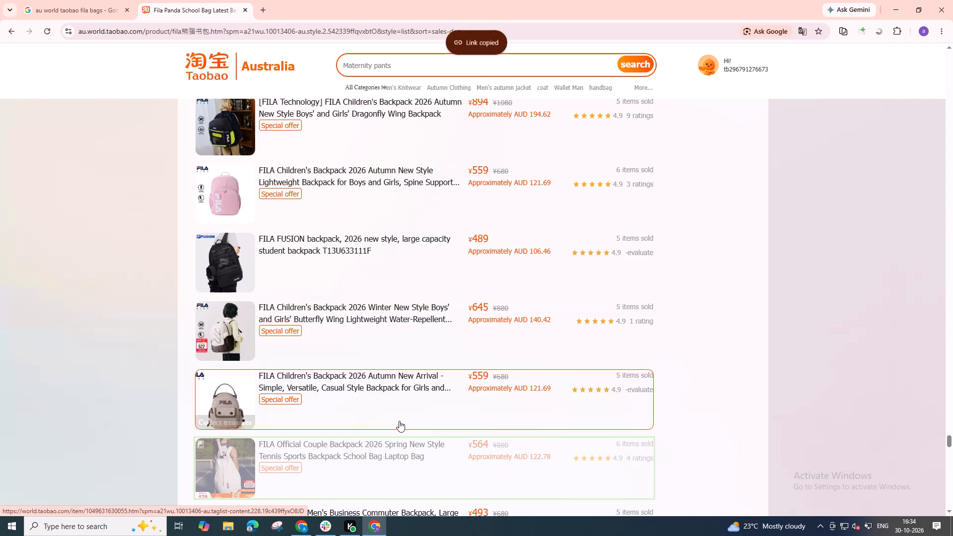
left_click(390, 288)
key("ctrl+v")
key("alt+Tab")
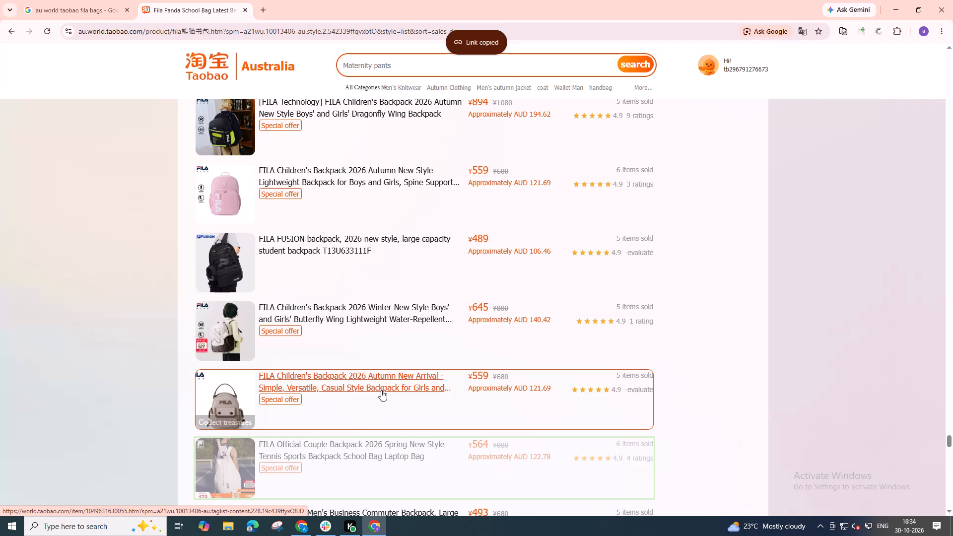
Copy the link of the ¥559 FILA Children's Simple, Versatile, Casual Style Backpack into cell C27890, and return to the listings.
right_click(383, 384)
left_click(445, 325)
key("alt+Tab")
left_click(407, 263)
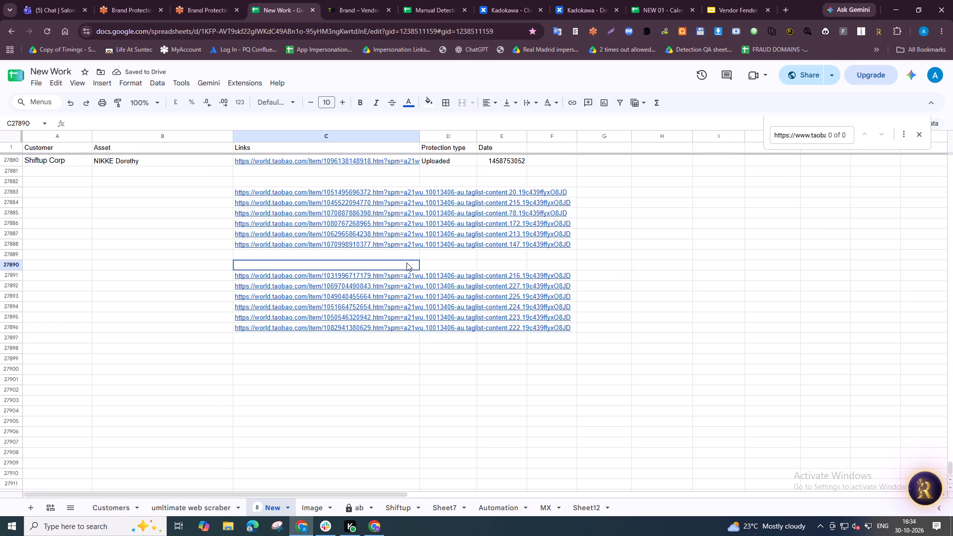
key("ctrl+v")
key("alt+Tab")
Copy the link of the ¥470 FILA Children's 2026 Autumn Dragonfly Wing backpack into the empty cell C27889, and return to the listings.
scroll(411, 284, "down", 6)
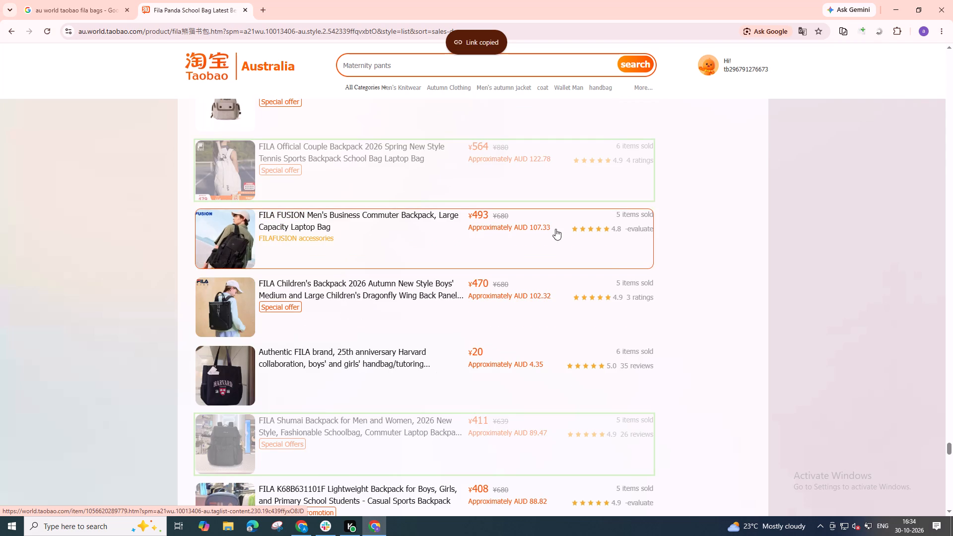
scroll(639, 272, "down", 2)
right_click(426, 197)
left_click(455, 299)
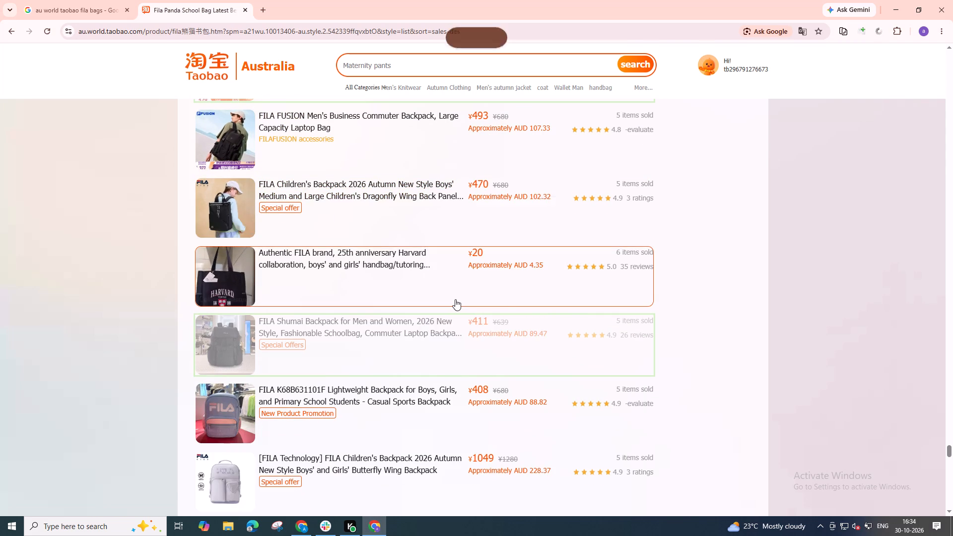
key("alt+Tab")
left_click(399, 252)
key("ctrl+v")
key("alt+Tab")
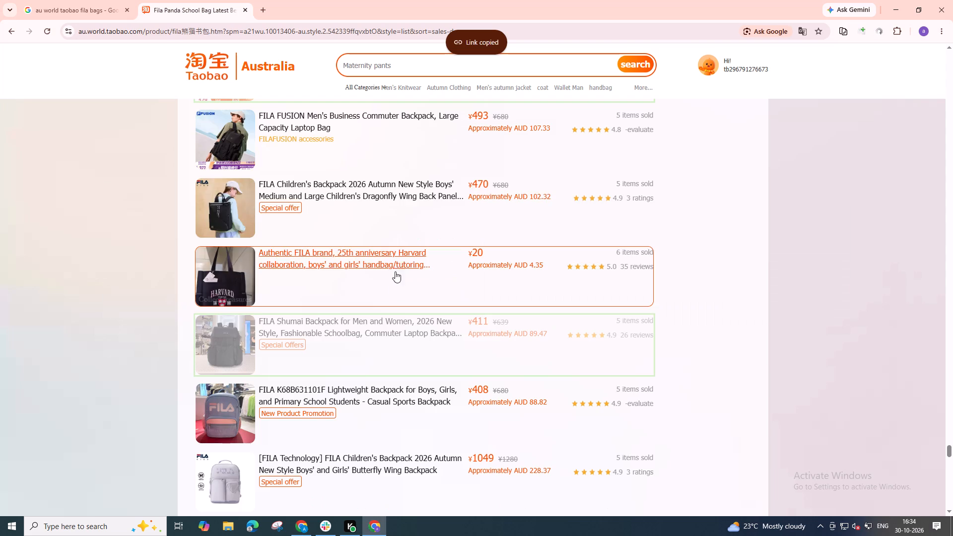
Copy the link of the ¥408 FILA K68B631101F Lightweight Backpack into the empty cell C27897, and return to the listings.
scroll(395, 282, "down", 5)
right_click(408, 149)
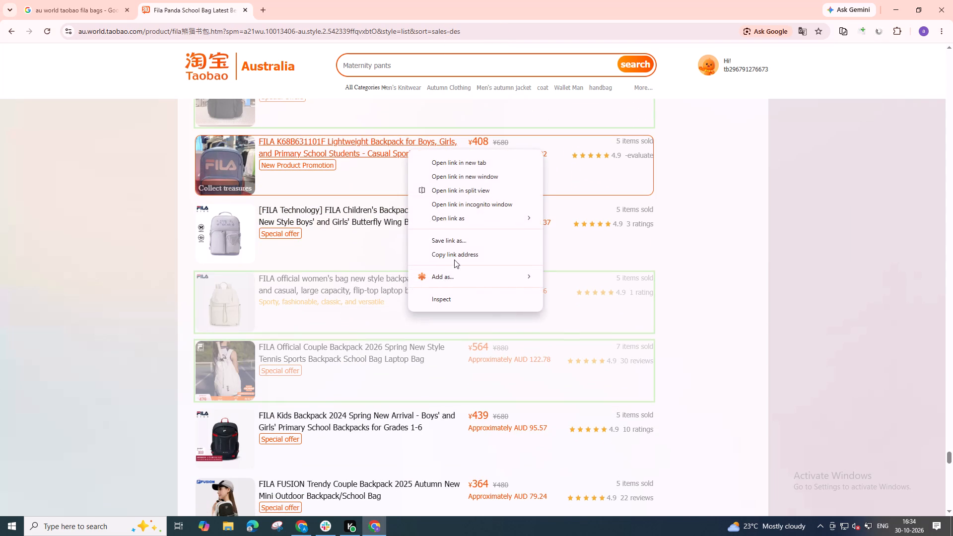
left_click(457, 254)
key("alt+Tab")
left_click(375, 329)
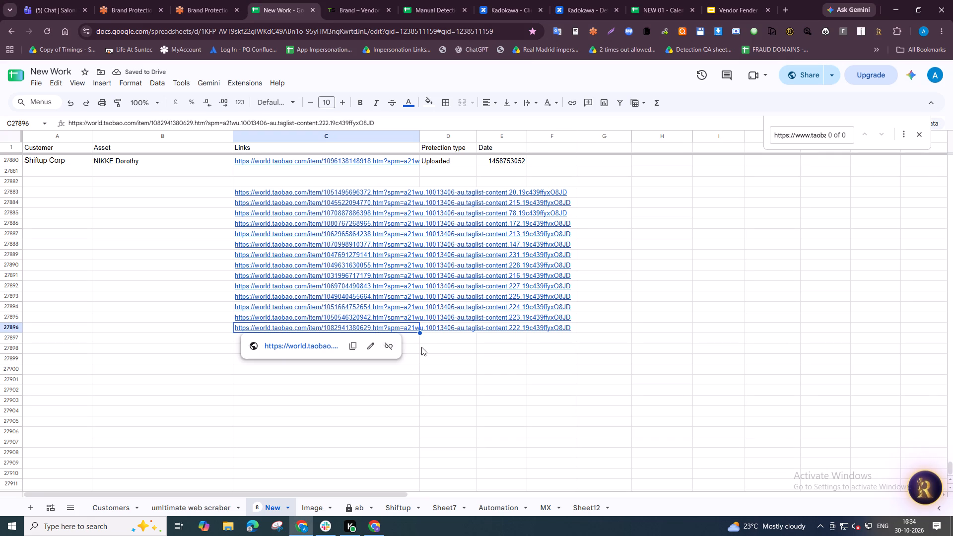
left_click(416, 341)
key("ctrl+v")
key("alt+Tab")
Copy the link of the ¥1049 FILA Technology children's Butterfly Wing Backpack into cell C27900, and return to the listings.
right_click(402, 225)
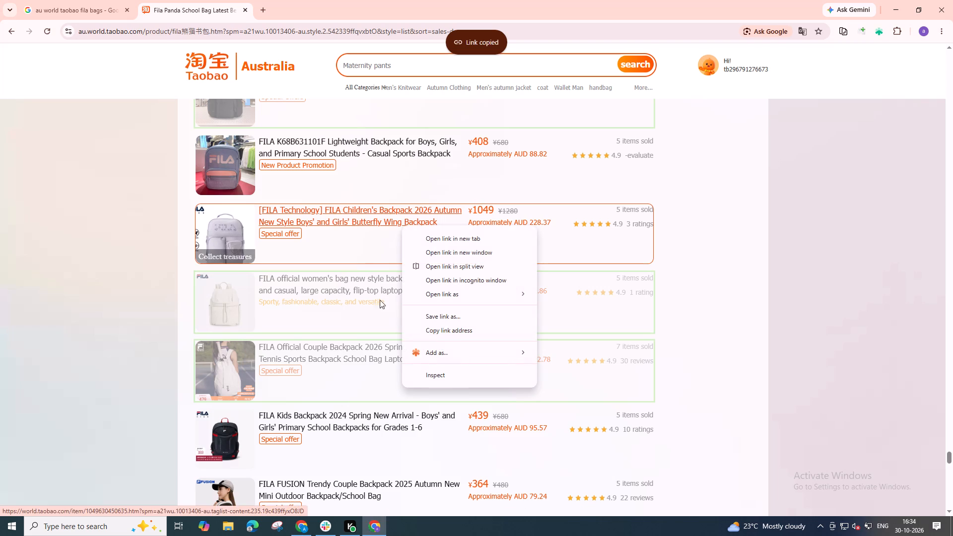
left_click(451, 331)
key("alt+Tab")
left_click(396, 373)
key("ctrl+v")
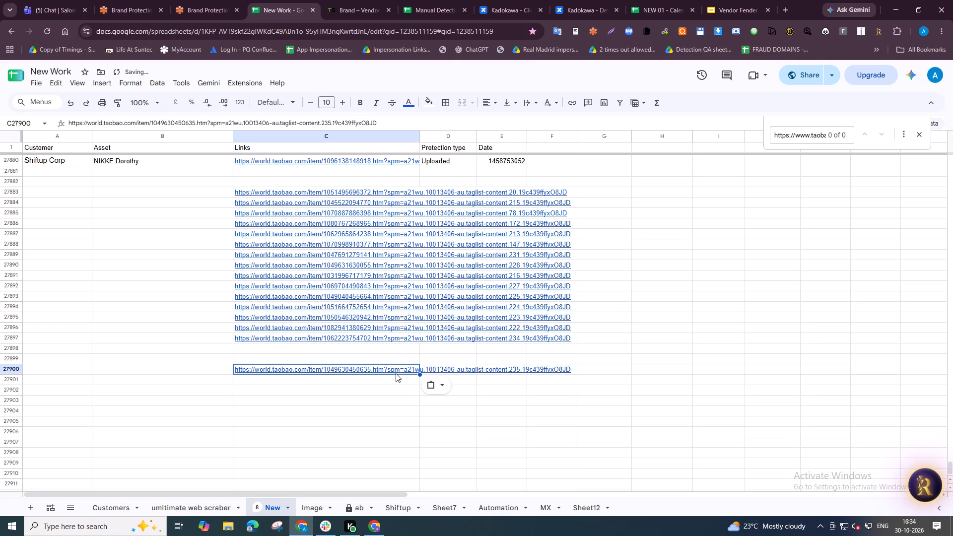
key("alt+Tab")
Copy the link of the ¥439 FILA Kids Backpack 2024 Spring New Arrival into cell C27899, and return to the listings.
scroll(435, 288, "down", 4)
right_click(402, 226)
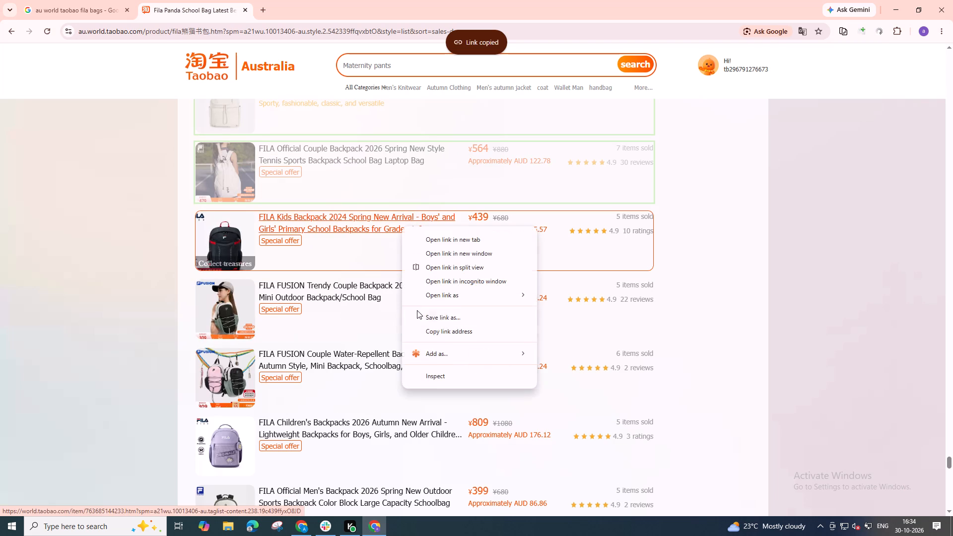
left_click(453, 327)
key("alt+Tab")
left_click(396, 354)
key("ctrl+v")
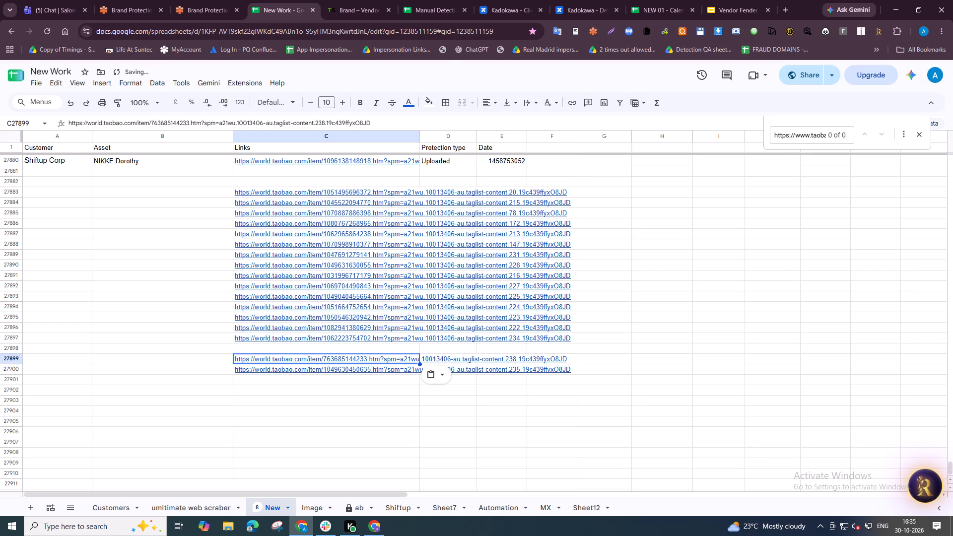
key("alt+Tab")
Copy the link of the ¥809 FILA Children's 2026 Autumn lightweight backpack into the empty cell C27898, and return to the listings.
scroll(430, 260, "down", 2)
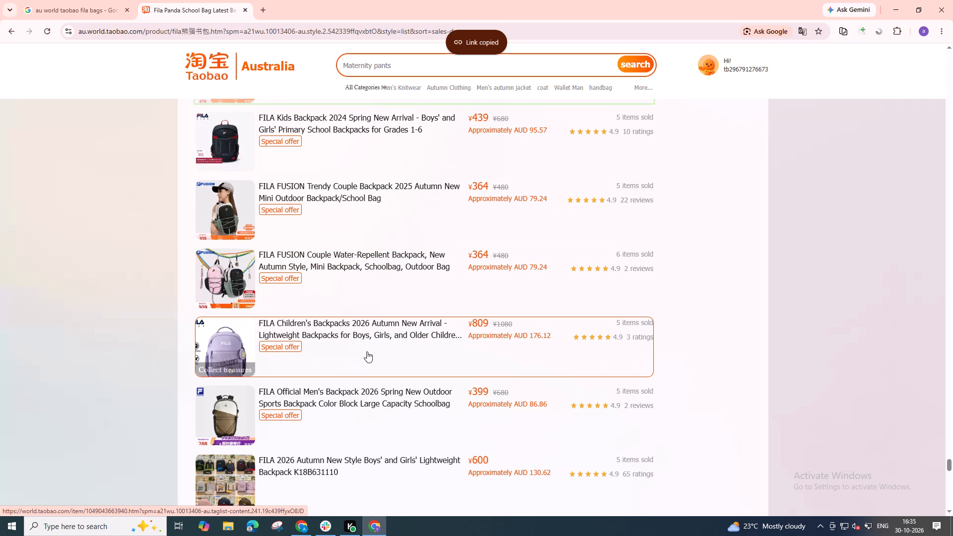
right_click(370, 334)
left_click(405, 437)
key("alt+Tab")
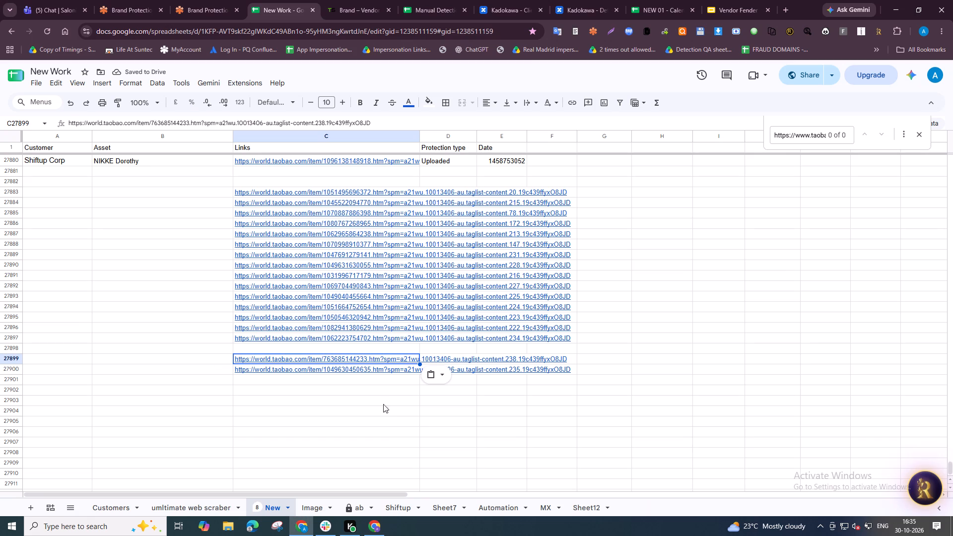
left_click(383, 345)
key("ctrl+v")
key("alt+Tab")
Inspect the enlarged image of the ¥600 FILA 2026 Autumn Lightweight Backpack K18B631110 in a separate tab, and close that tab.
scroll(379, 344, "down", 4)
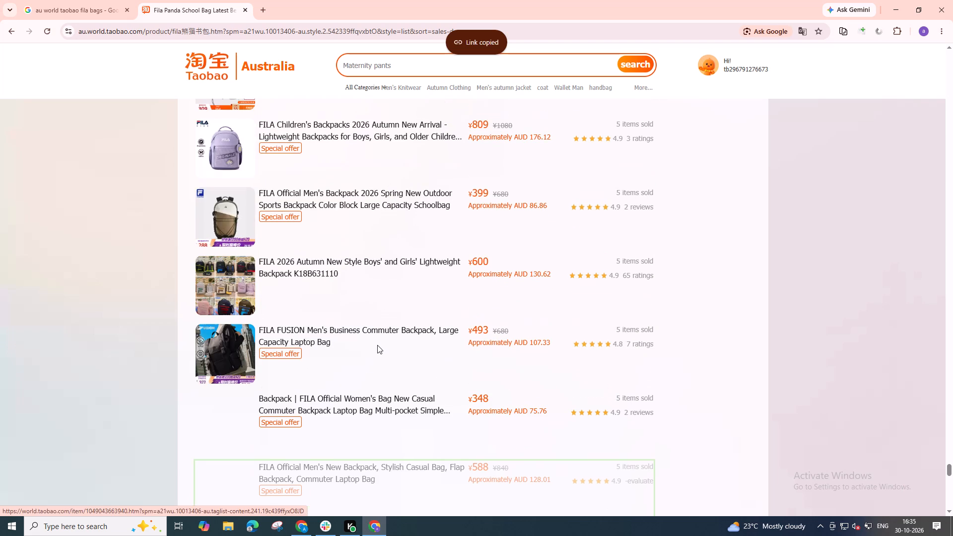
right_click(229, 286)
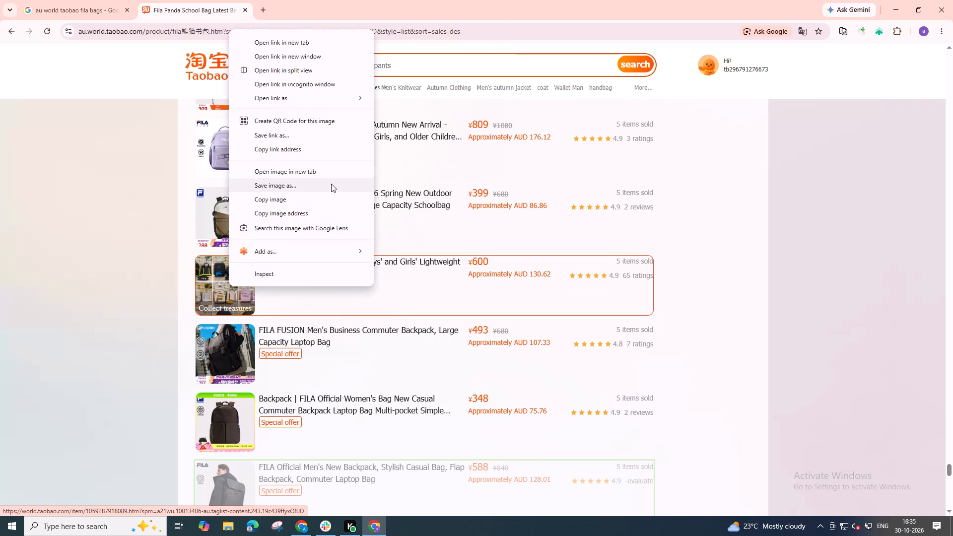
left_click(332, 177)
left_click(334, 0)
left_click(361, 7)
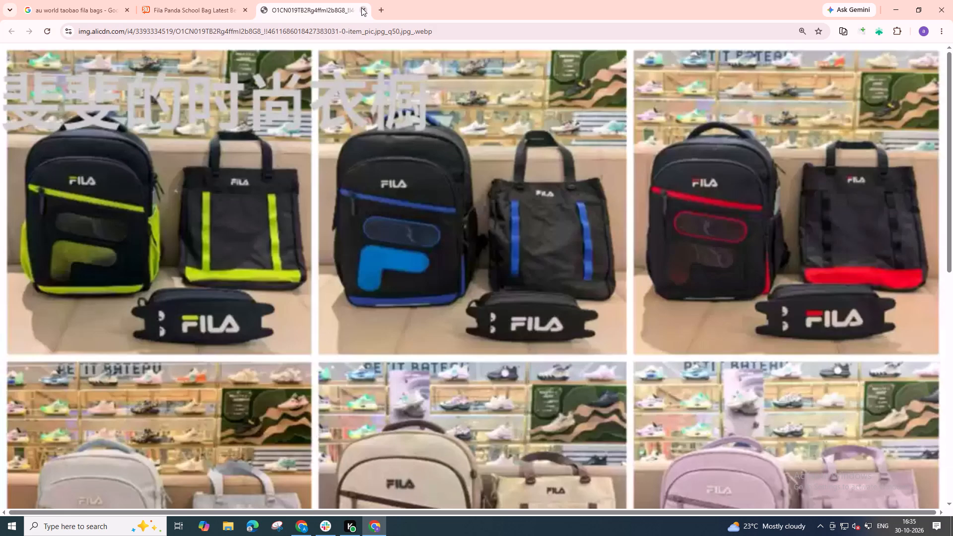
Copy the link of the ¥600 FILA 2026 Autumn Lightweight Backpack K18B631110 into cell C27904, and return to the listings.
right_click(328, 273)
left_click(362, 377)
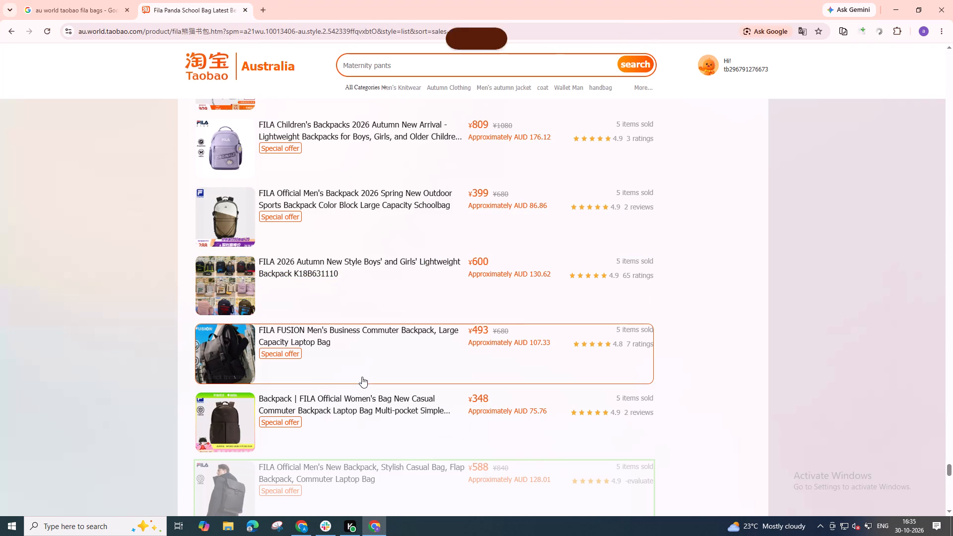
key("alt+Tab")
left_click(373, 412)
key("ctrl+v")
key("alt+Tab")
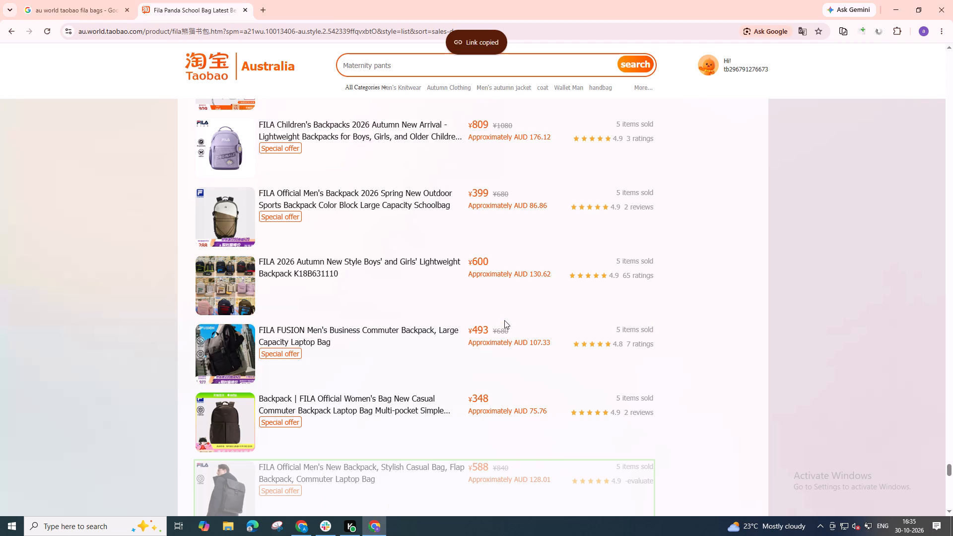
Copy the link of the ¥549 FILA KIDS Kids Backpack, Size 26, into cell C27902, and return to the listings.
scroll(490, 368, "down", 4)
scroll(604, 245, "down", 5)
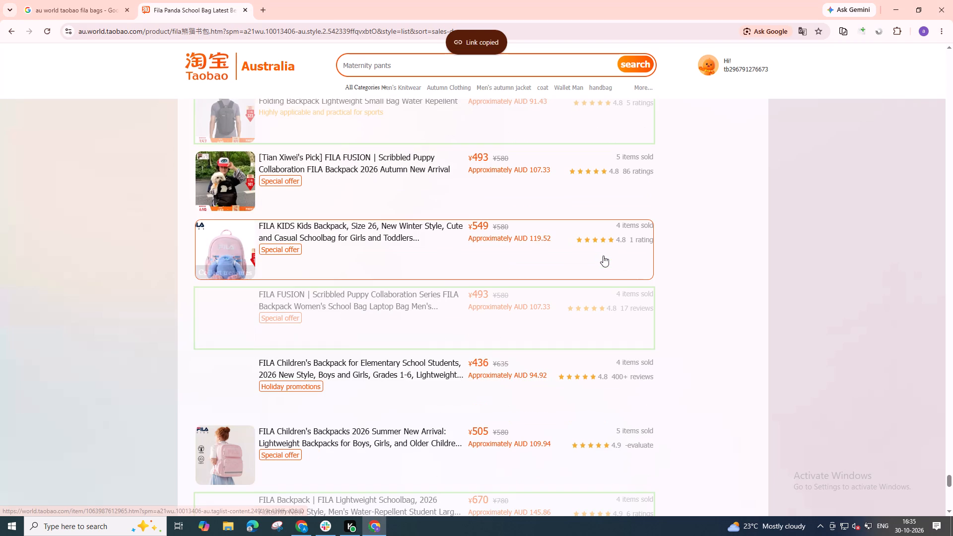
right_click(405, 233)
left_click(467, 336)
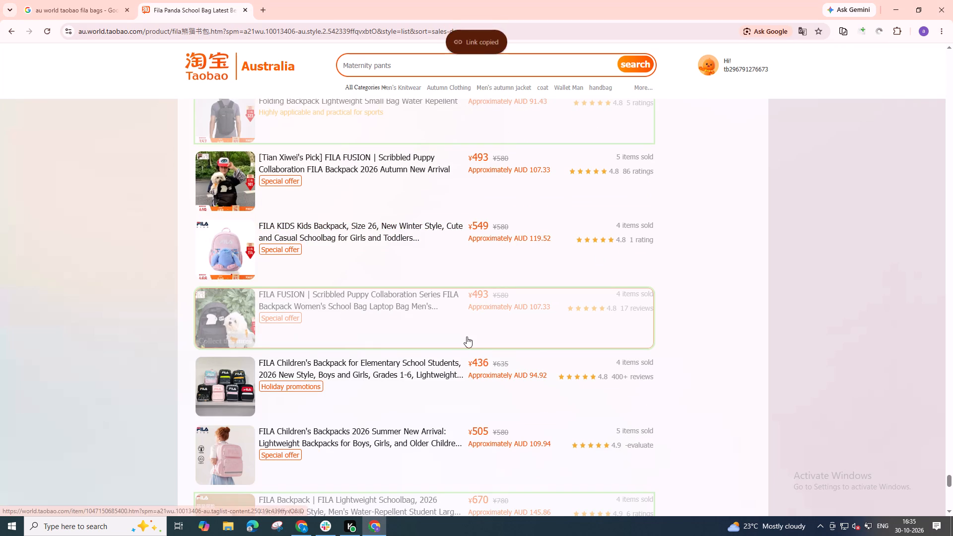
key("alt+Tab")
left_click(394, 394)
key("ctrl+v")
key("alt+Tab")
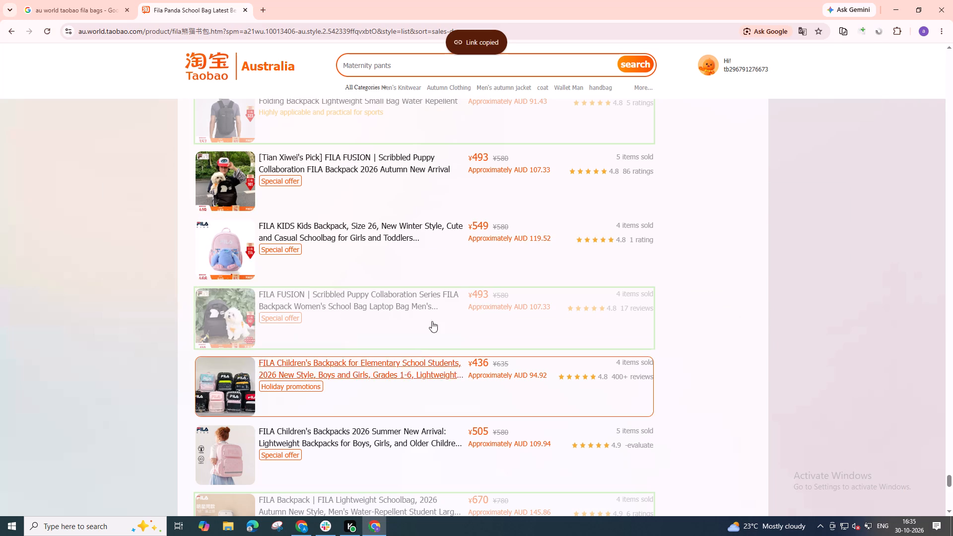
Copy the link of the ¥436 FILA Children's Backpack for Elementary School Students into cell C27901, and return to the listings.
right_click(413, 374)
left_click(476, 319)
key("alt+Tab")
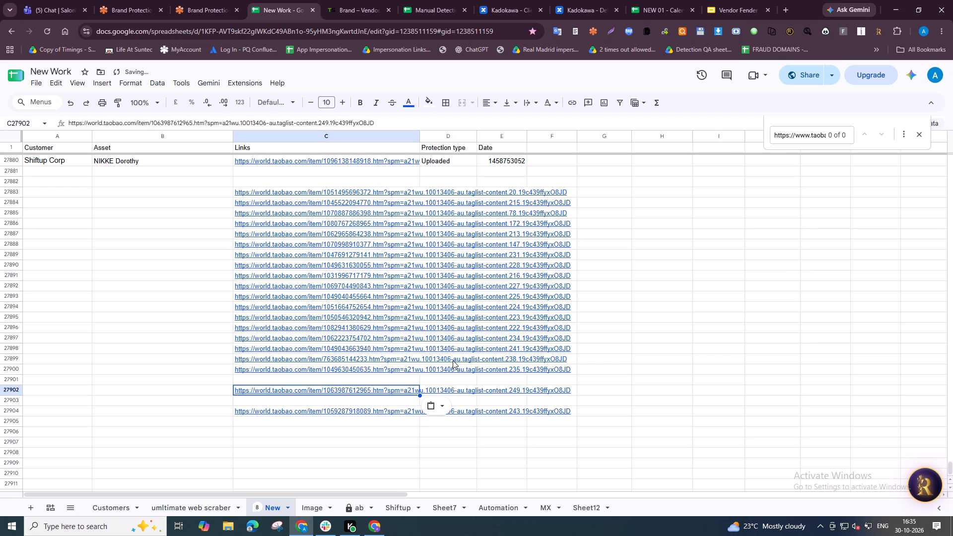
left_click(406, 380)
key("ctrl+v")
key("alt+Tab")
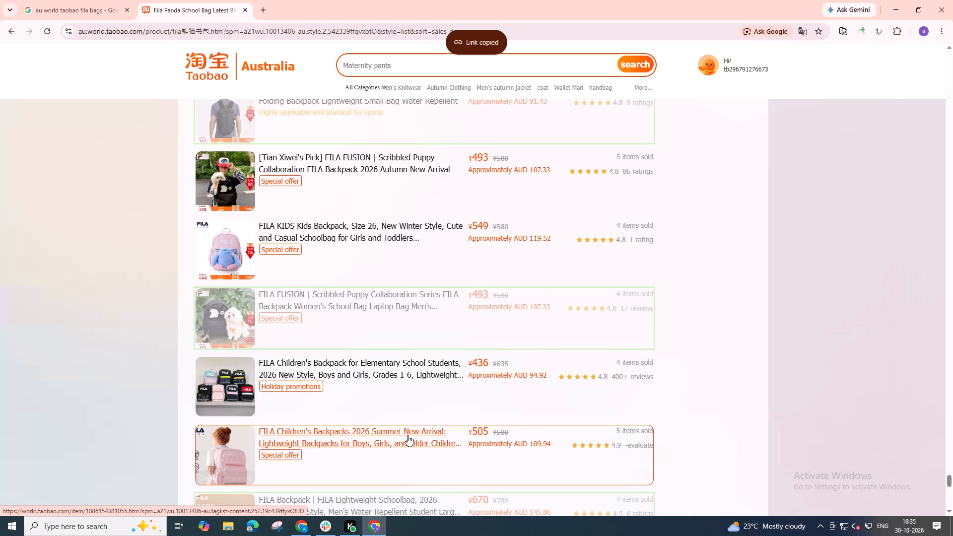
Copy the link of the ¥505 FILA Children's Backpacks 2026 Summer New Arrival into cell C27903, and return to the listings.
right_click(408, 435)
left_click(459, 376)
key("alt+Tab")
left_click(398, 406)
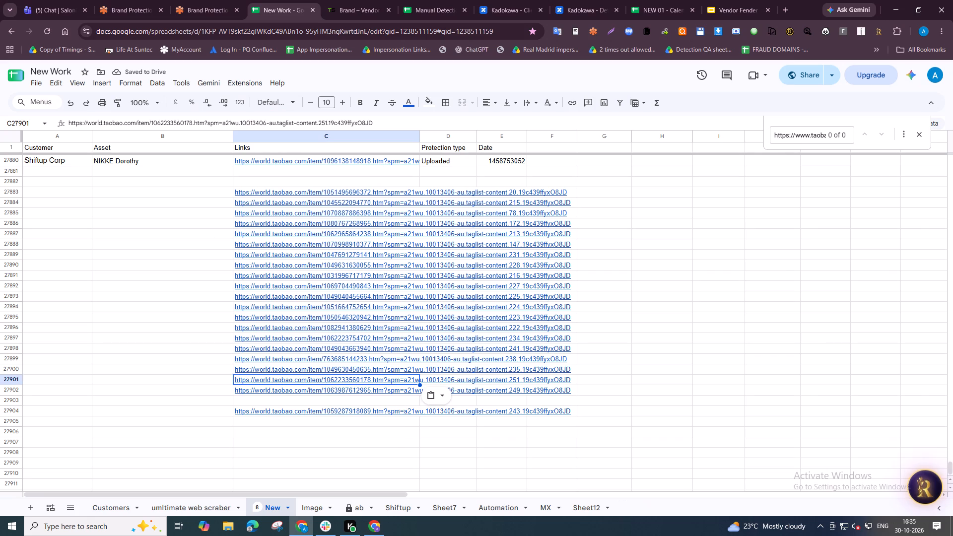
left_click(401, 401)
key("ctrl+v")
key("alt+Tab")
Copy the link of the ¥470 FILA Official Women's New Backpack into cell C27908, and return to the listings.
scroll(415, 356, "down", 6)
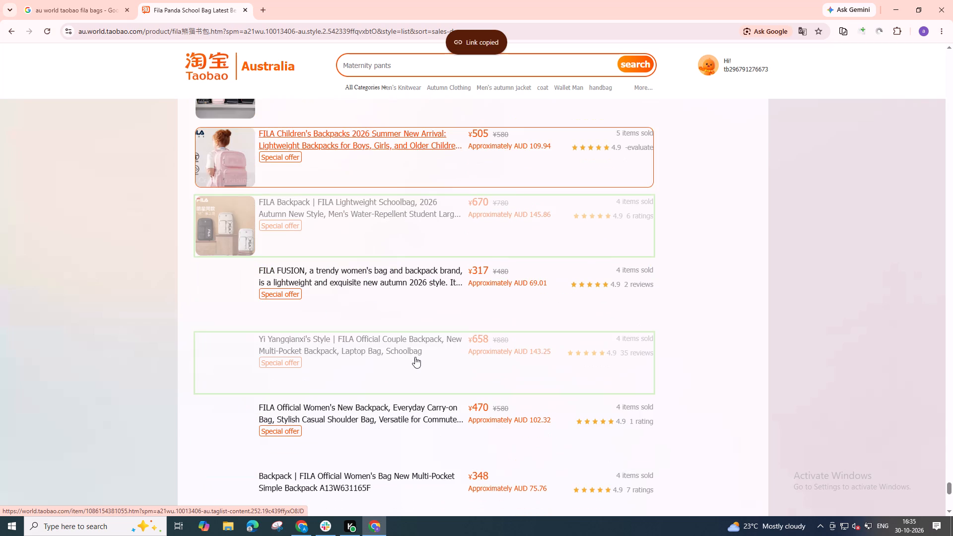
scroll(403, 333, "down", 5)
right_click(379, 175)
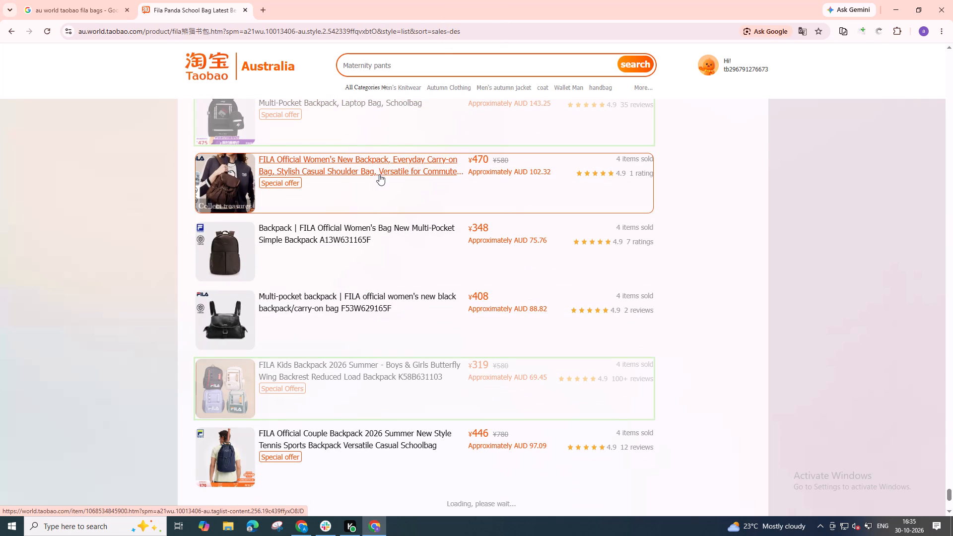
left_click(408, 280)
key("alt+Tab")
left_click(356, 448)
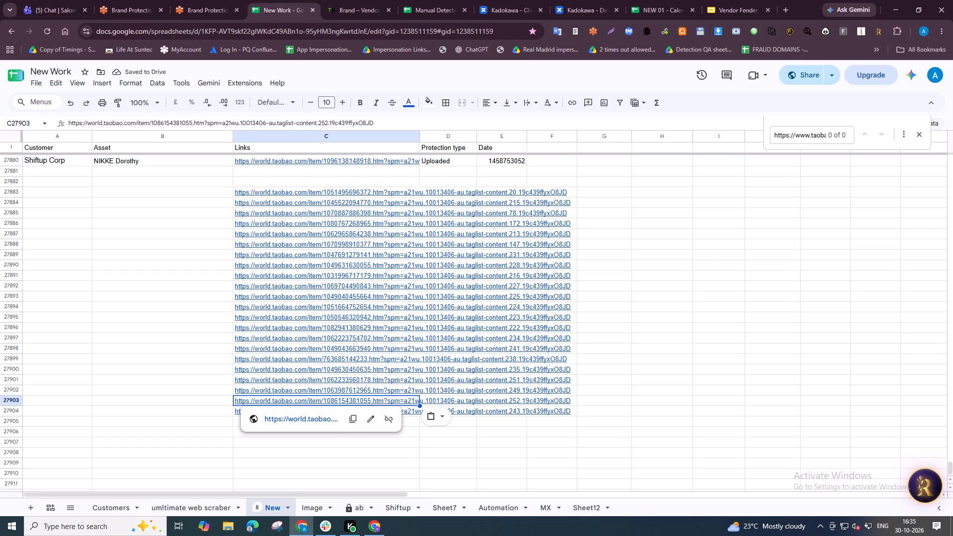
key("ctrl+v")
key("alt+Tab")
Copy the link of the ¥408 FILA black multi-pocket backpack F53W629165F into cell C27906, and return to the listings.
right_click(355, 304)
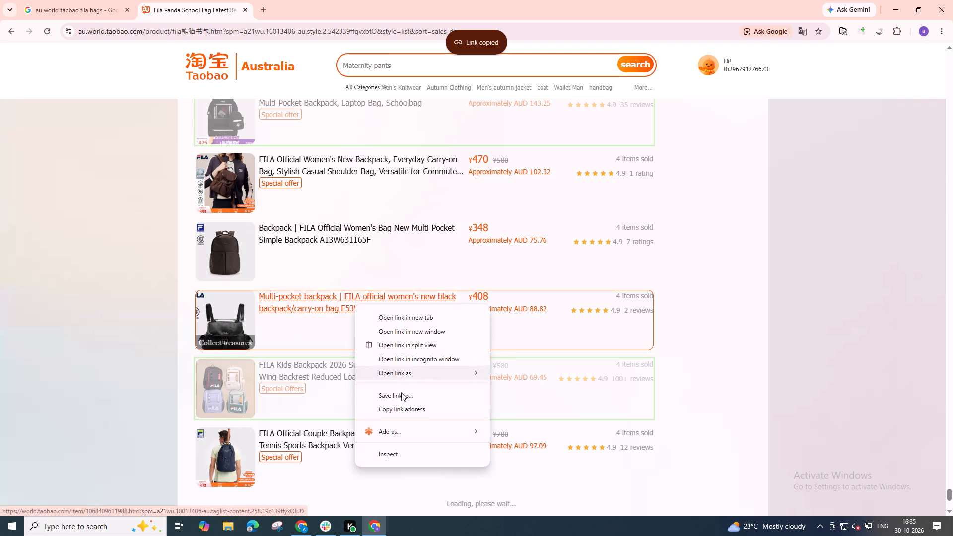
left_click(401, 412)
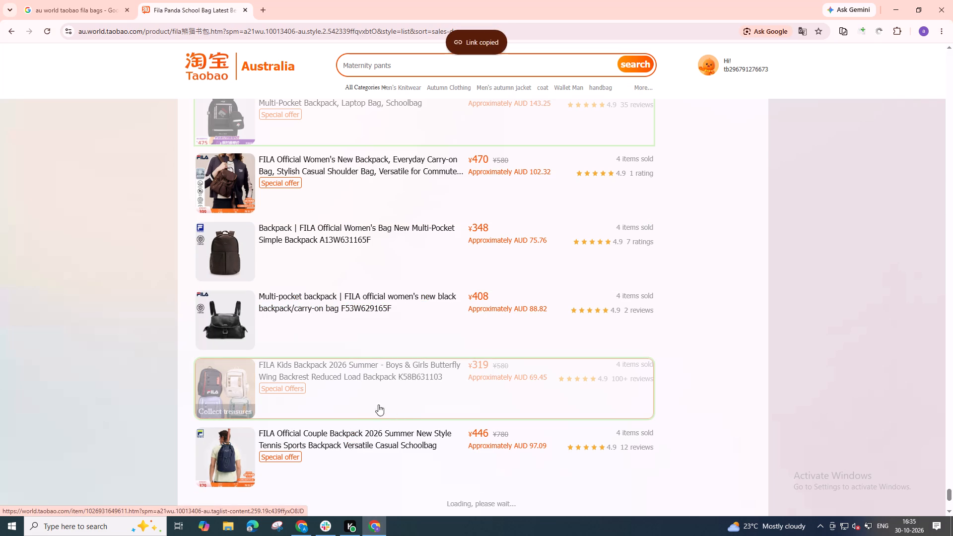
right_click(344, 307)
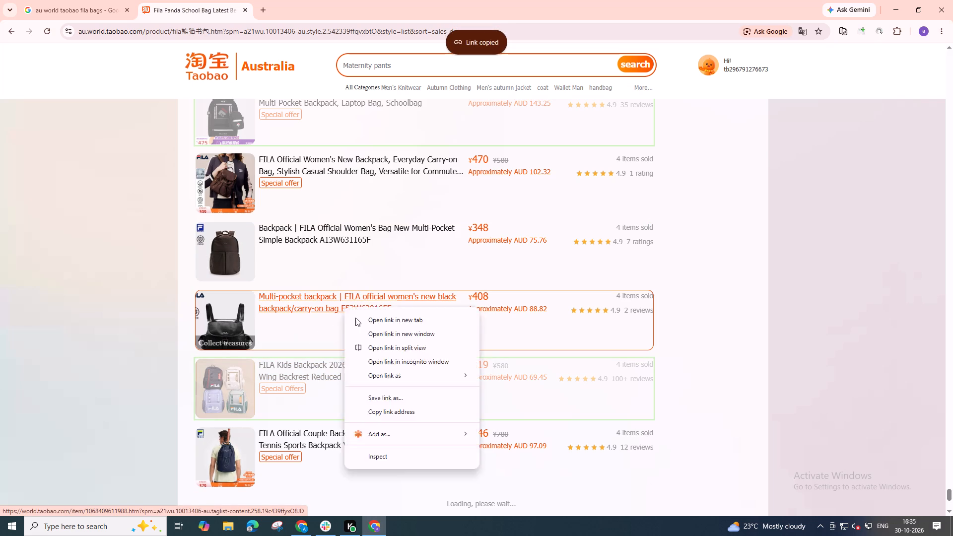
left_click(396, 410)
key("alt+Tab")
left_click(381, 435)
key("ctrl+v")
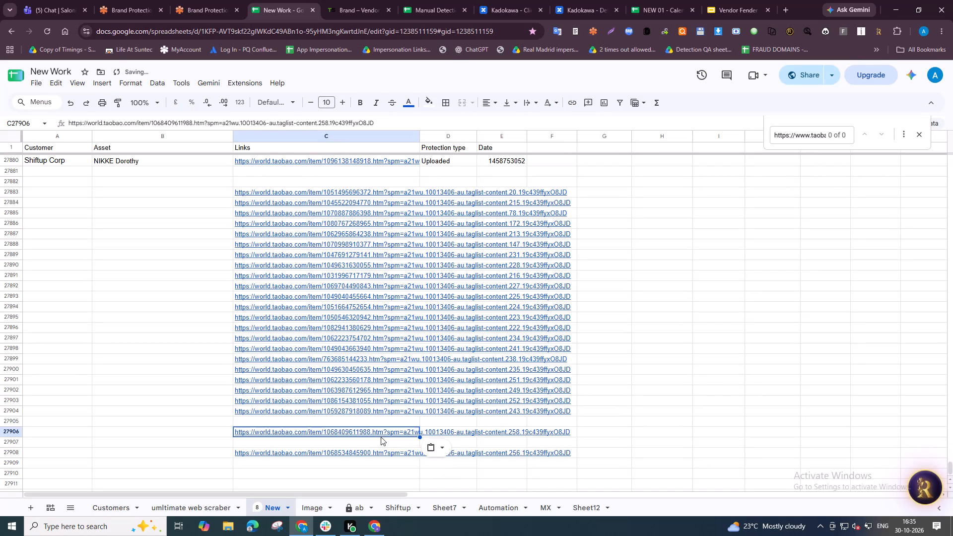
key("alt+Tab")
Copy the link of the ¥588 FILA Lightweight Water-Repellent Backpack into the empty cell C27905, and return to the listings.
scroll(387, 325, "down", 7)
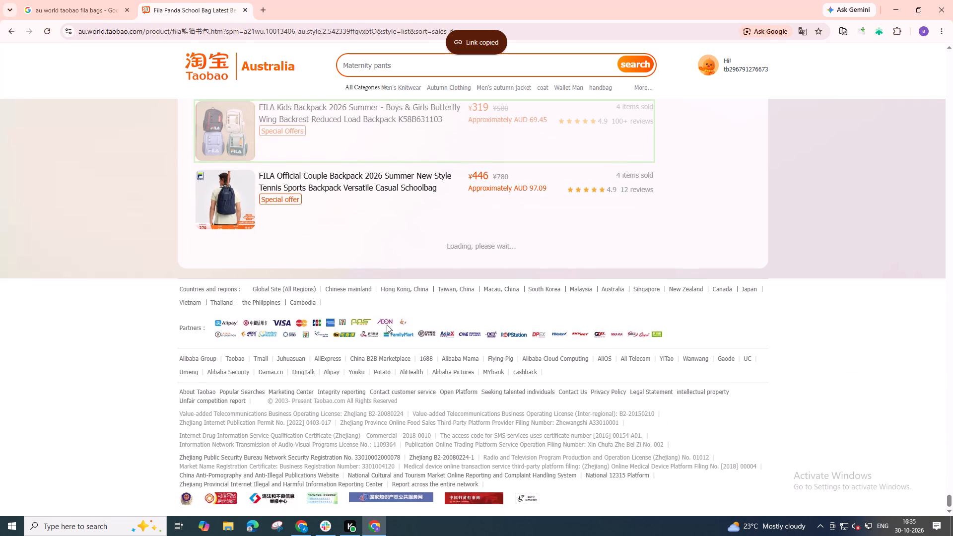
scroll(387, 325, "down", 1)
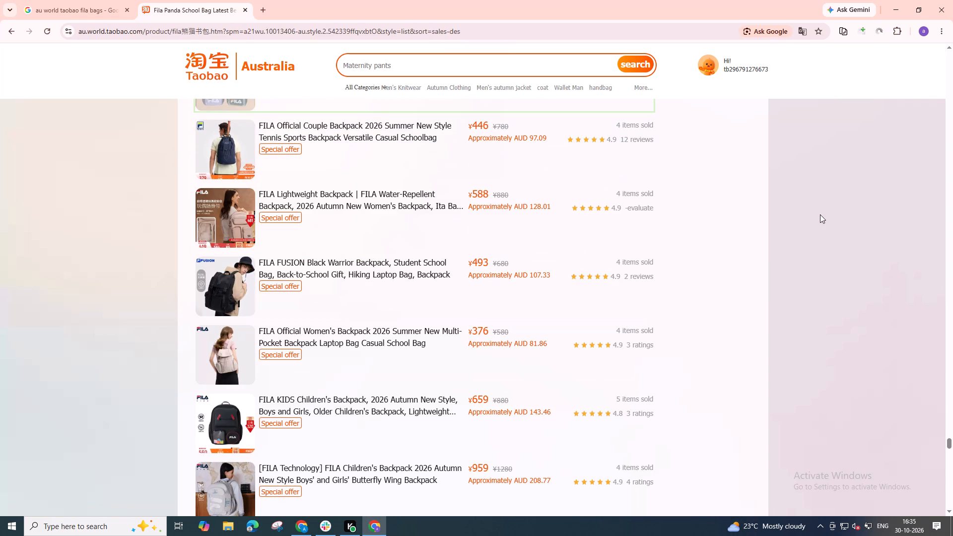
right_click(386, 198)
left_click(435, 307)
key("alt+Tab")
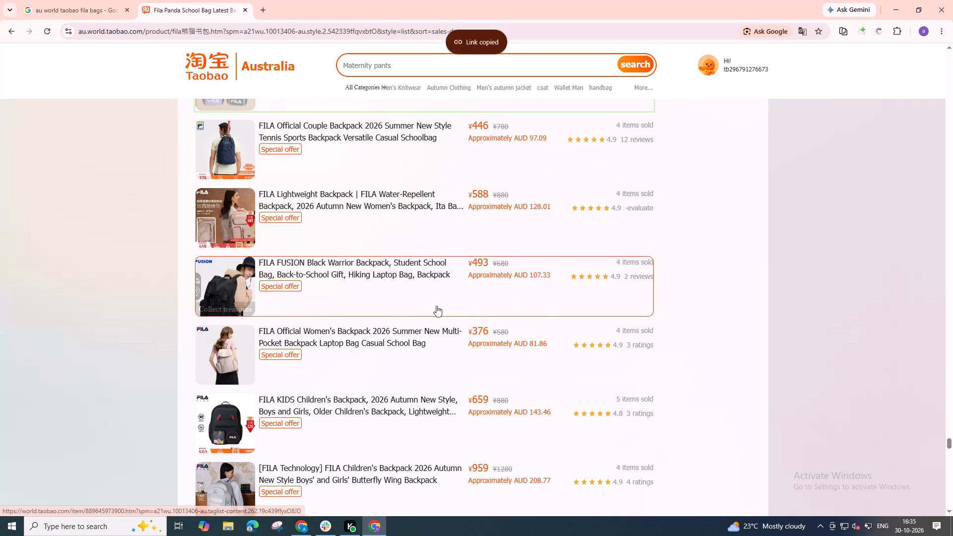
left_click(398, 422)
key("ctrl+v")
key("alt+Tab")
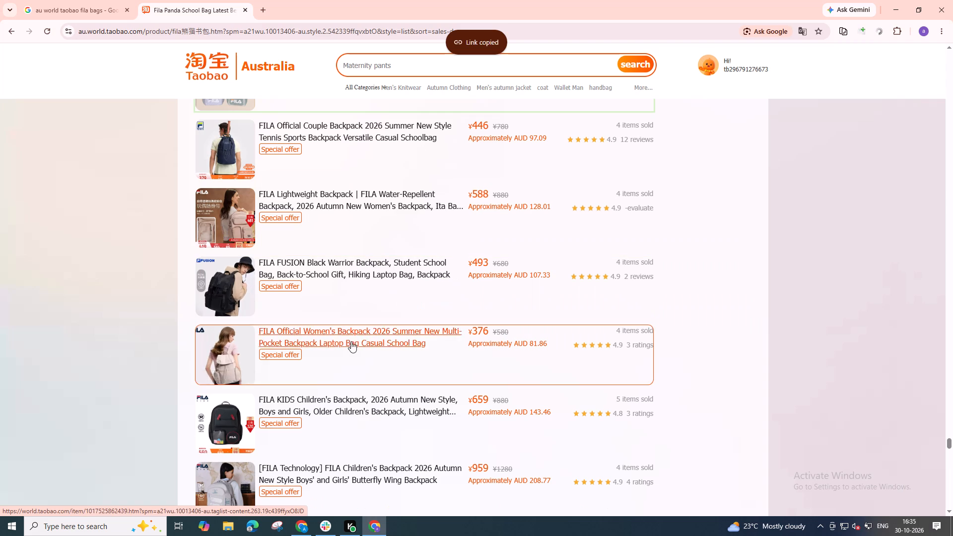
Copy the link of the ¥659 FILA KIDS Children's Backpack, 2026 Autumn New Style, into the empty cell C27907.
right_click(353, 409)
left_click(408, 353)
key("alt+Tab")
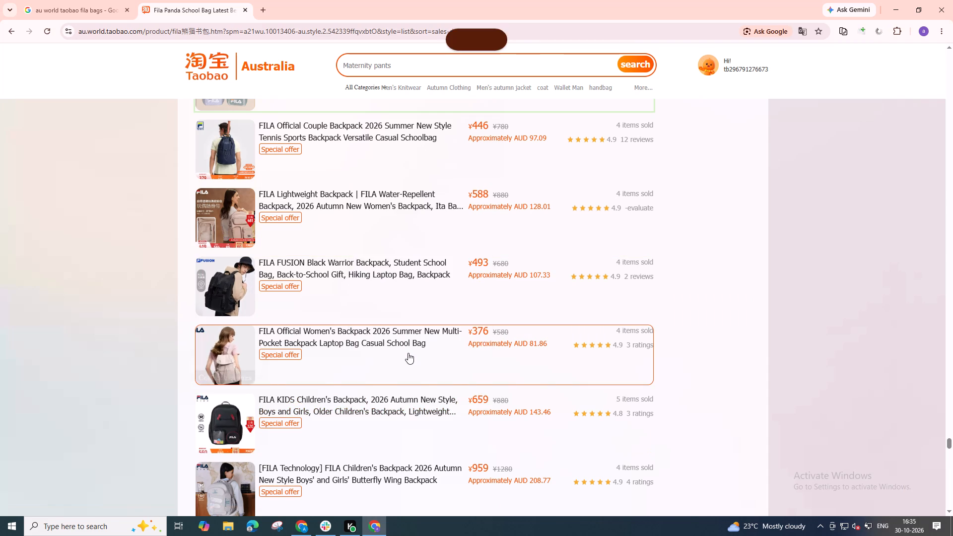
scroll(403, 285, "down", 3)
left_click(403, 291)
key("ctrl+v")
Copy the link of the ¥959 [FILA Technology] Children's Butterfly Wing Backpack into cell C27911, and return to the listings.
left_click(401, 339)
key("alt+Tab")
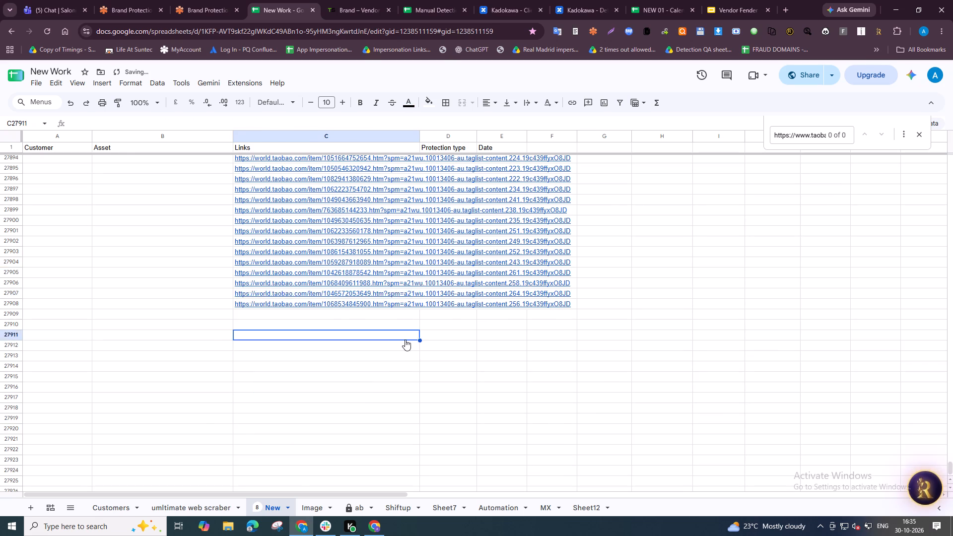
scroll(405, 340, "down", 4)
right_click(368, 278)
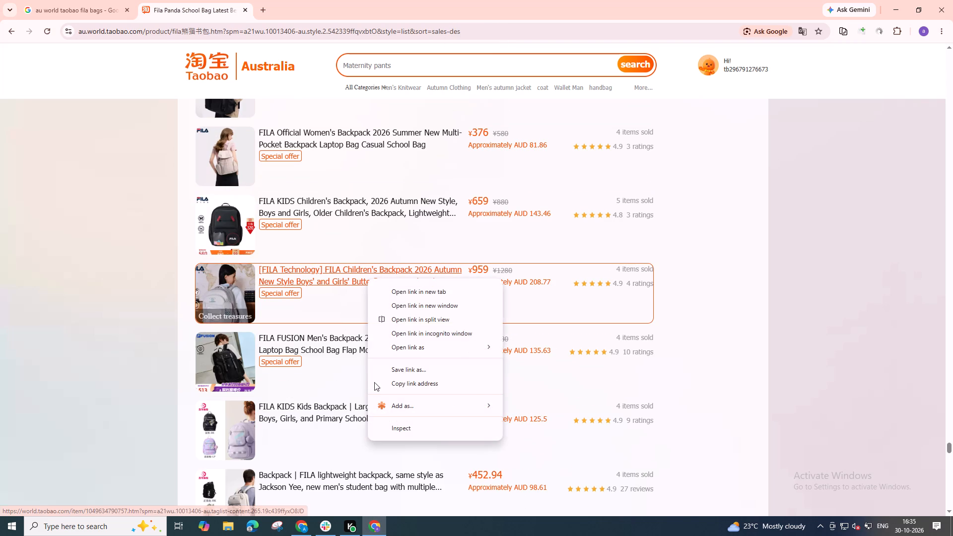
left_click(400, 386)
key("alt+Tab")
key("ctrl+v")
key("alt+Tab")
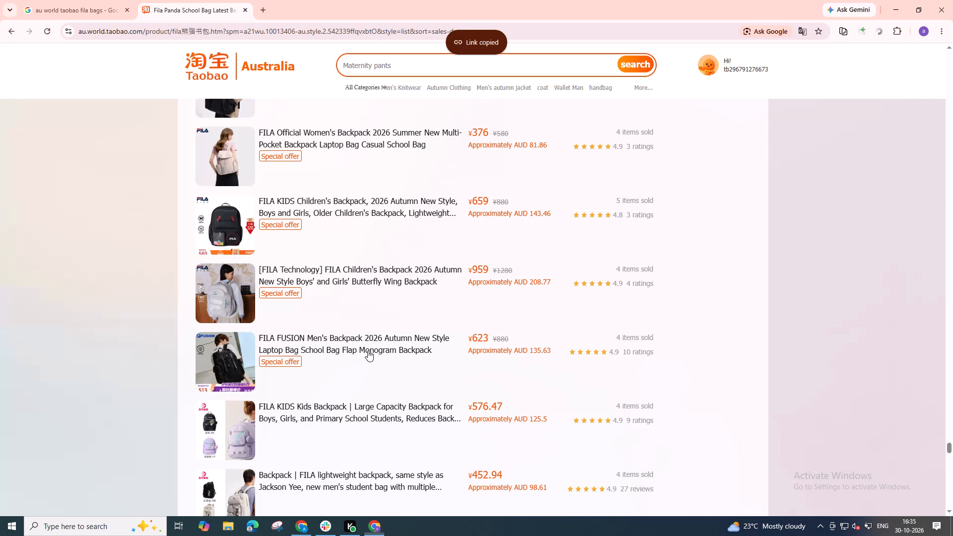
Inspect the enlarged image of the ¥576.47 FILA KIDS Kids Backpack 2026 Summer New Style in a separate tab, and close that tab.
scroll(580, 245, "down", 9)
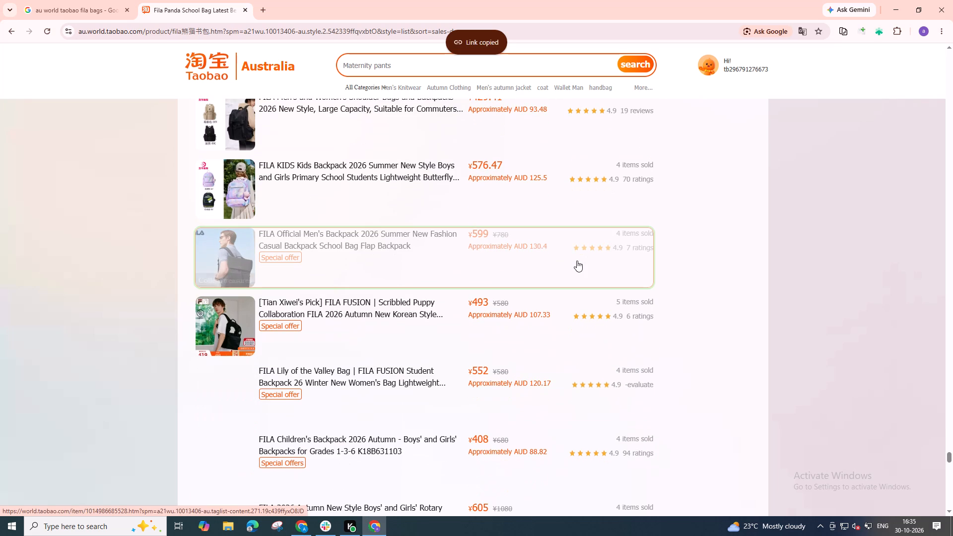
right_click(220, 180)
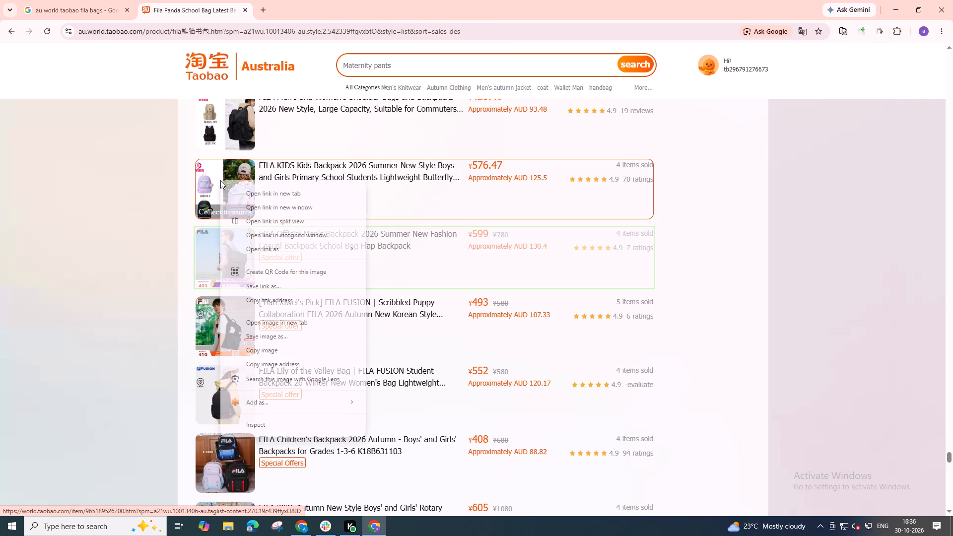
left_click(252, 320)
left_click(311, 0)
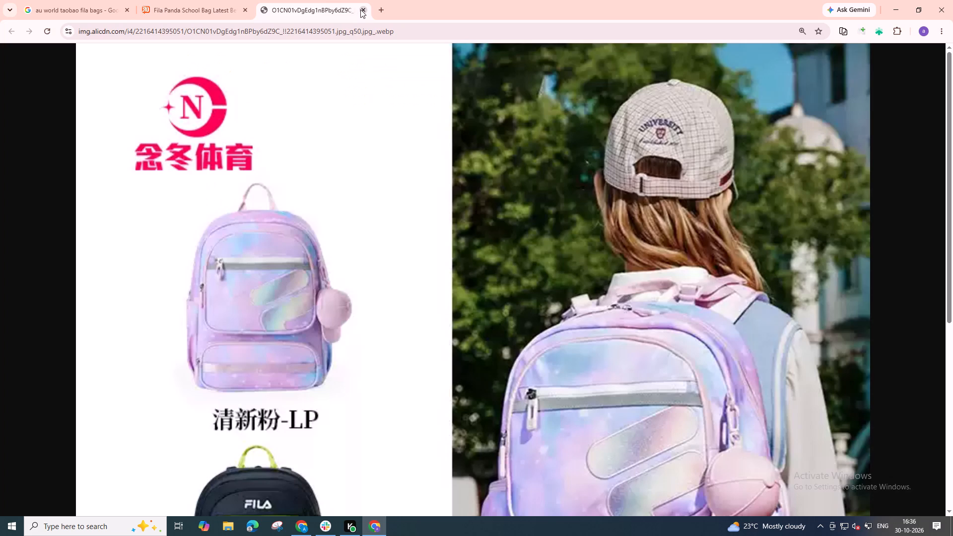
scroll(396, 220, "down", 6)
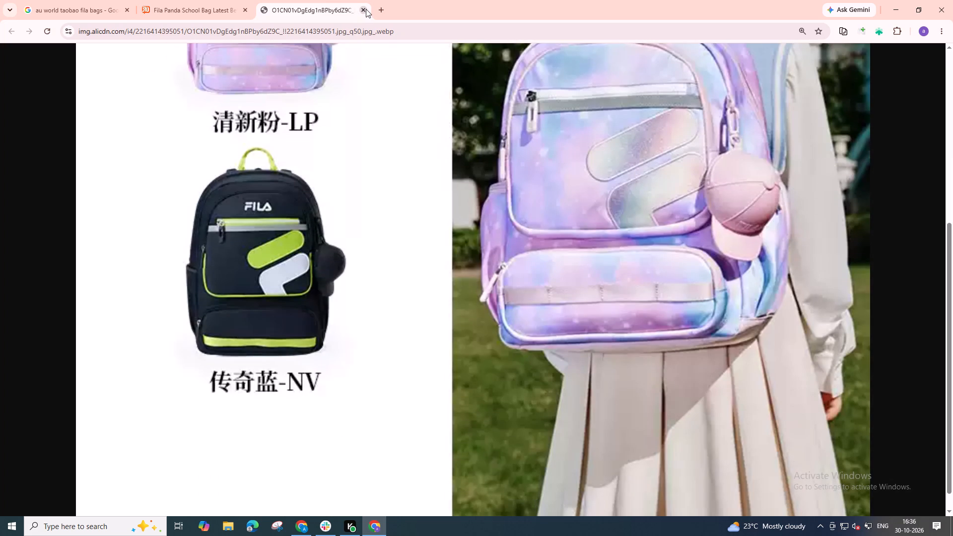
left_click(366, 9)
Copy the link of the ¥576.47 FILA KIDS Kids Backpack 2026 Summer New Style into cell C27910, and return to the listings.
right_click(394, 175)
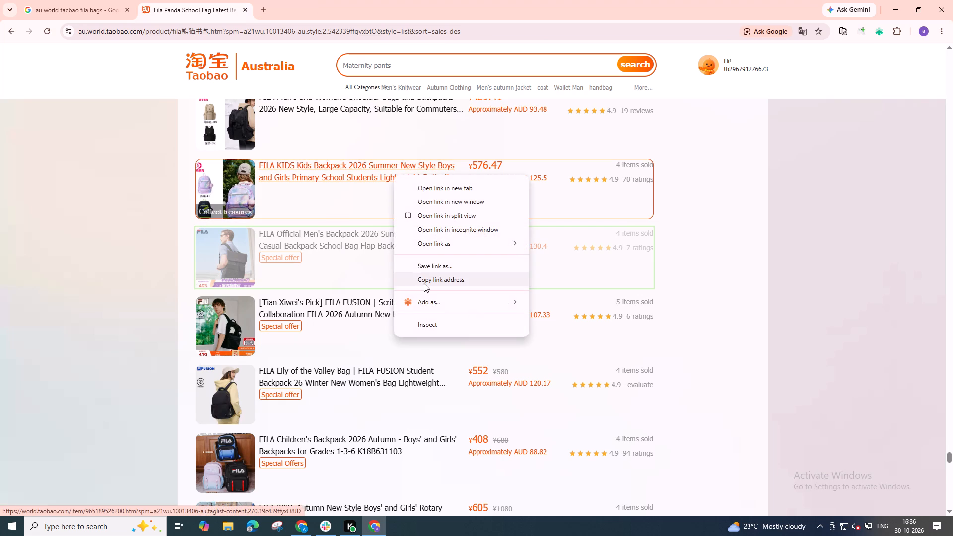
left_click(429, 281)
key("alt+Tab")
left_click(401, 328)
key("ctrl+v")
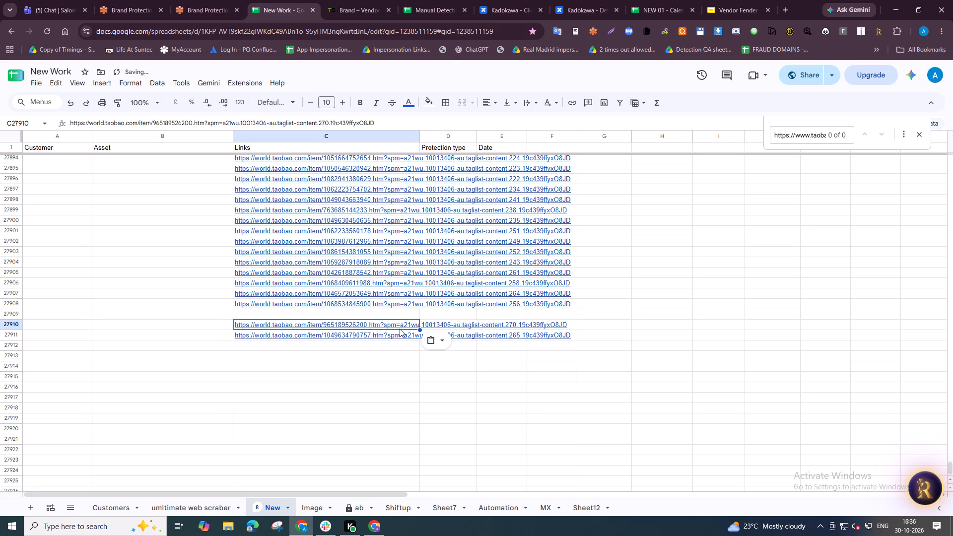
key("alt+Tab")
Inspect the enlarged images of the ¥452.94 FILA lightweight backpack and the ¥576.47 FILA KIDS Large Capacity Backpack in separate tabs, and close both.
scroll(348, 355, "up", 4)
scroll(278, 306, "up", 2)
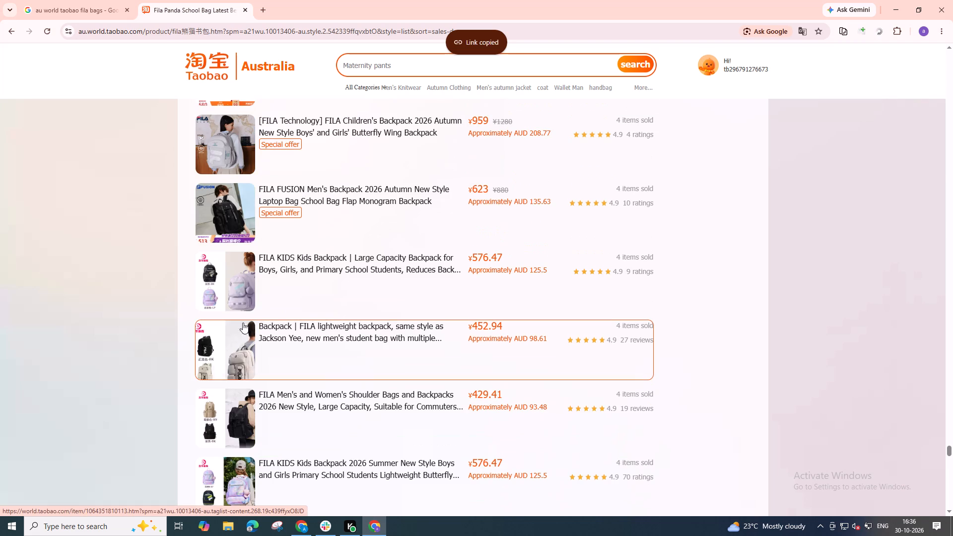
right_click(226, 344)
left_click(294, 229)
right_click(229, 275)
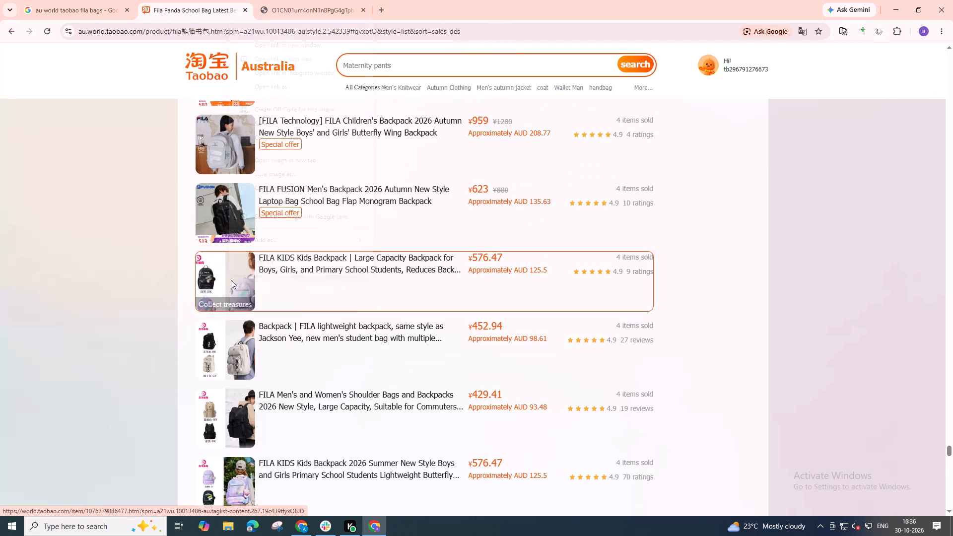
left_click(318, 162)
left_click(327, 0)
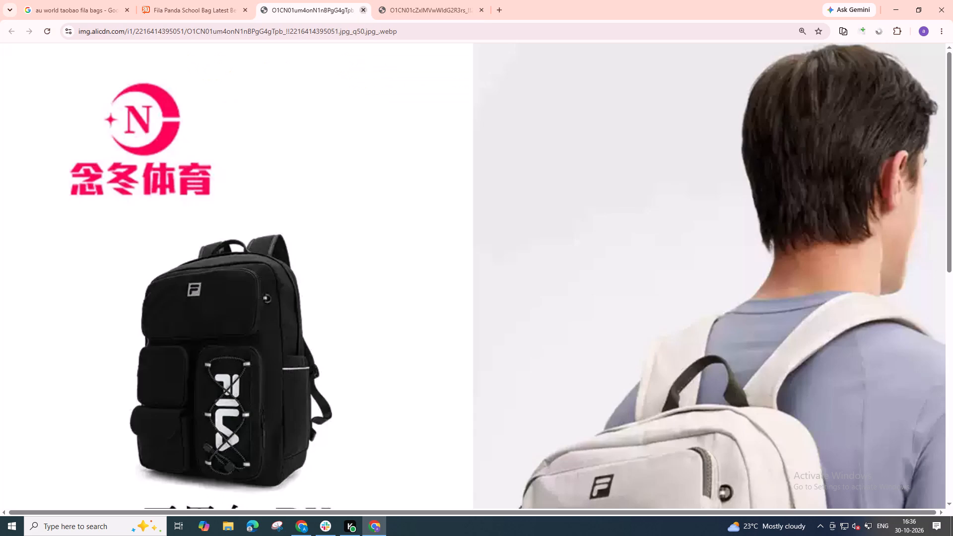
scroll(377, 229, "down", 7)
left_click(365, 11)
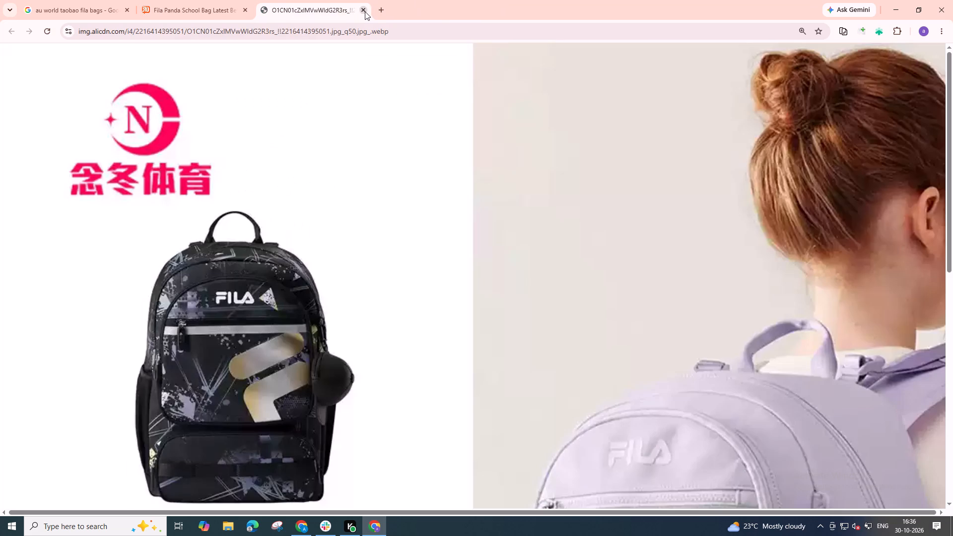
left_click(365, 11)
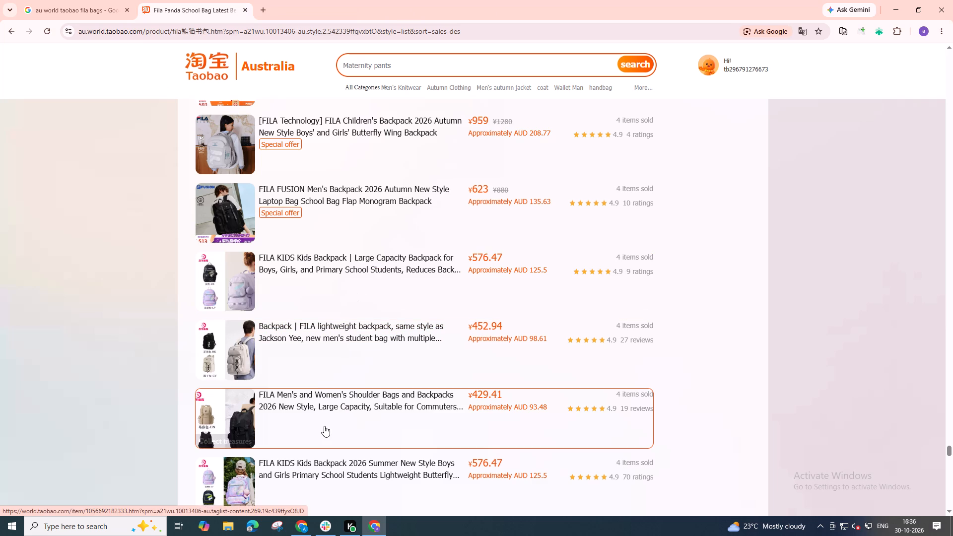
Copy the link of the ¥429.41 FILA Men's and Women's Shoulder Bags and Backpacks into cell C27915, and return to the listings.
right_click(339, 404)
left_click(395, 349)
key("alt+Tab")
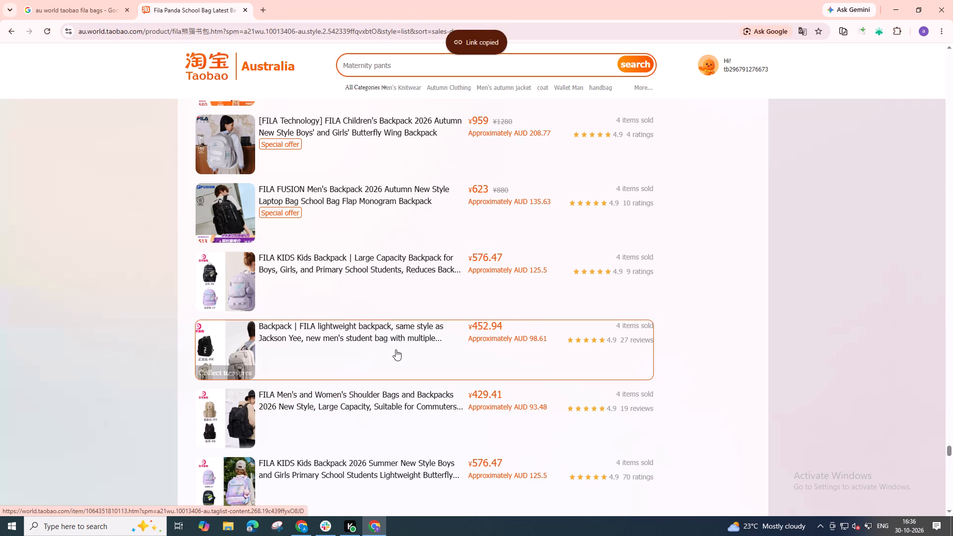
left_click(375, 377)
key("ctrl+v")
key("alt+Tab")
Copy the link of the ¥452.94 FILA lightweight backpack into cell C27914, and return to the listings.
right_click(367, 343)
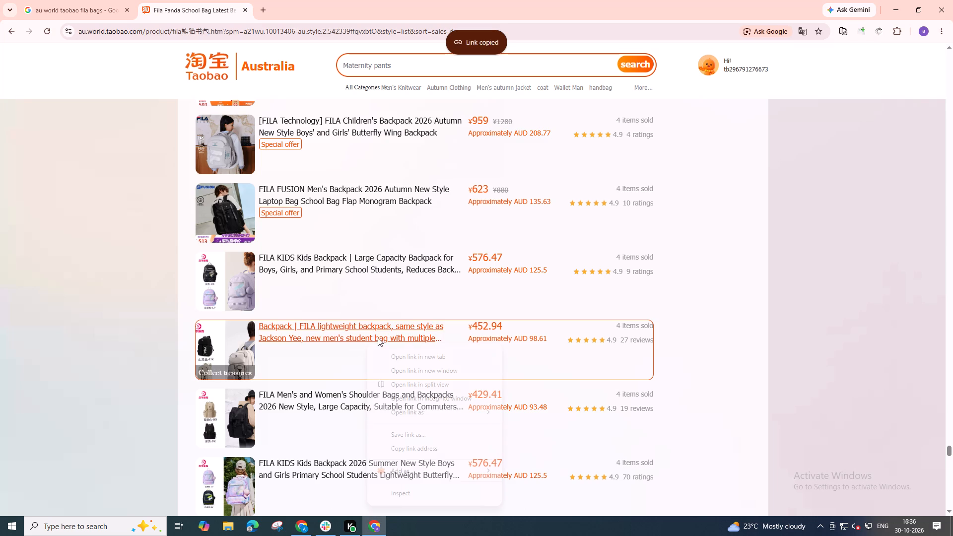
left_click(429, 452)
key("alt+Tab")
left_click(386, 371)
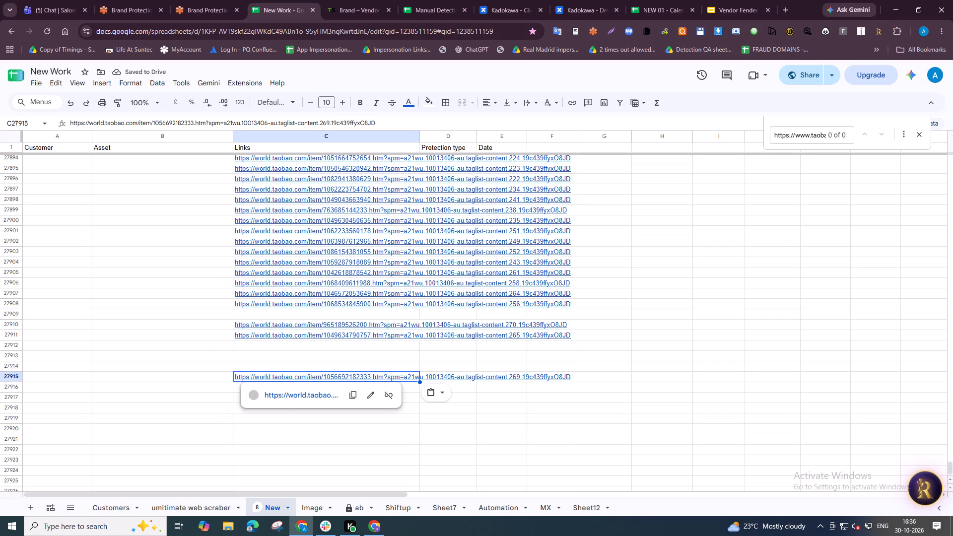
left_click(386, 364)
key("ctrl+v")
key("alt+Tab")
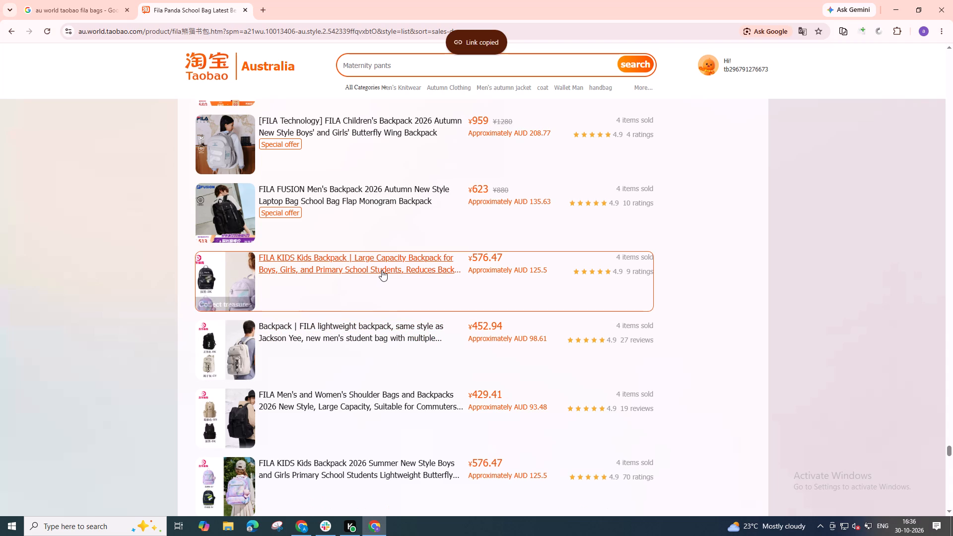
Copy the link of the ¥576.47 FILA KIDS Large Capacity Backpack into cell C27913, and return to the listings.
right_click(382, 270)
left_click(413, 375)
key("alt+Tab")
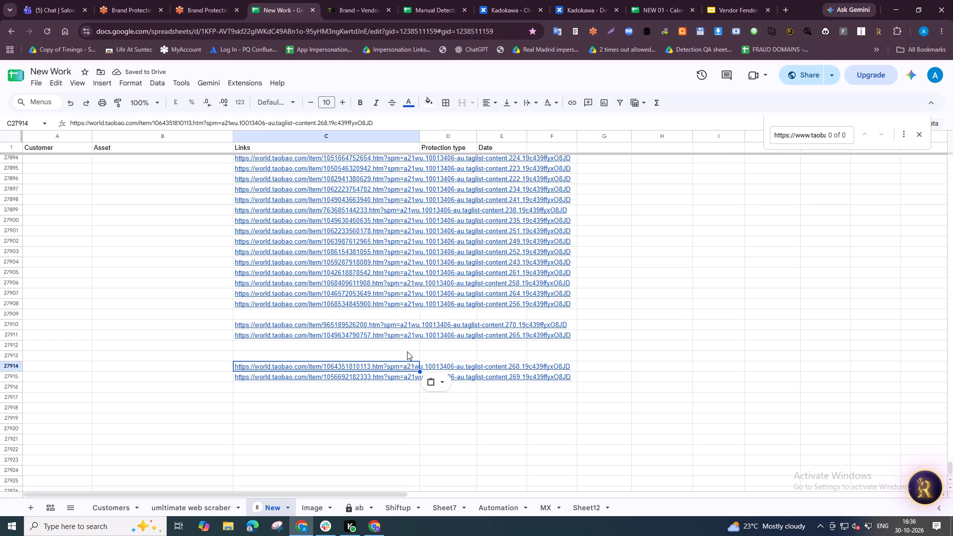
left_click(407, 351)
key("ctrl+v")
key("alt+Tab")
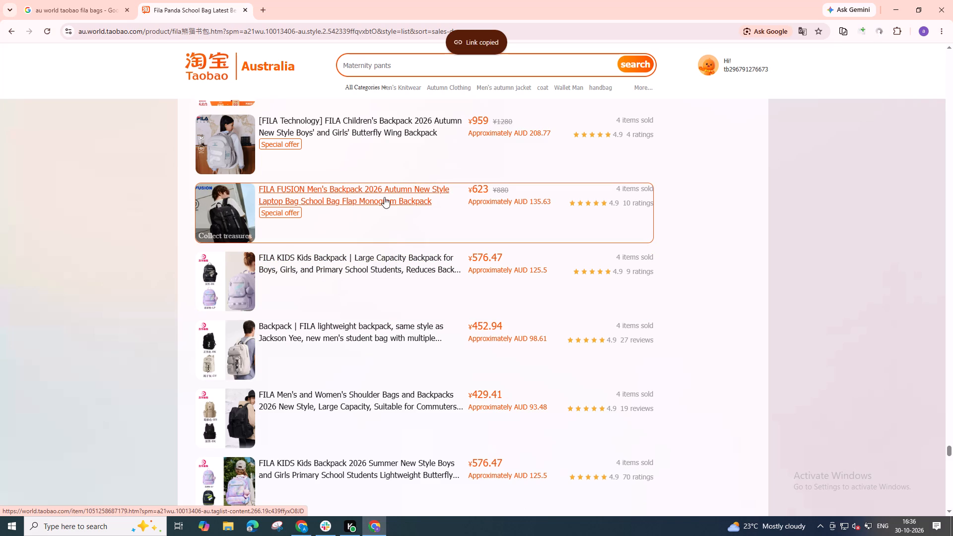
Copy the link of the ¥623 FILA FUSION Men's Backpack 2026 Autumn New Style into cell C27912, and return to the listings.
right_click(384, 197)
left_click(434, 304)
key("alt+Tab")
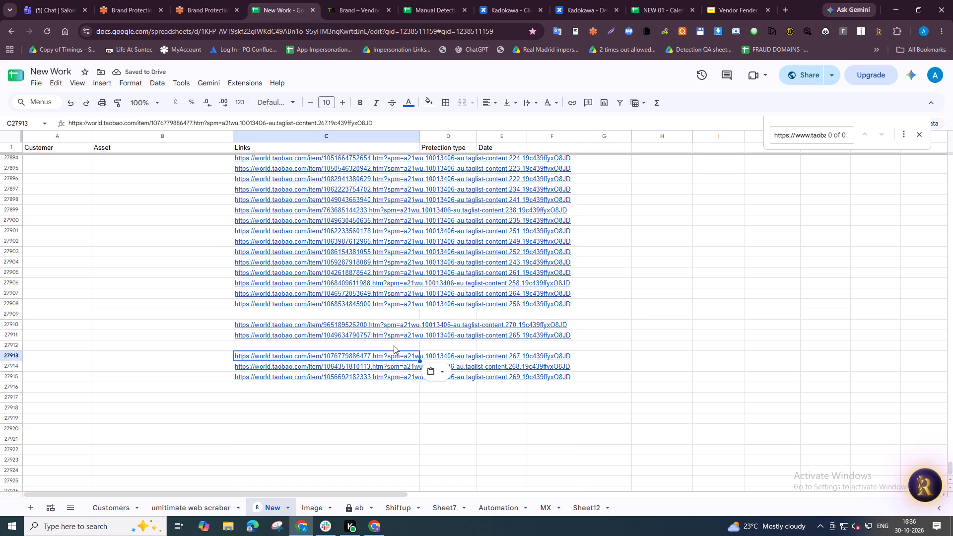
left_click(394, 345)
key("ctrl+v")
key("alt+Tab")
Inspect the enlarged images of the ¥576.47 FILA KIDS Large Capacity Backpack and the ¥452.94 FILA lightweight backpack in separate tabs, and close both.
right_click(225, 285)
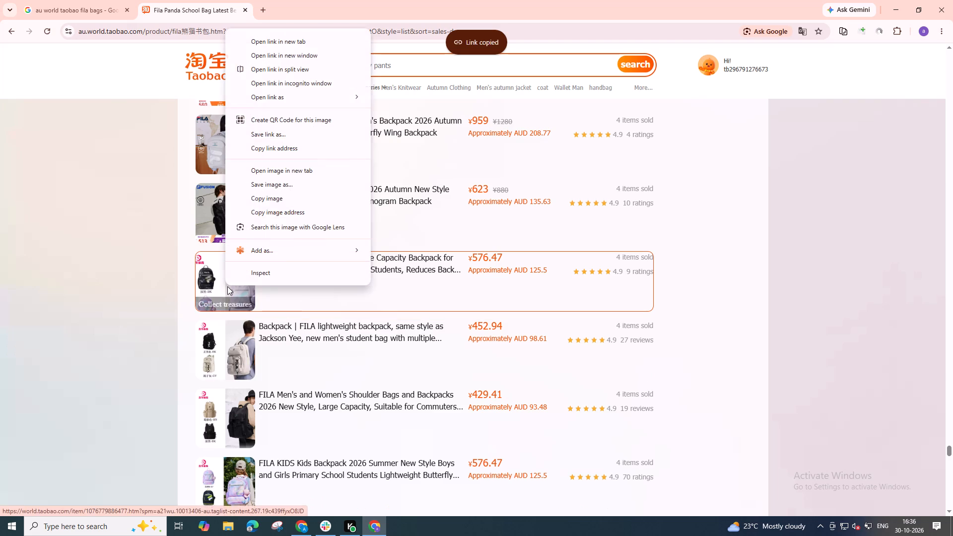
left_click(281, 170)
left_click(294, 0)
left_click(362, 10)
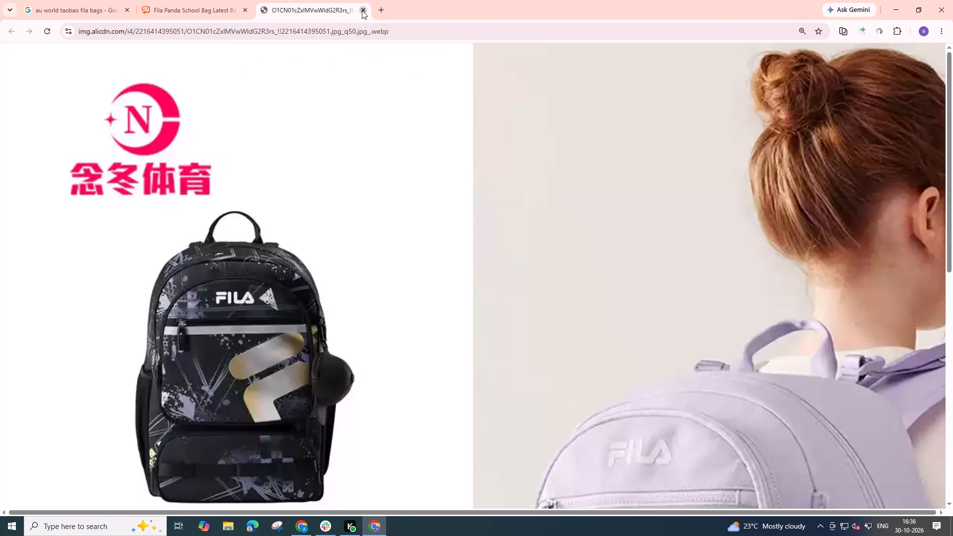
right_click(218, 351)
left_click(268, 237)
left_click(310, 0)
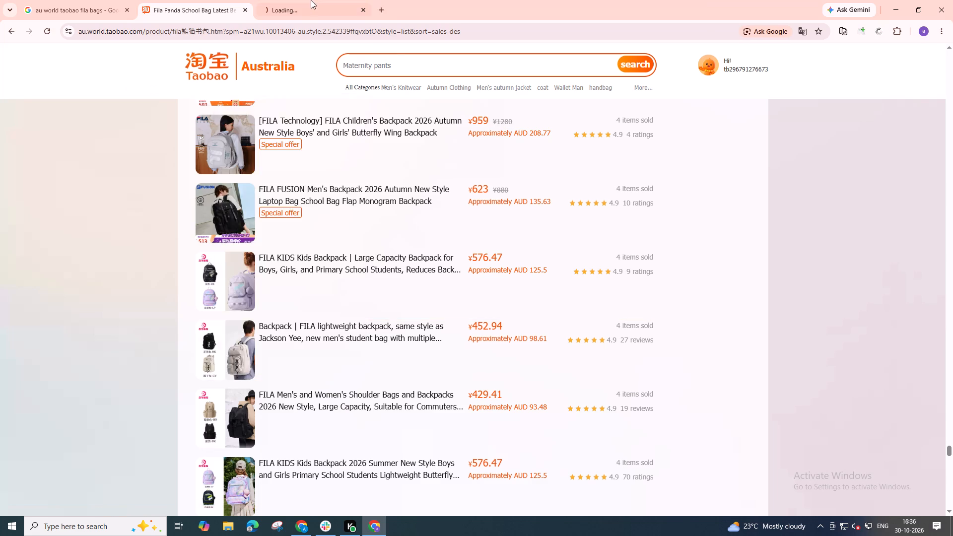
left_click(363, 9)
Copy the link of the ¥408 FILA Children's Backpack K18B631103 into cell C27916, and return to the listings.
scroll(372, 308, "down", 5)
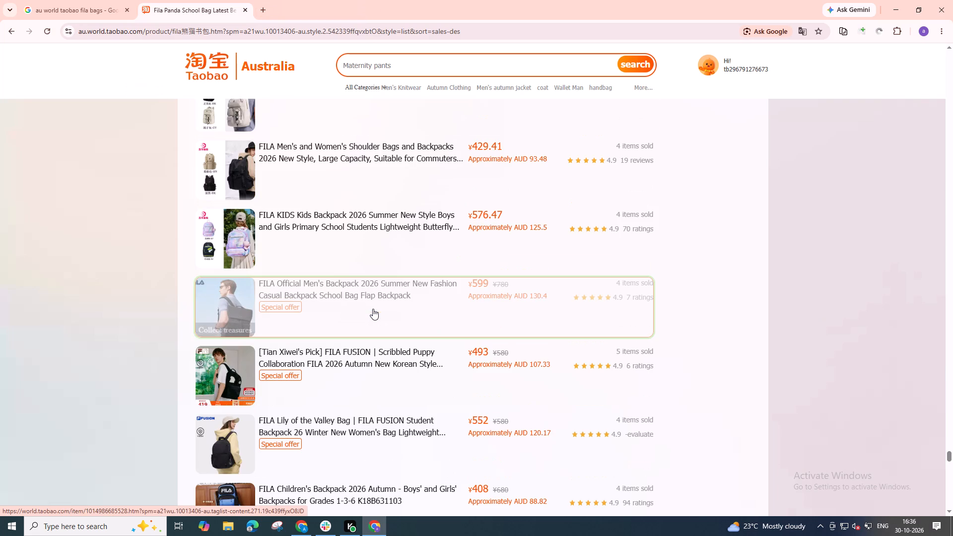
scroll(373, 317, "down", 4)
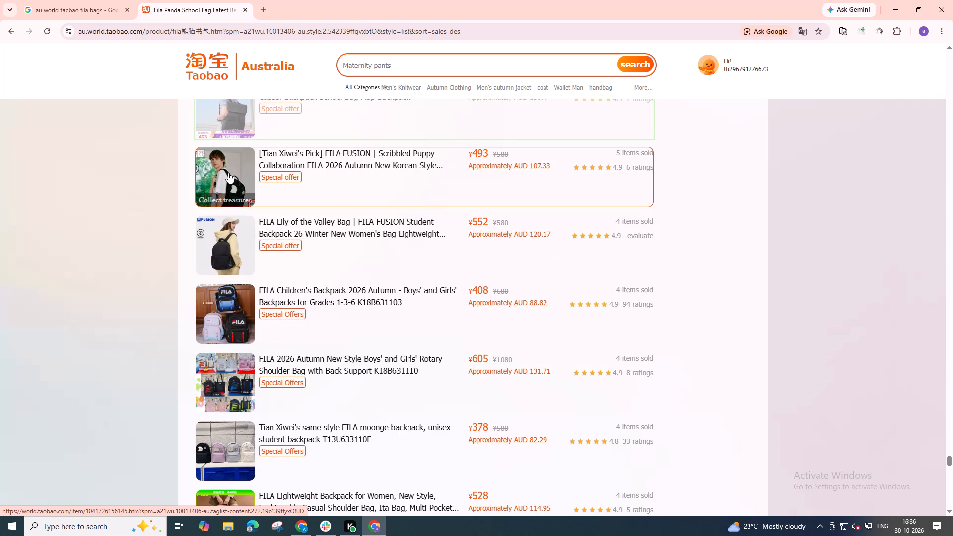
right_click(228, 173)
left_click(64, 253)
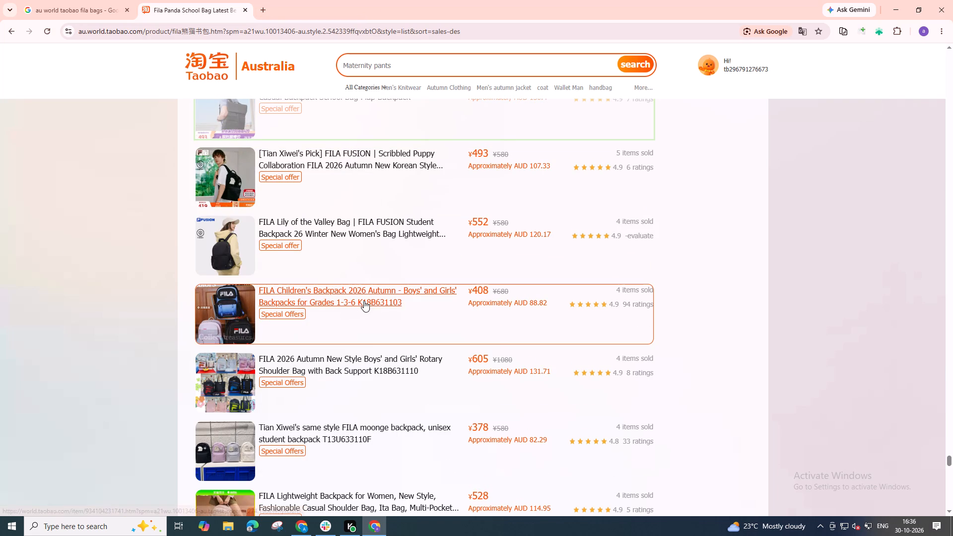
right_click(364, 301)
left_click(426, 406)
key("alt+Tab")
left_click(390, 386)
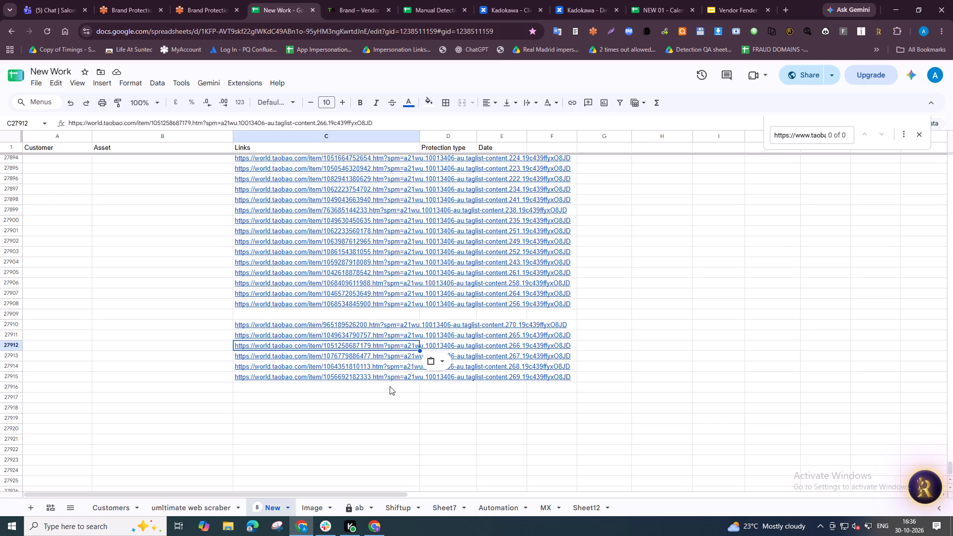
key("ctrl+v")
key("alt+Tab")
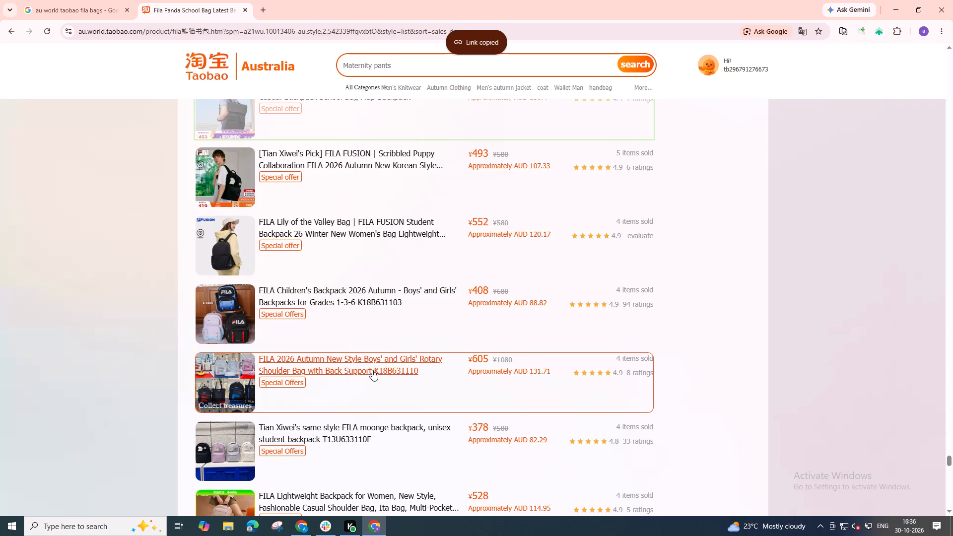
Copy the link of the ¥605 FILA Rotary Shoulder Bag K18B631110 into cell C27909, and return to the listings.
right_click(380, 364)
left_click(499, 303)
key("alt+Tab")
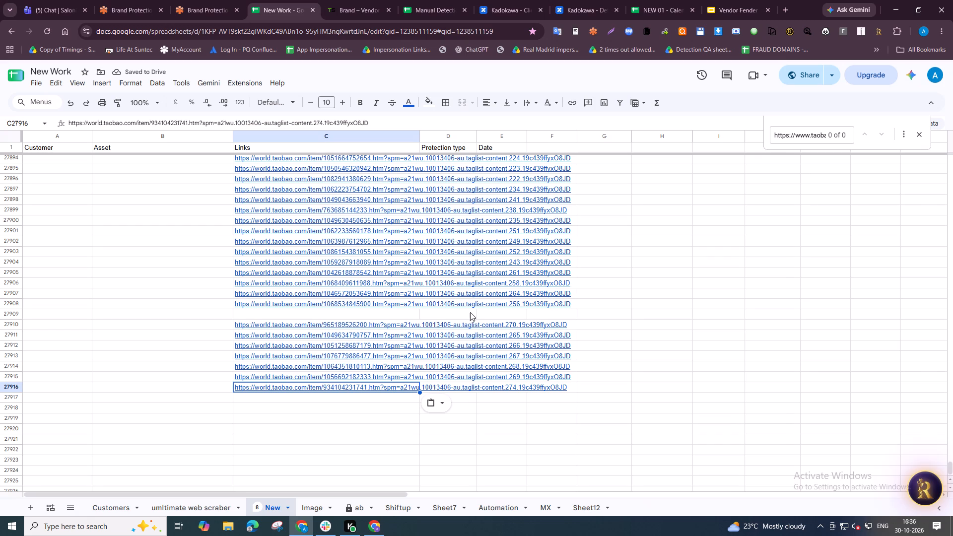
left_click(414, 314)
key("ctrl+v")
key("alt+Tab")
Inspect the enlarged image of the ¥378 FILA moonge backpack T13U633110F in a separate tab, and close the extra tabs.
scroll(420, 314, "down", 3)
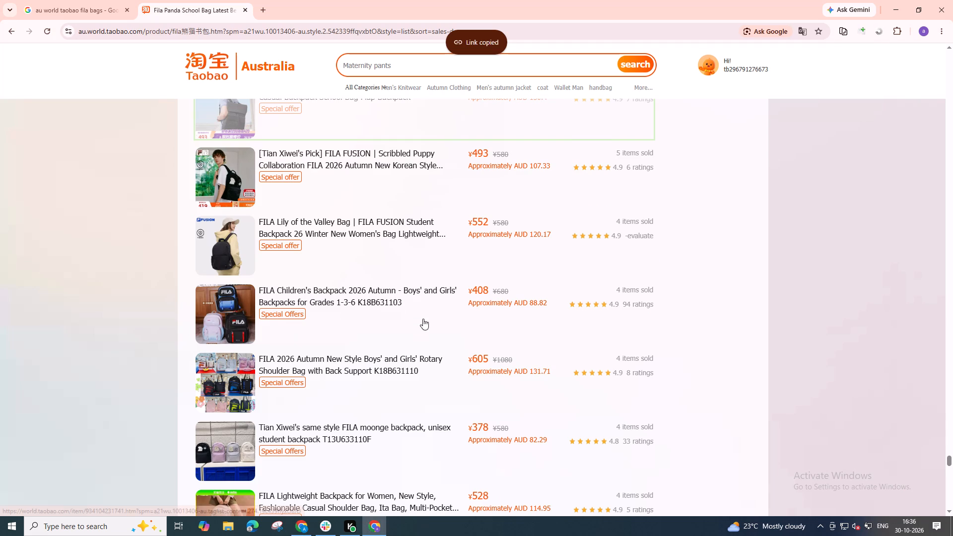
scroll(423, 319, "down", 1)
right_click(222, 245)
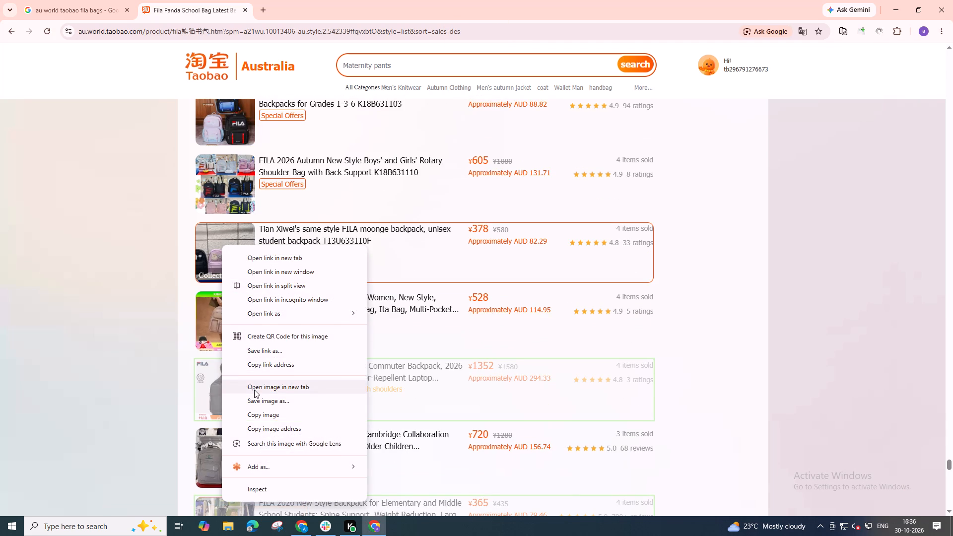
left_click(254, 390)
left_click(378, 0)
left_click(342, 0)
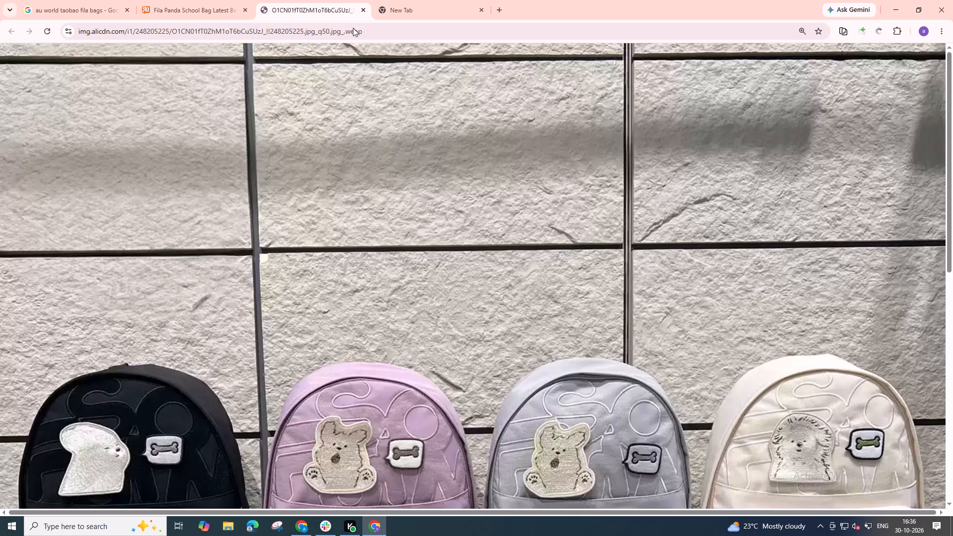
scroll(375, 191, "down", 6)
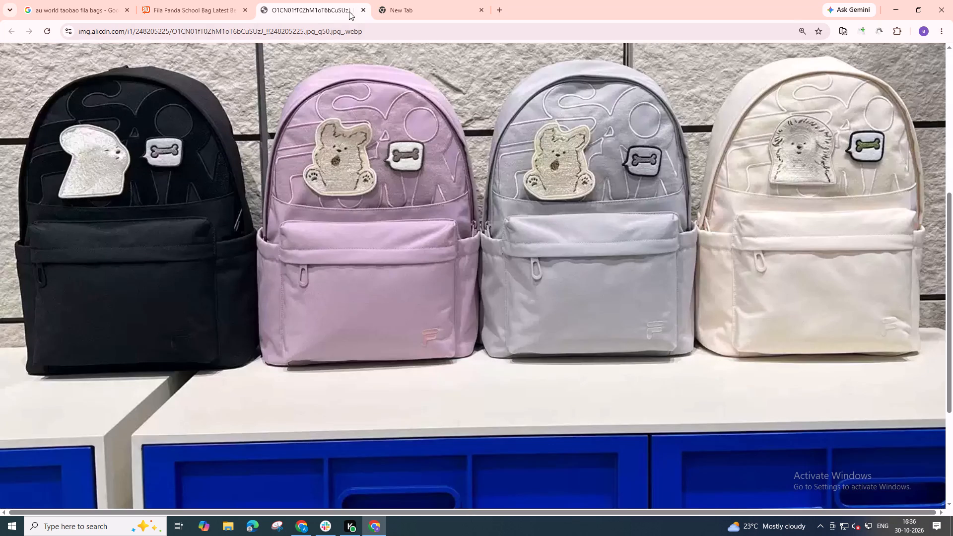
left_click(362, 12)
left_click(362, 12)
Inspect the enlarged image of the ¥720 FILA Cambridge Collaboration Backpack in a separate tab, and close that tab.
scroll(366, 251, "down", 6)
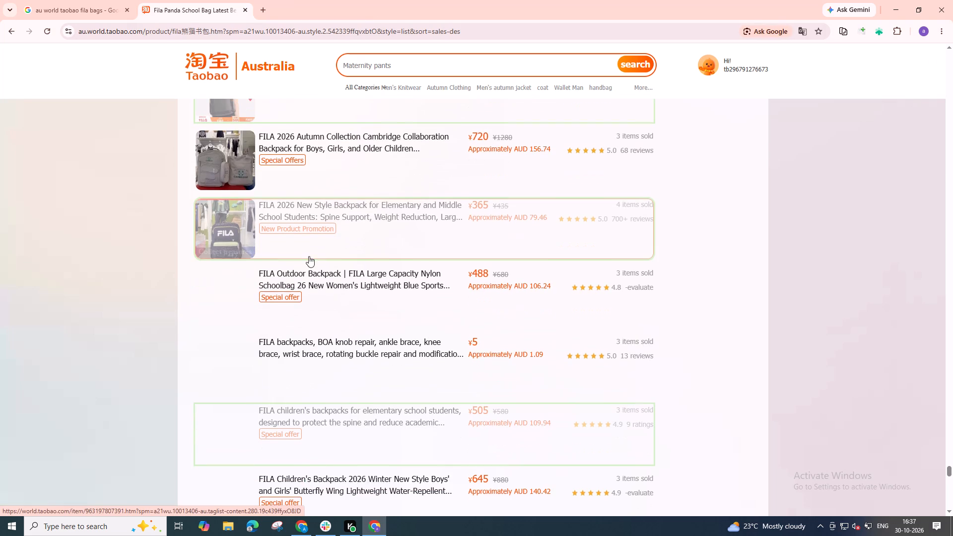
right_click(232, 163)
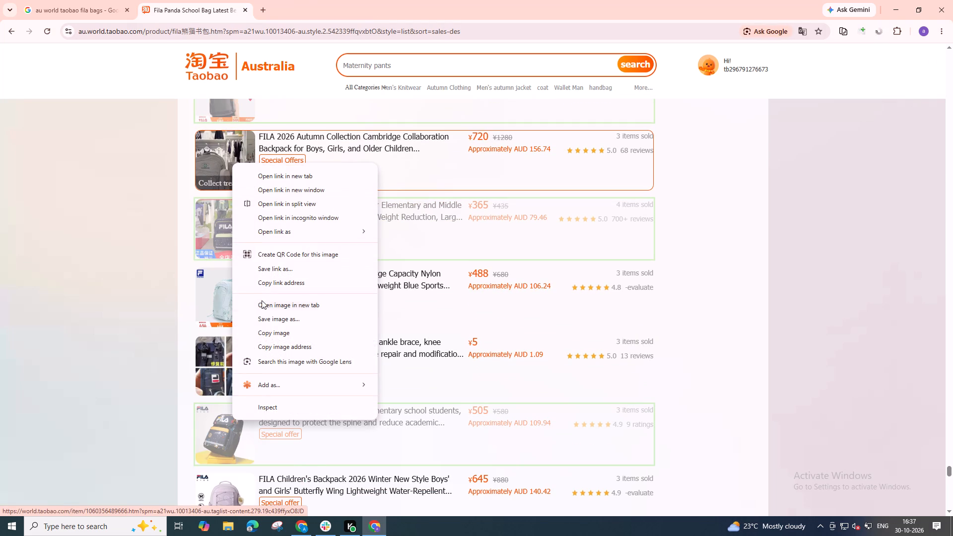
left_click(262, 302)
left_click(324, 0)
scroll(374, 171, "down", 7)
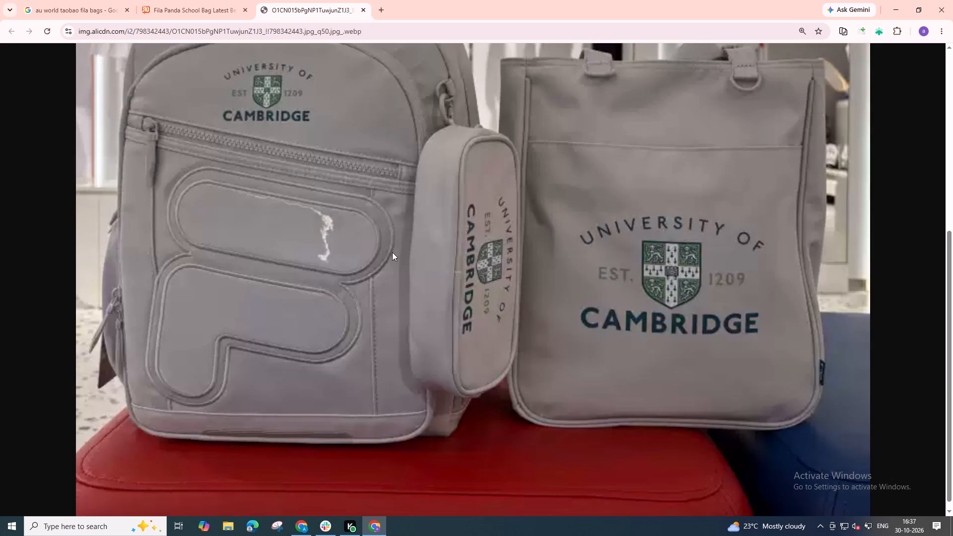
left_click(363, 7)
Inspect the enlarged image of the ¥5 FILA backpack BOA knob repair listing in a separate tab, and close that tab.
scroll(385, 268, "down", 5)
scroll(384, 270, "up", 1)
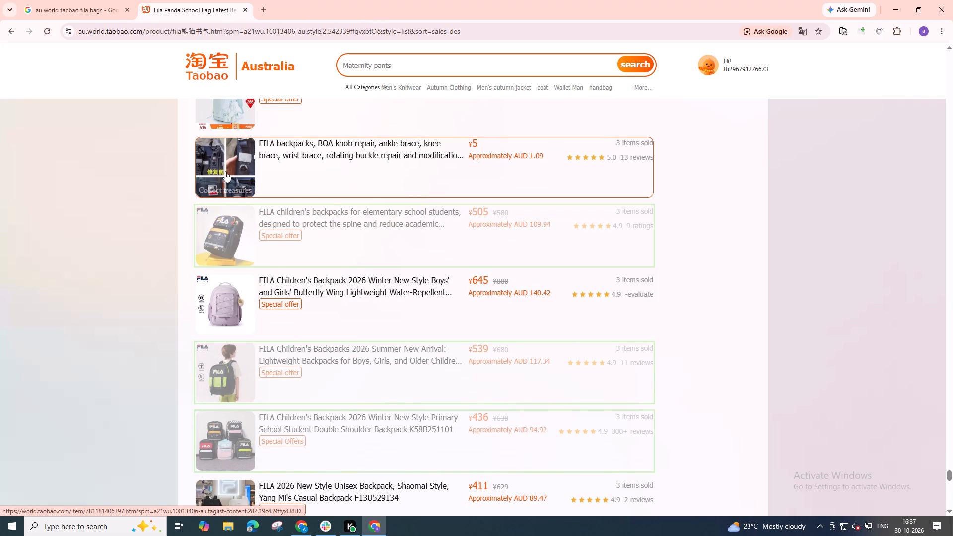
right_click(225, 170)
left_click(272, 311)
left_click(322, 0)
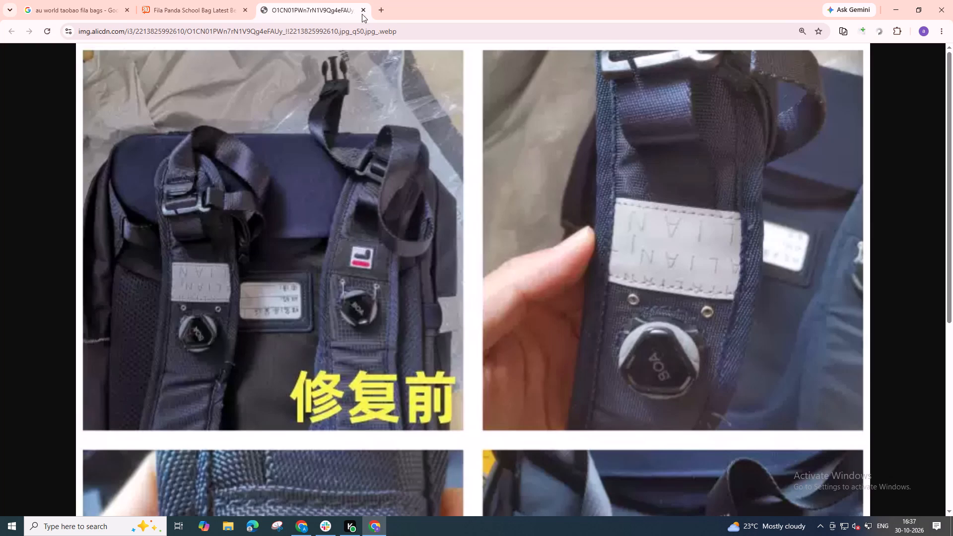
scroll(399, 213, "down", 6)
scroll(409, 264, "down", 5)
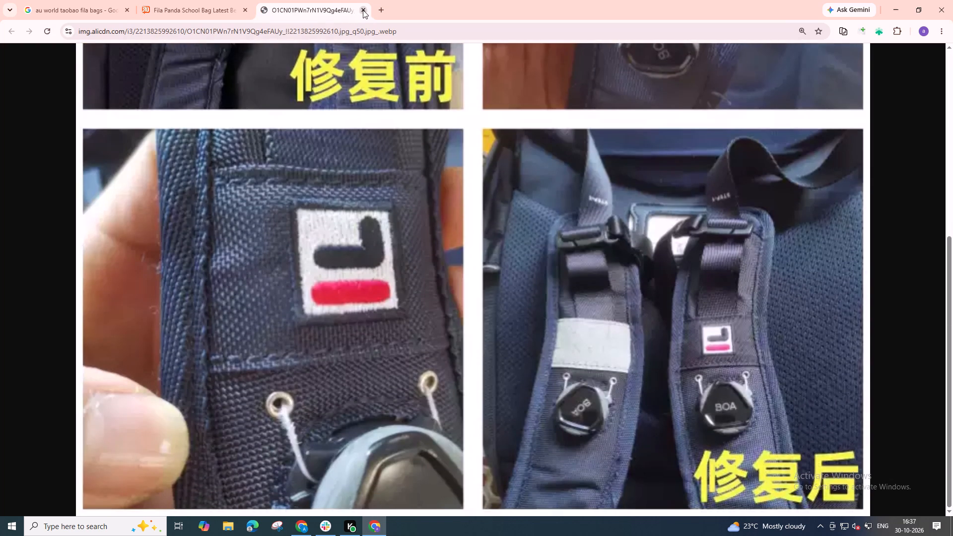
left_click(363, 9)
Inspect the enlarged image of the ¥411 FILA Unisex Backpack F13U529134 in a separate tab, and close that tab.
scroll(414, 313, "down", 4)
right_click(226, 310)
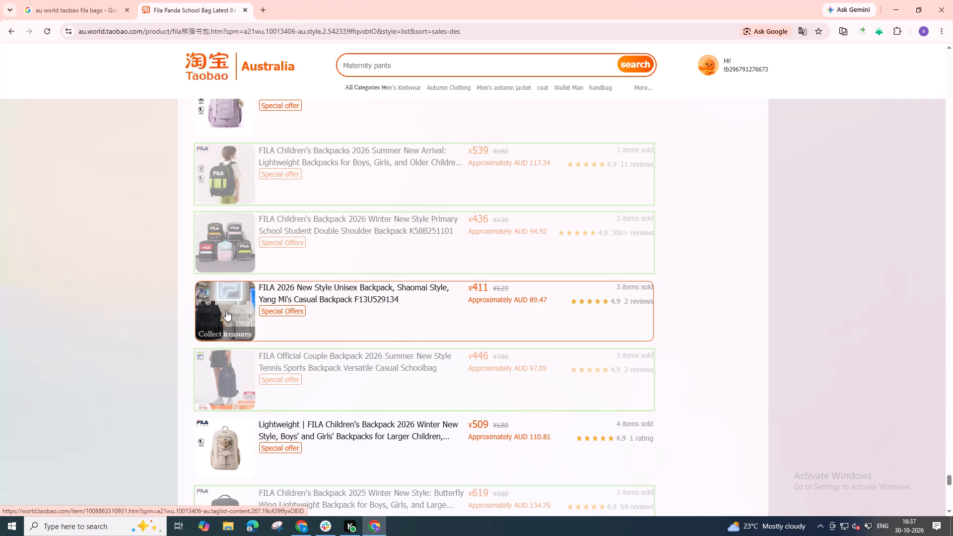
left_click(279, 196)
left_click(302, 0)
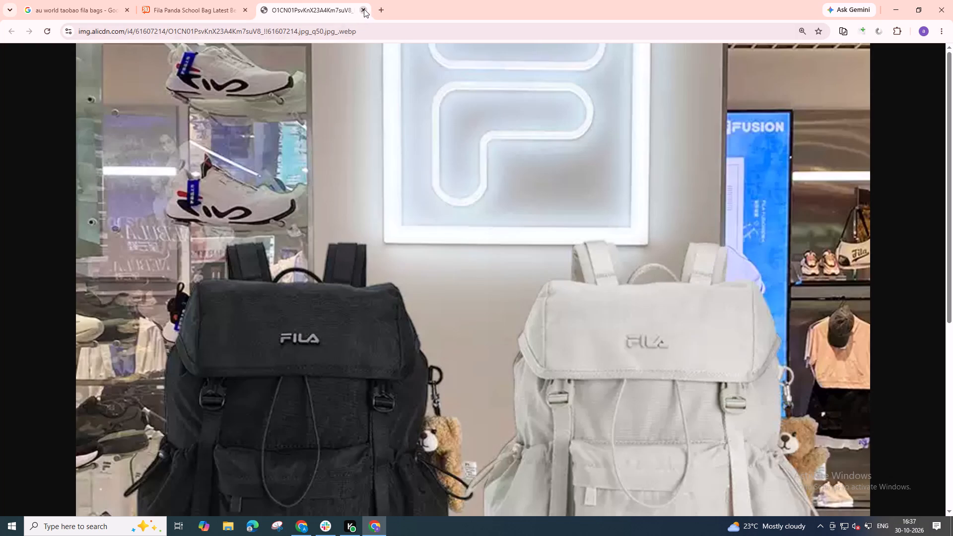
left_click(364, 9)
Copy the link of the ¥411 FILA Unisex Backpack F13U529134 into cell C27917, and return to the listings.
right_click(366, 296)
left_click(412, 402)
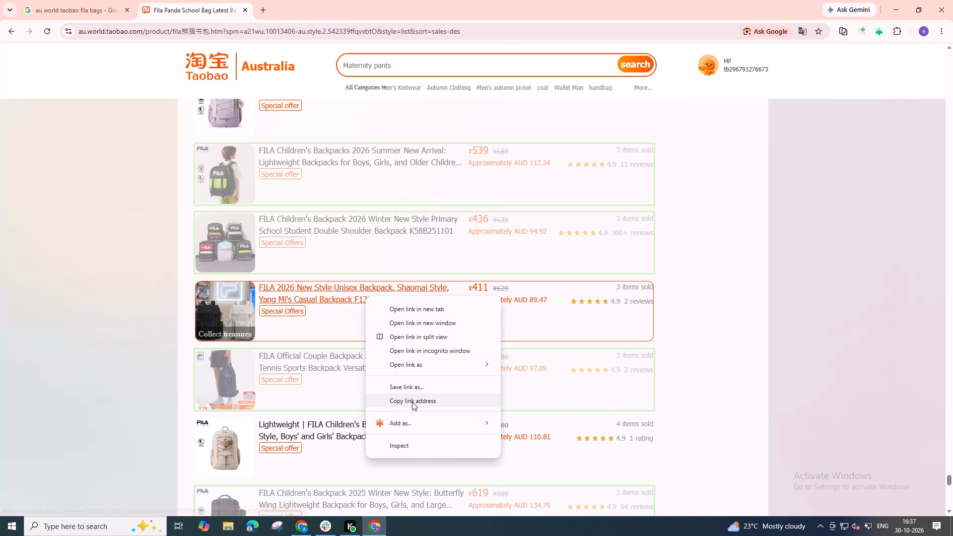
key("alt+Tab")
left_click(390, 400)
key("ctrl+v")
key("alt+Tab")
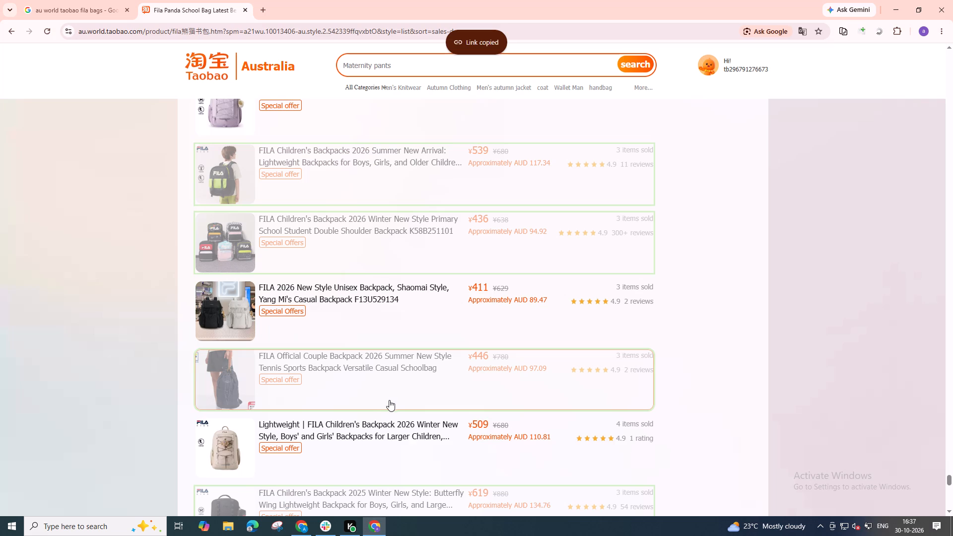
Copy the link of the ¥509 Lightweight FILA Children's Backpack 2026 Winter New Style into cell C27918, and return to the listings.
right_click(371, 434)
left_click(421, 378)
key("alt+Tab")
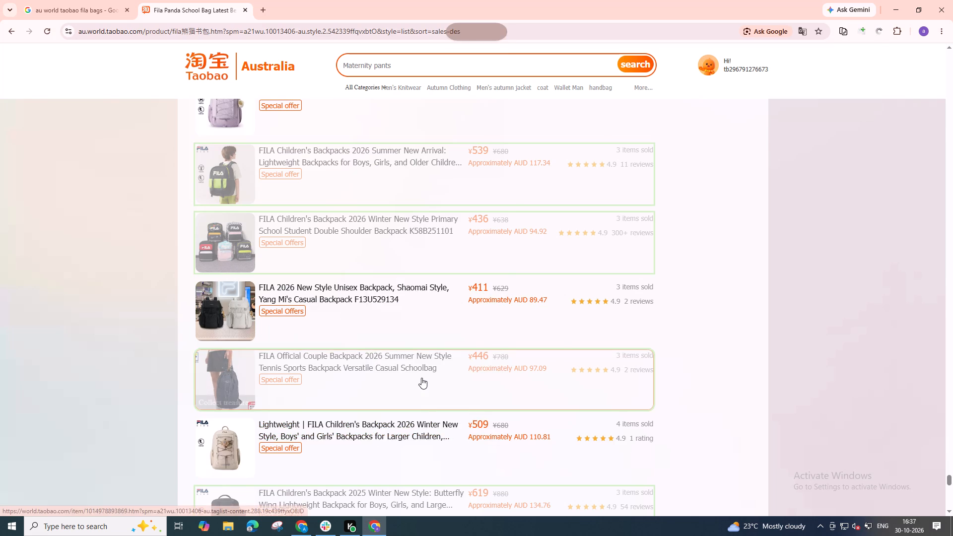
left_click(412, 411)
key("ctrl+v")
key("alt+Tab")
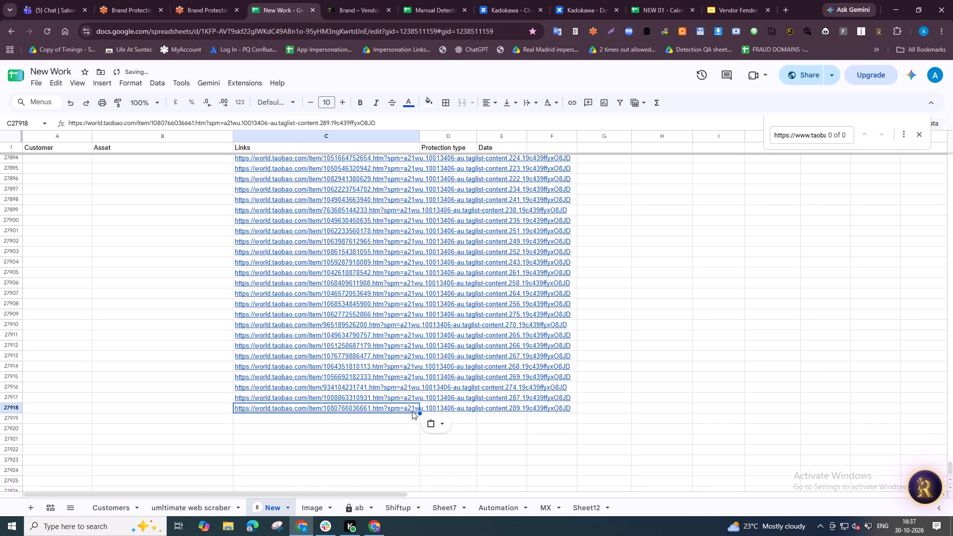
Copy the link of the ¥588 FILA Official Men's New Backpack into cell C27923, and return to the listings.
scroll(412, 358, "down", 5)
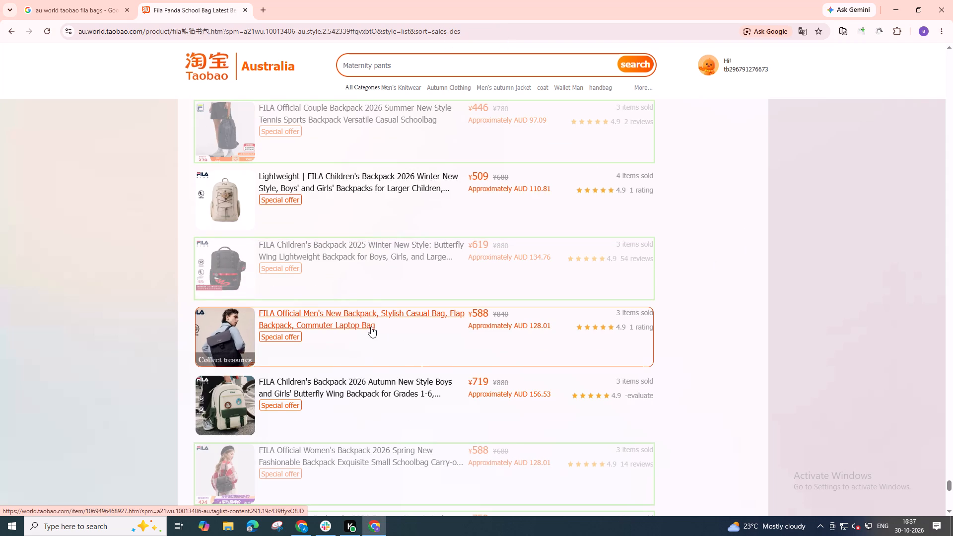
right_click(369, 325)
left_click(446, 428)
key("alt+Tab")
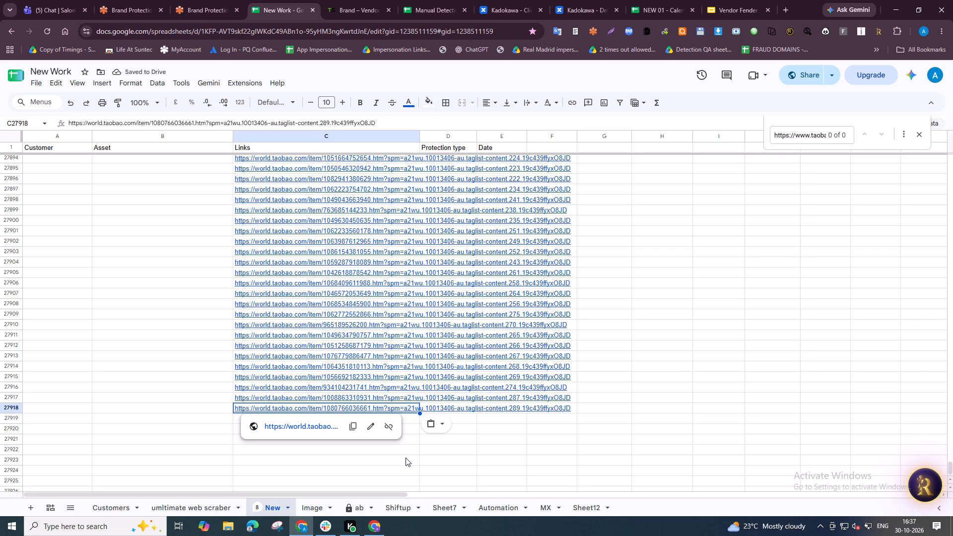
left_click(408, 458)
key("ctrl+v")
key("alt+Tab")
Copy the link of the ¥719 FILA Children's Backpack 2026 Autumn New Style into cell C27921, and return to the listings.
scroll(418, 337, "down", 3)
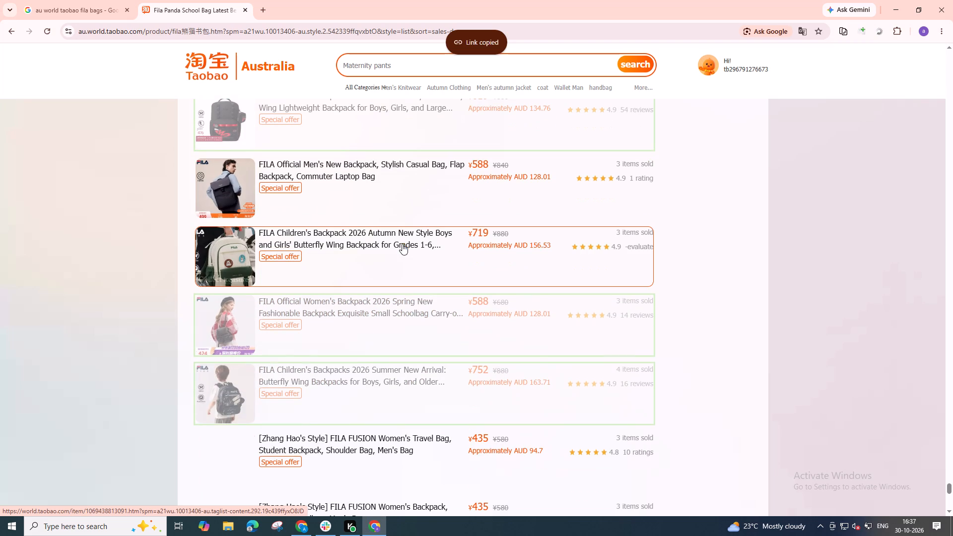
right_click(402, 244)
left_click(475, 347)
key("alt+Tab")
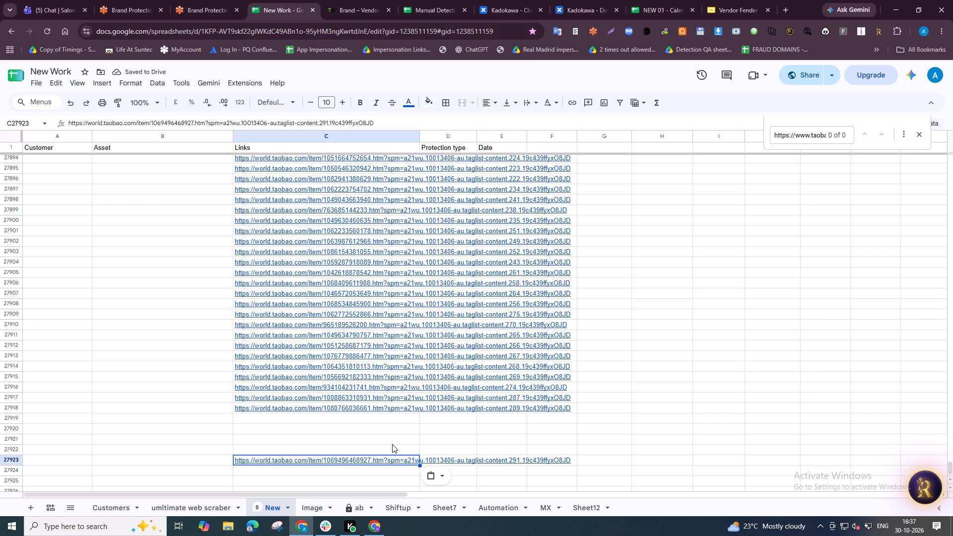
left_click(392, 444)
key("ctrl+v")
key("alt+Tab")
Copy the link of the ¥470 FILA Children's Backpack with the Dragonfly Wing Back Panel into cell C27922, and return to the listings.
scroll(421, 307, "down", 5)
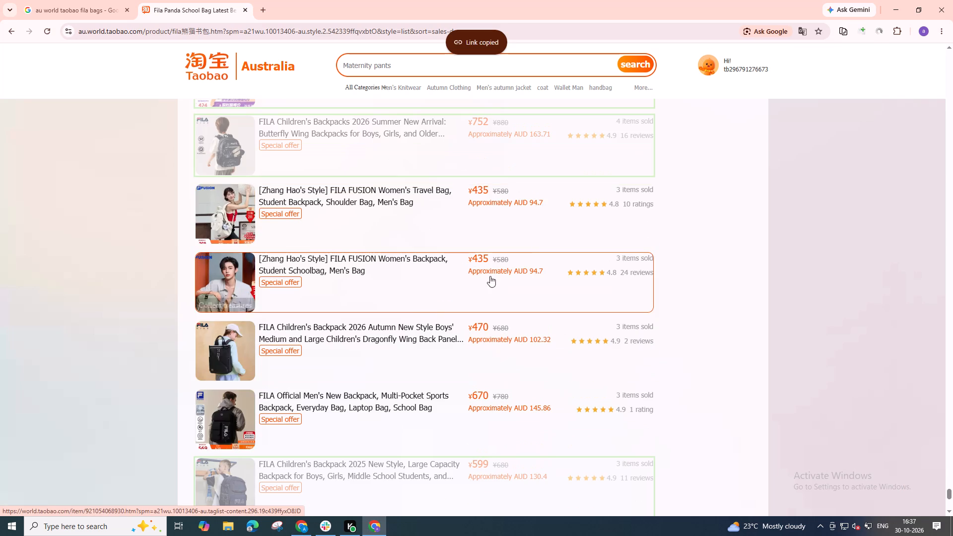
scroll(587, 216, "down", 3)
right_click(416, 186)
left_click(455, 292)
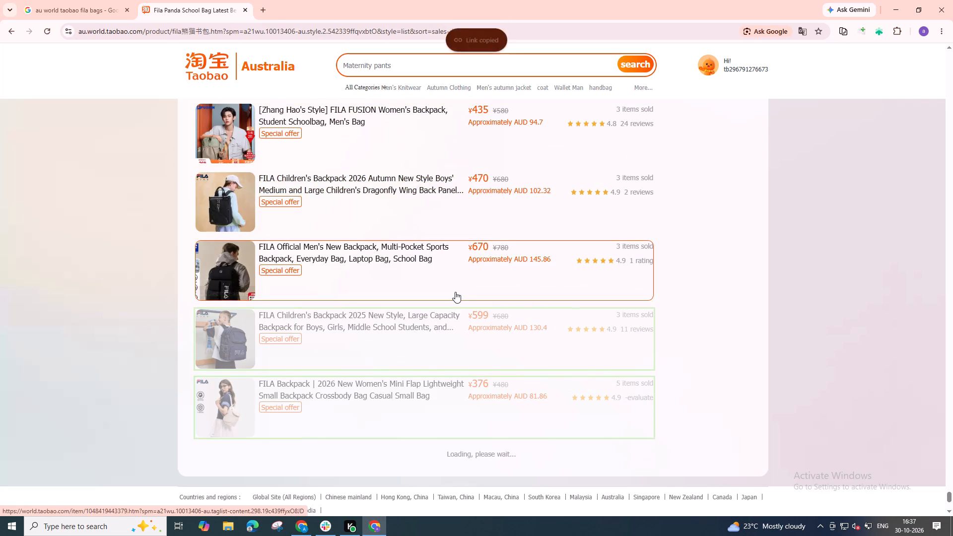
key("alt+Tab")
left_click(392, 452)
key("ctrl+v")
key("alt+Tab")
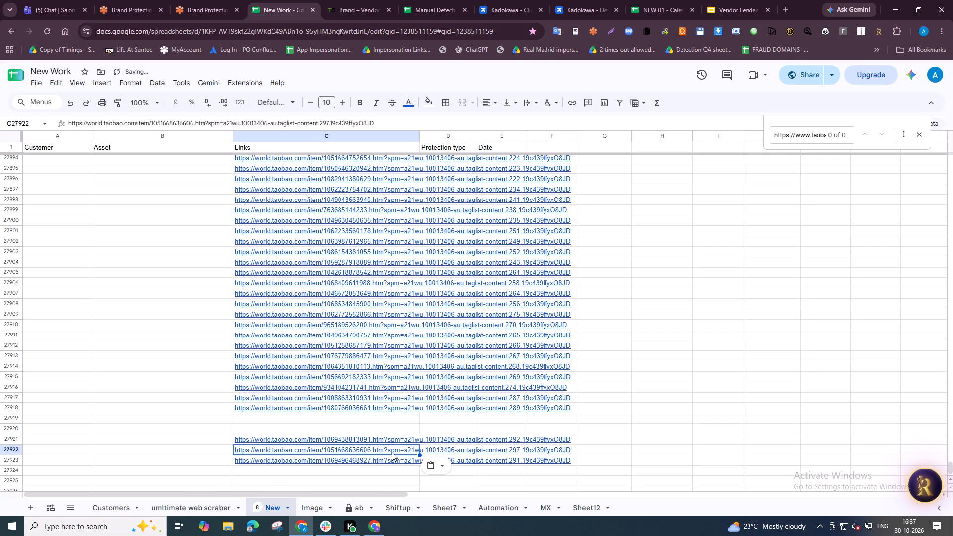
Copy the link of the ¥470 FILA Children's Backpack 2026 Autumn New Style Tennis Backpack into cell C27919, and return to the listings.
scroll(398, 311, "down", 5)
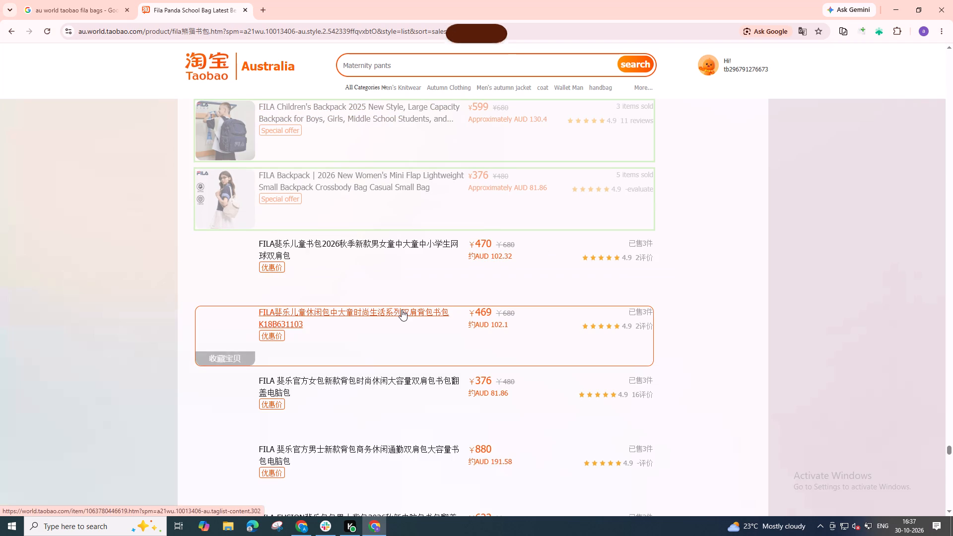
scroll(793, 259, "down", 2)
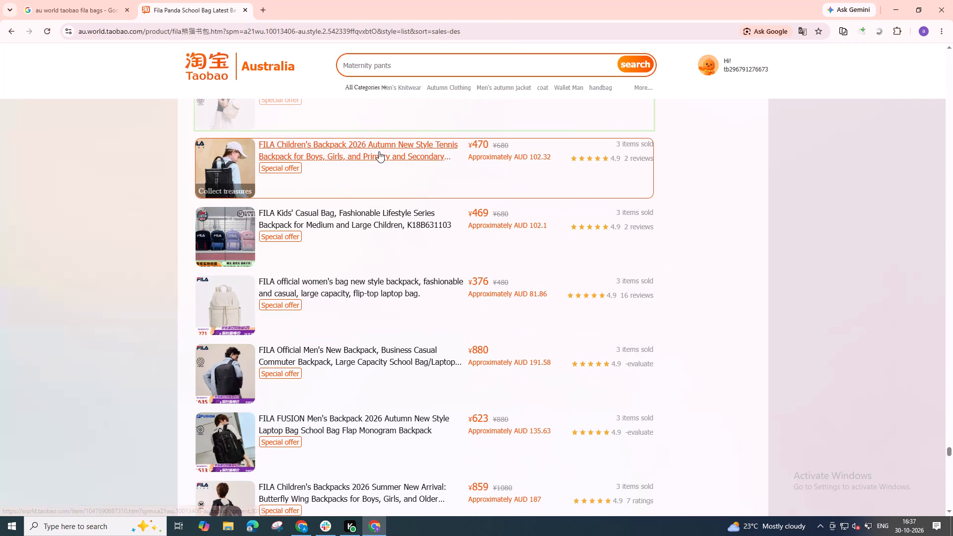
right_click(380, 152)
left_click(437, 253)
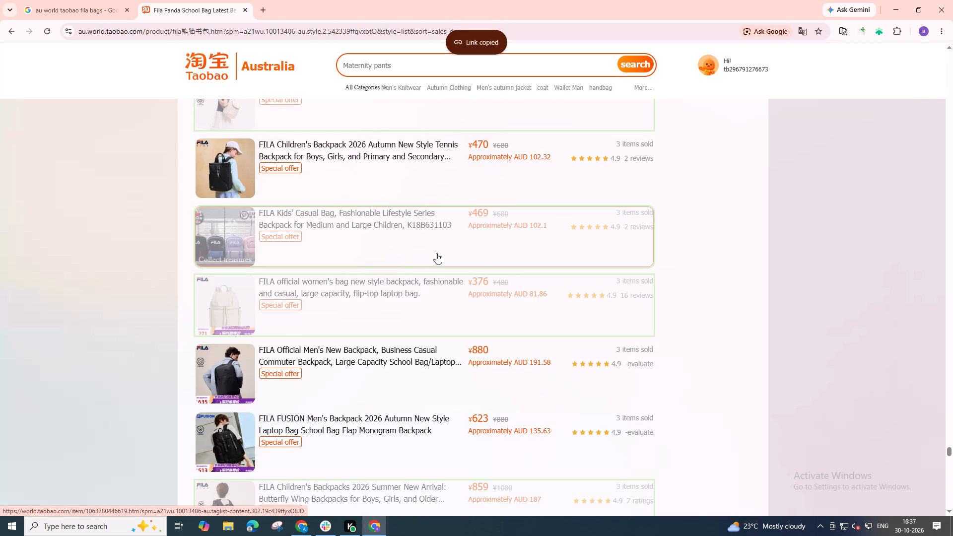
right_click(418, 154)
left_click(447, 259)
key("alt+Tab")
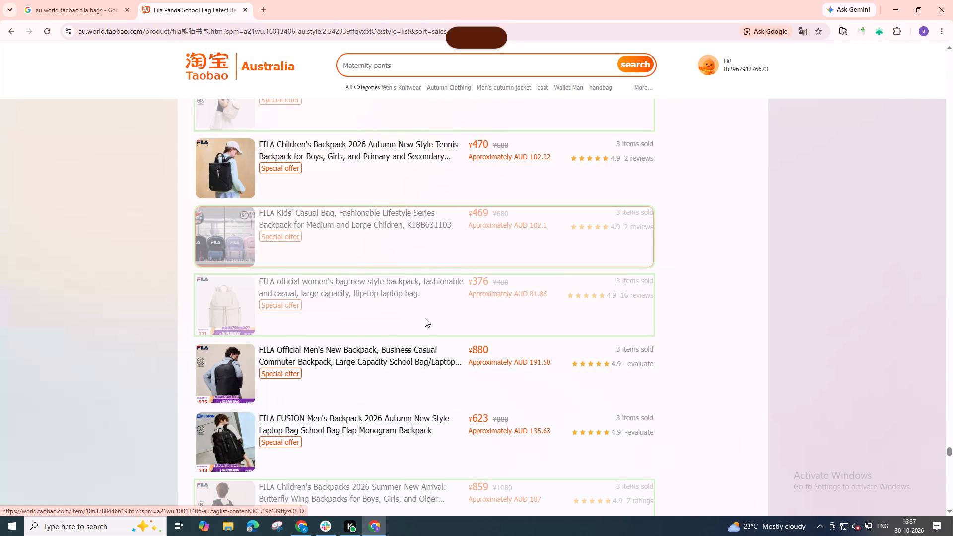
left_click(398, 421)
key("ctrl+v")
key("alt+Tab")
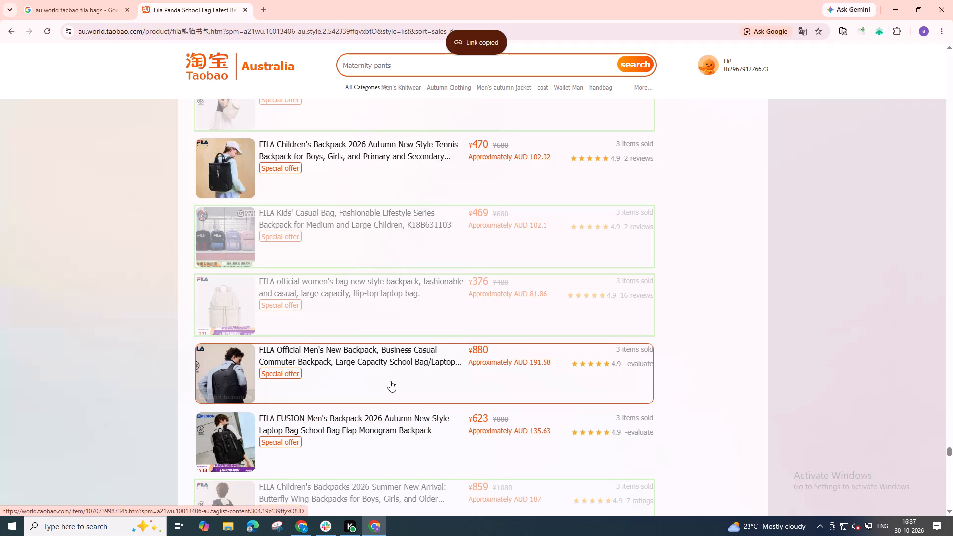
Copy the link of the ¥880 FILA Official Men's New Backpack, Business Casual Commuter Backpack into cell C27920.
right_click(396, 361)
left_click(460, 307)
key("alt+Tab")
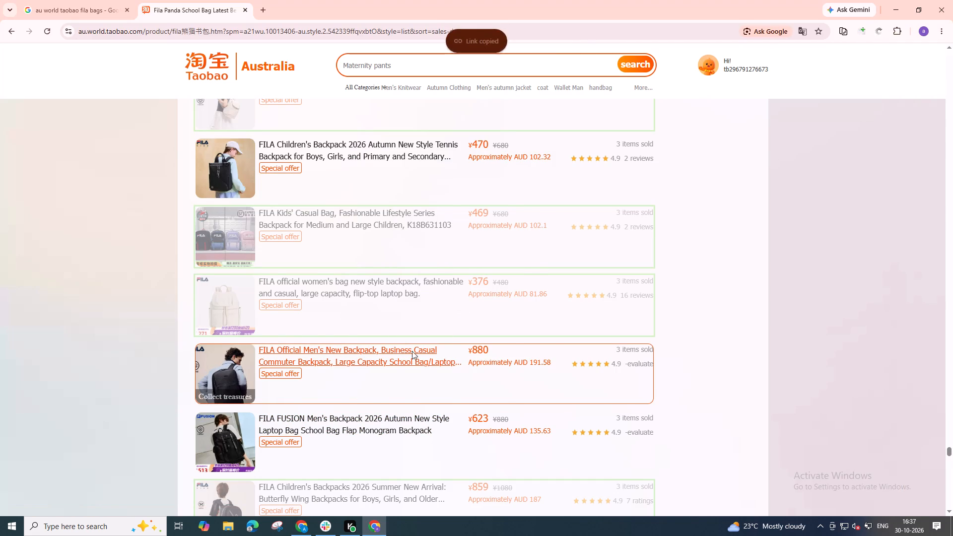
left_click(392, 432)
key("ctrl+v")
Copy the whole block of collected Taobao links in cells C27883 to C27923.
key("ctrl+Down")
key("ctrl+shift+Up")
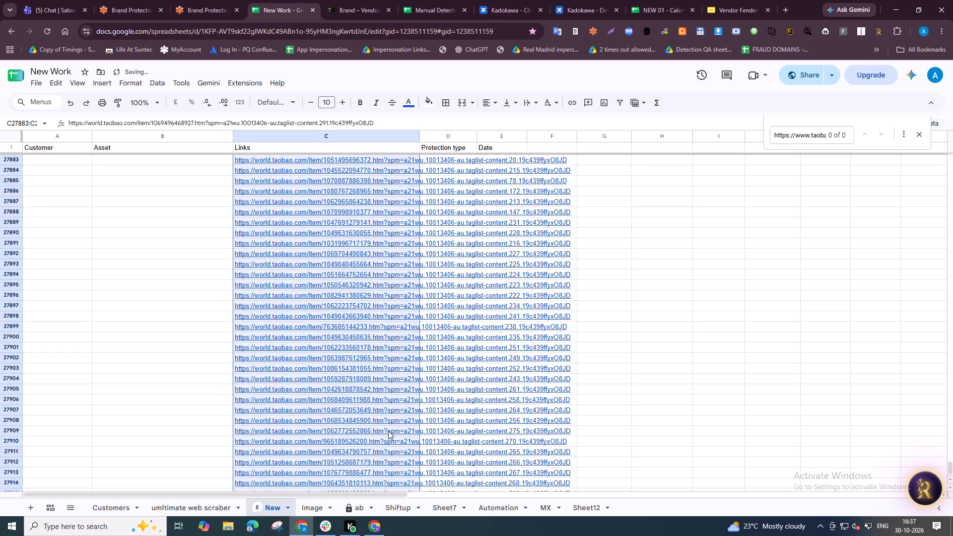
key("ctrl+c")
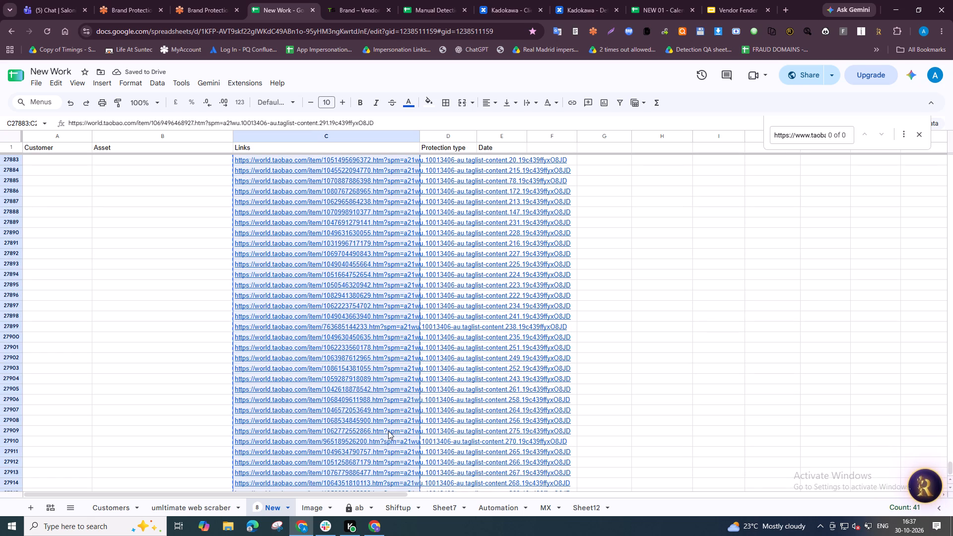
Switch to the Red Points New Incident form and set the customer to FILA Luxembourg SARL.
left_click(152, 0)
left_click(243, 268)
left_click(307, 83)
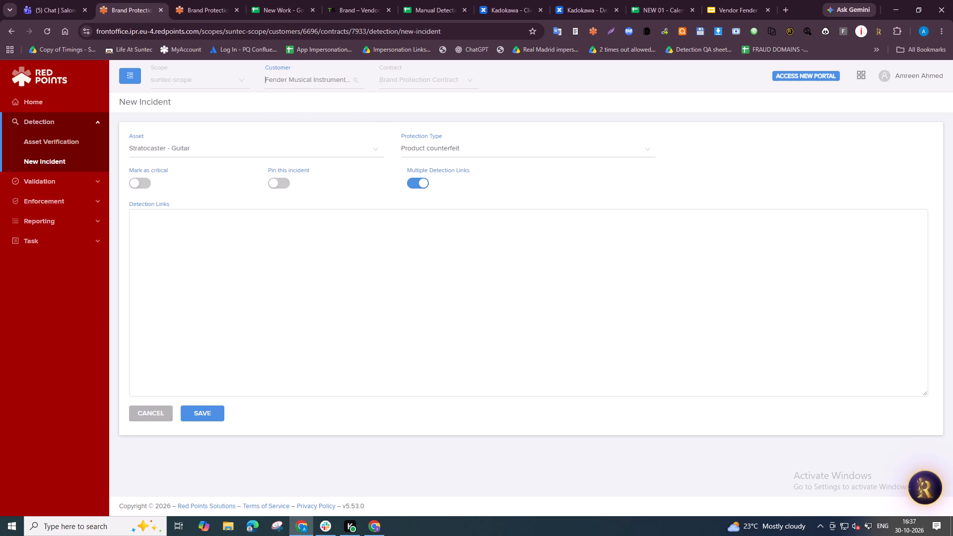
key("f")
type("ila")
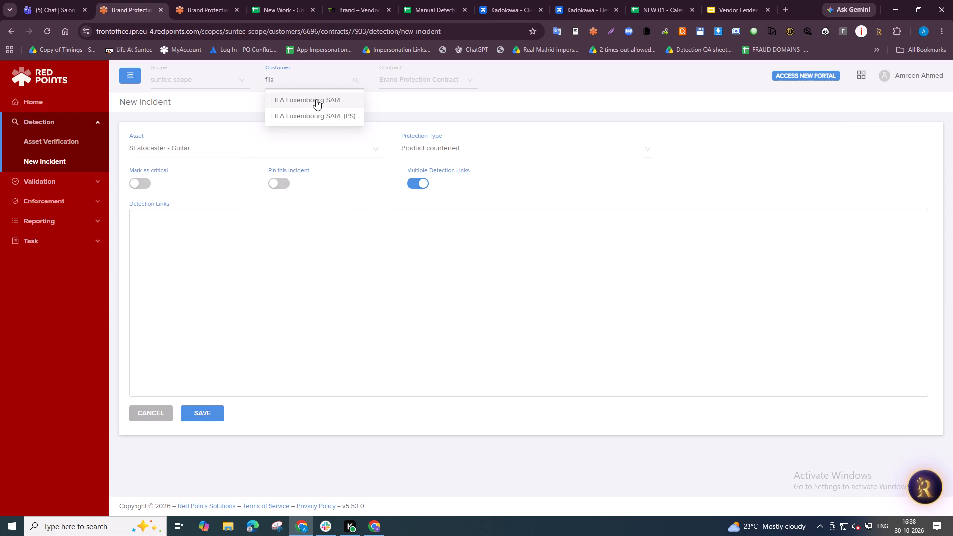
left_click(316, 100)
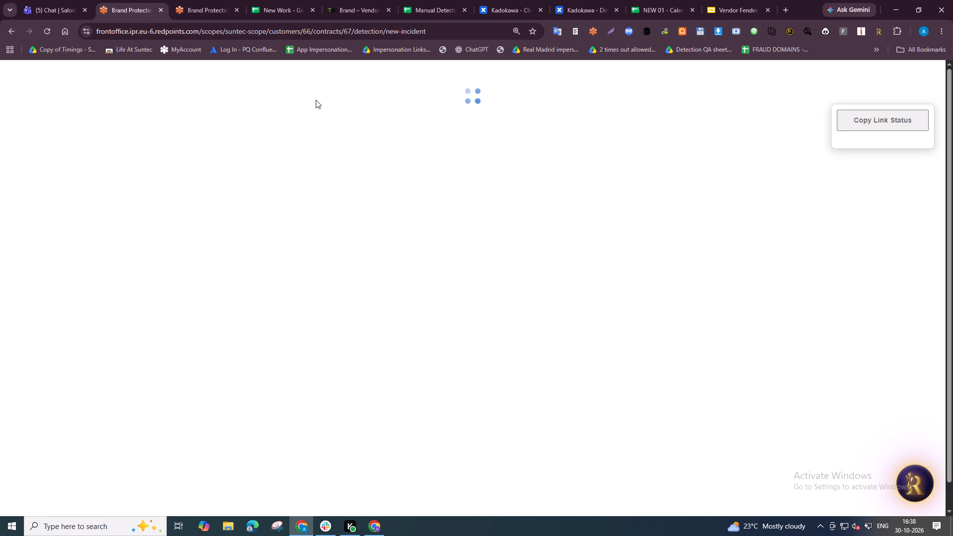
Set the asset to Fila - 18 - Bags and the protection type to Product counterfeit, with Multiple Detection Links enabled.
left_click(295, 152)
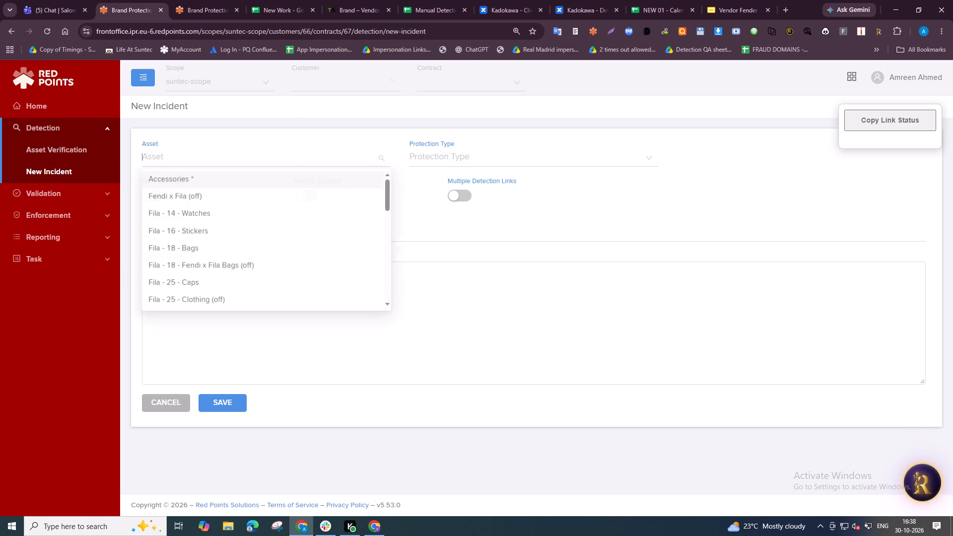
type("fila")
key("space")
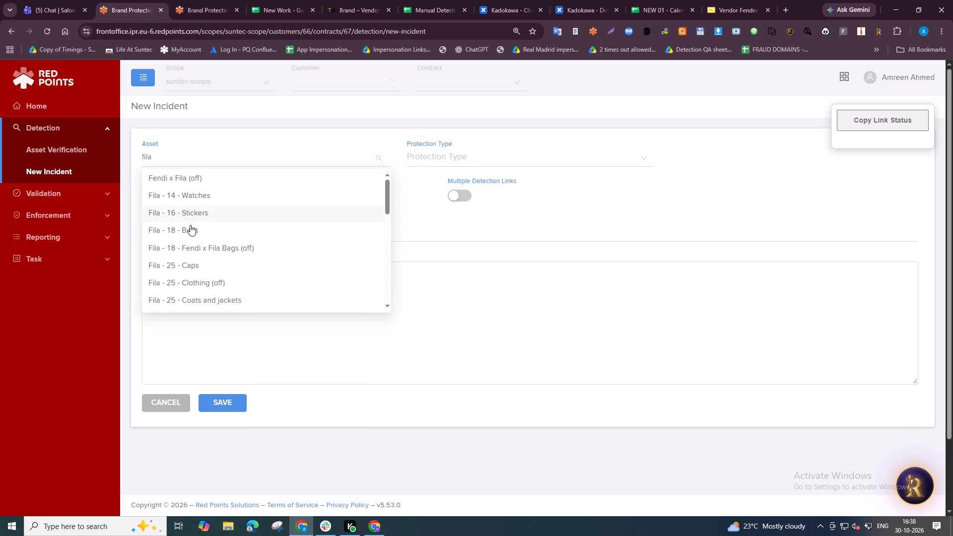
left_click(183, 232)
left_click(468, 149)
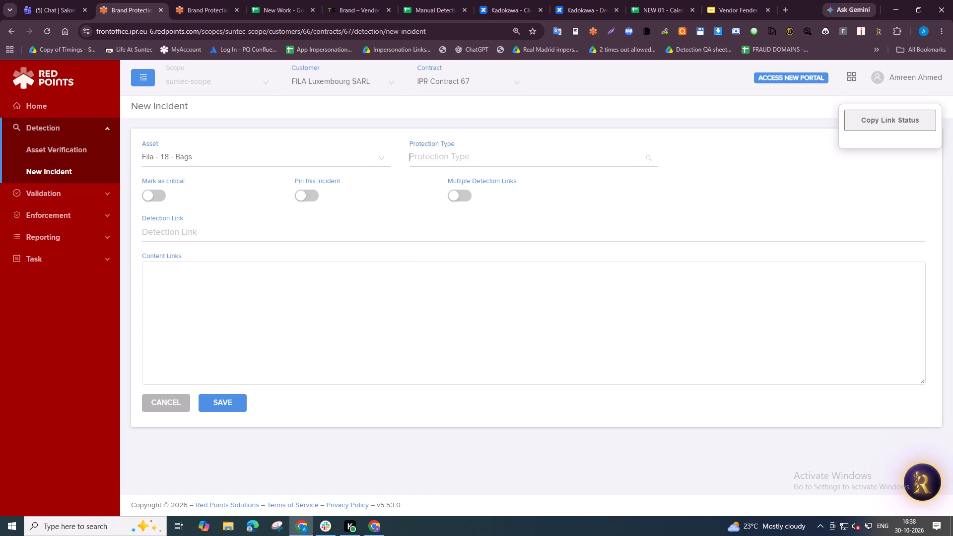
left_click(477, 181)
left_click(466, 193)
Paste the copied Taobao links as detection links, check them against the New Work sheet, and save the incidents.
left_click(489, 293)
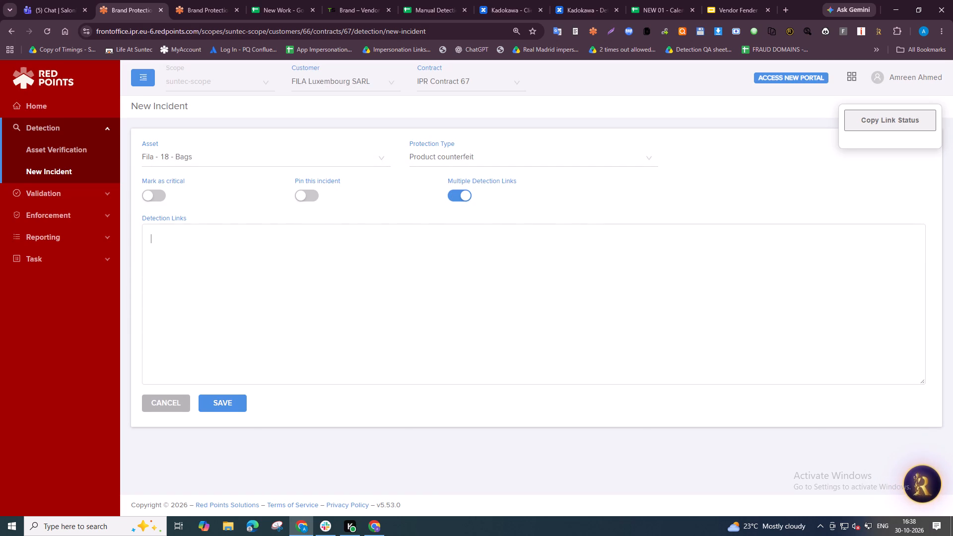
key("ctrl+v")
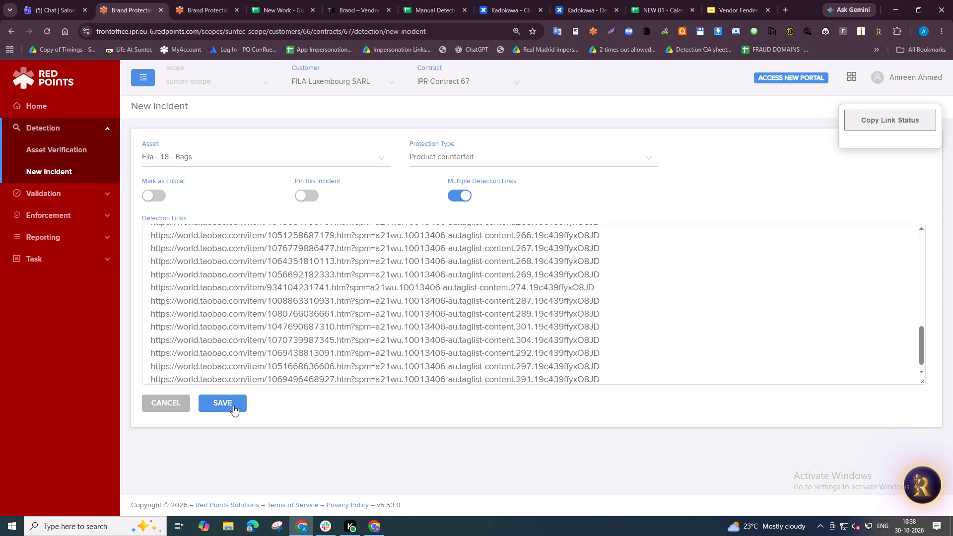
left_click(308, 0)
scroll(278, 250, "up", 5)
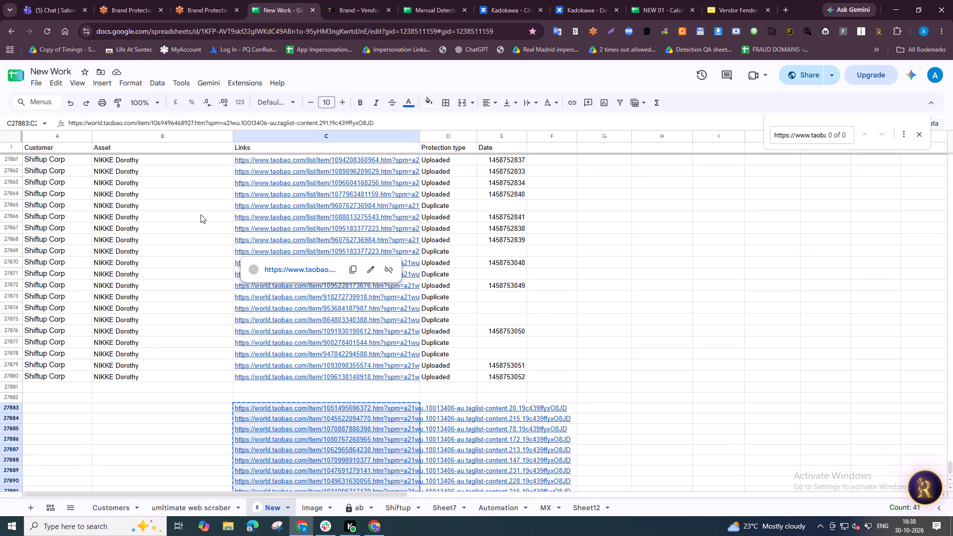
left_click(126, 0)
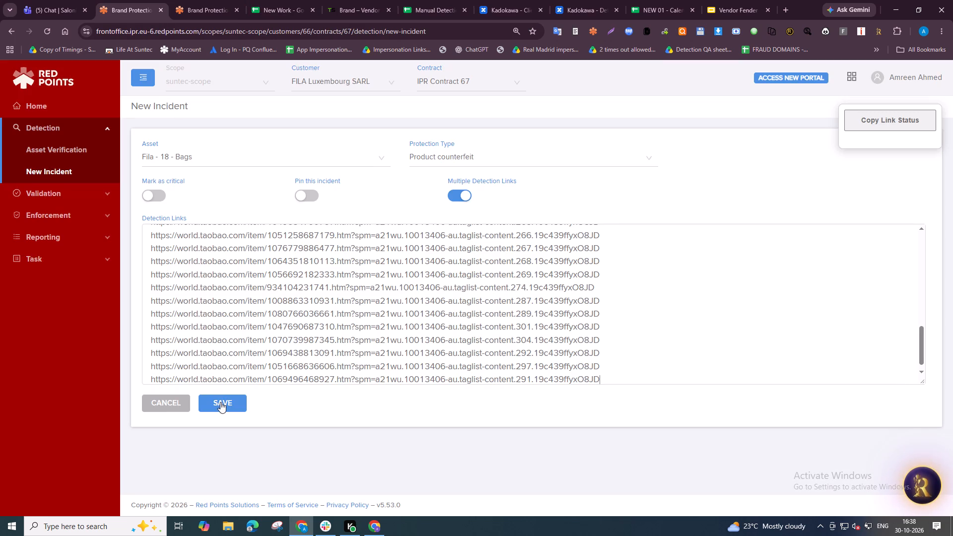
left_click(220, 402)
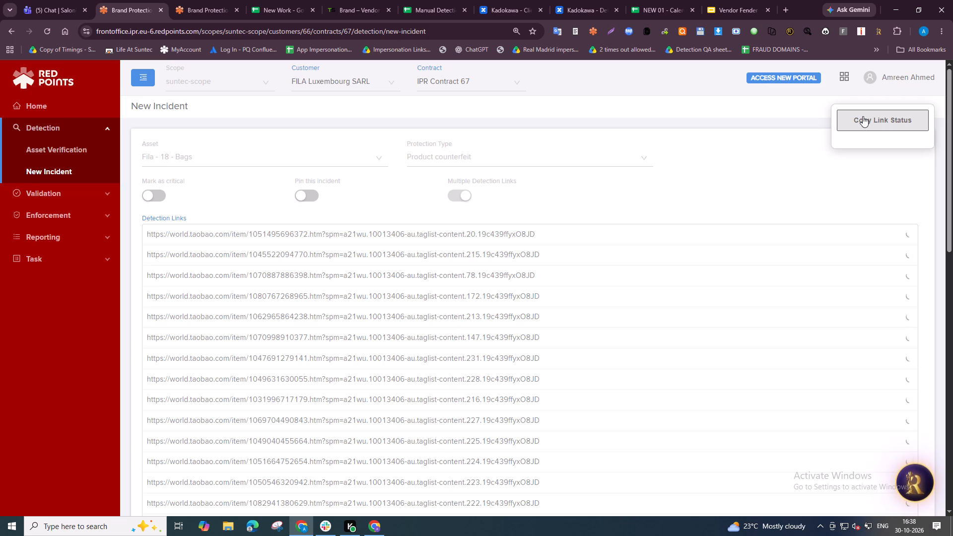
Copy the link status of the saved incidents and paste it over the link block starting at C27883 in New Work.
left_click(863, 116)
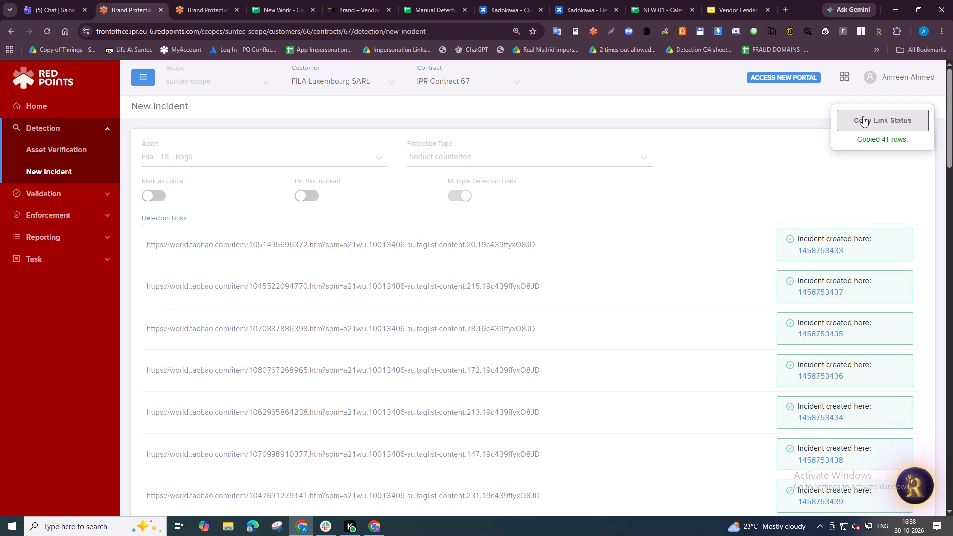
scroll(823, 225, "down", 20)
scroll(823, 225, "down", 12)
left_click(288, 0)
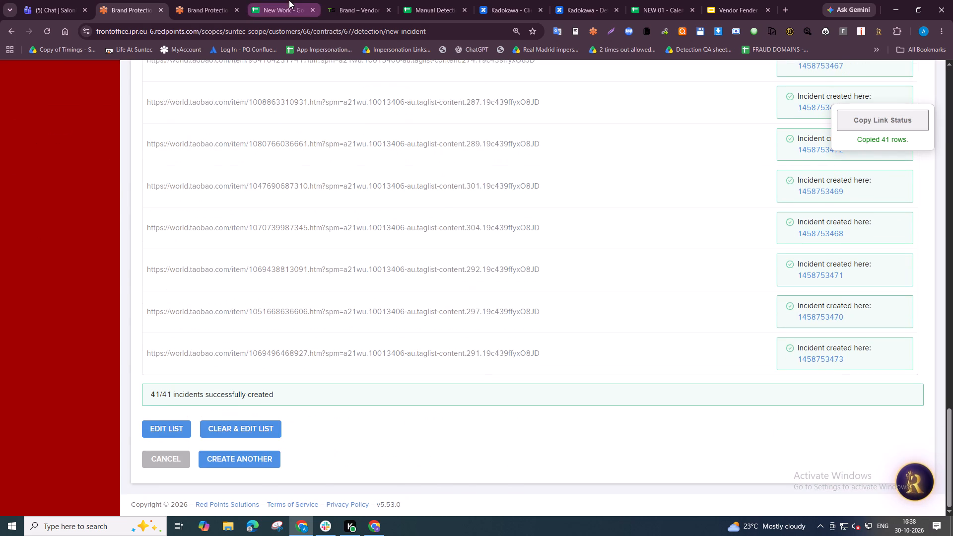
key("ctrl+v")
Add 100 more rows at the bottom of the New sheet.
scroll(304, 333, "down", 12)
left_click(361, 357)
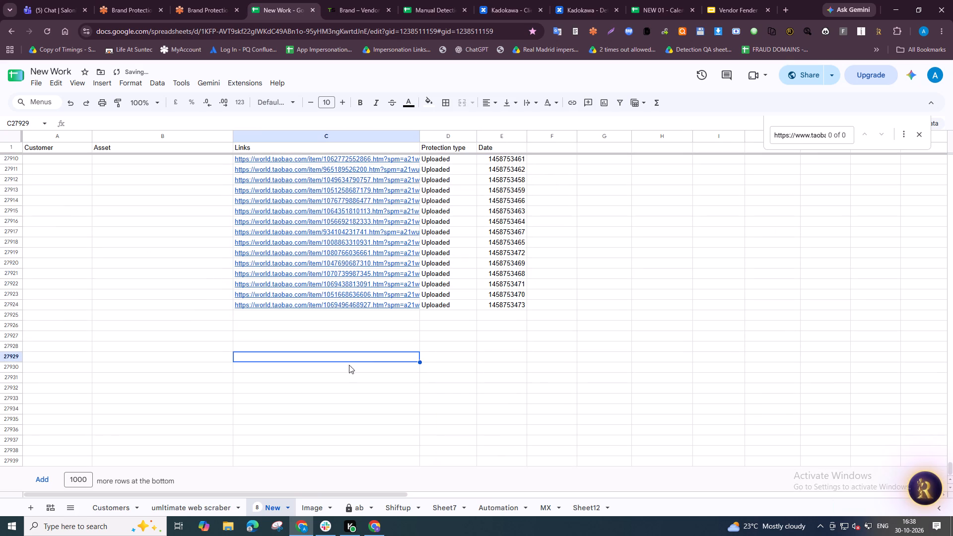
left_click(79, 479)
key("Delete")
key("Return")
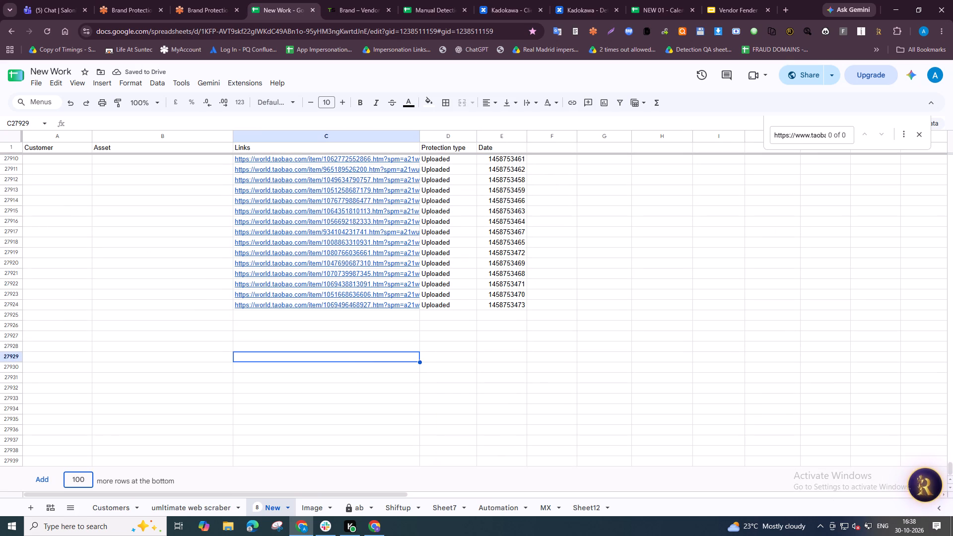
Copy the link of the ¥880 FILA Official Men's New Backpack into cell C27932, and return to the listings.
left_click(378, 283)
key("ctrl+Up")
key("alt+Tab")
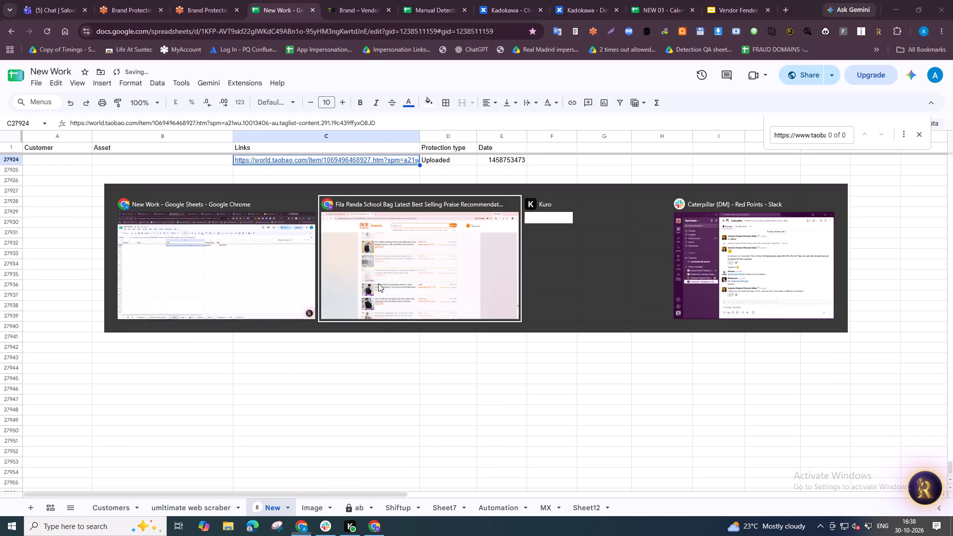
scroll(378, 283, "down", 4)
right_click(388, 162)
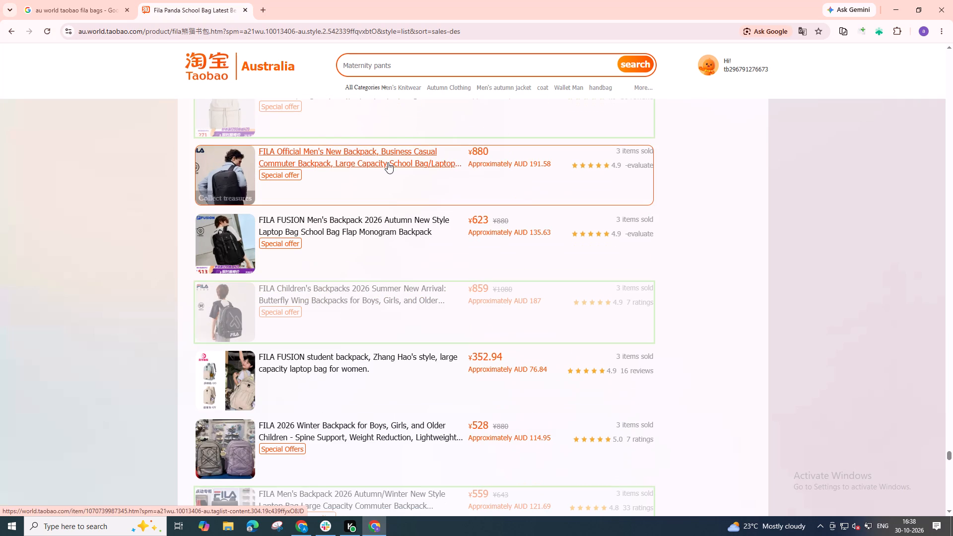
left_click(429, 269)
key("alt+Tab")
left_click(385, 239)
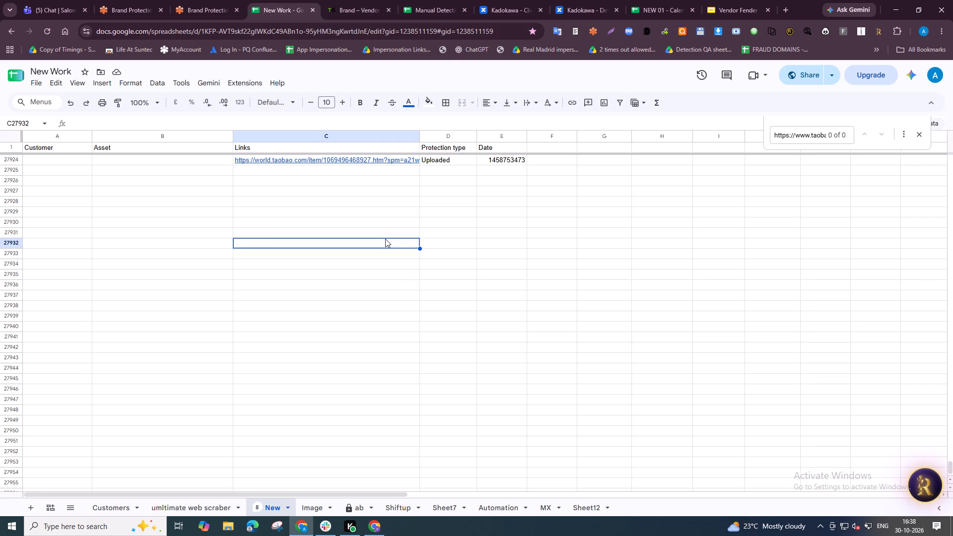
key("ctrl+v")
key("alt+Tab")
Examine the full-size photo of the ¥528 FILA 2026 Winter Backpack for Boys, Girls, and Older Children.
scroll(389, 242, "down", 5)
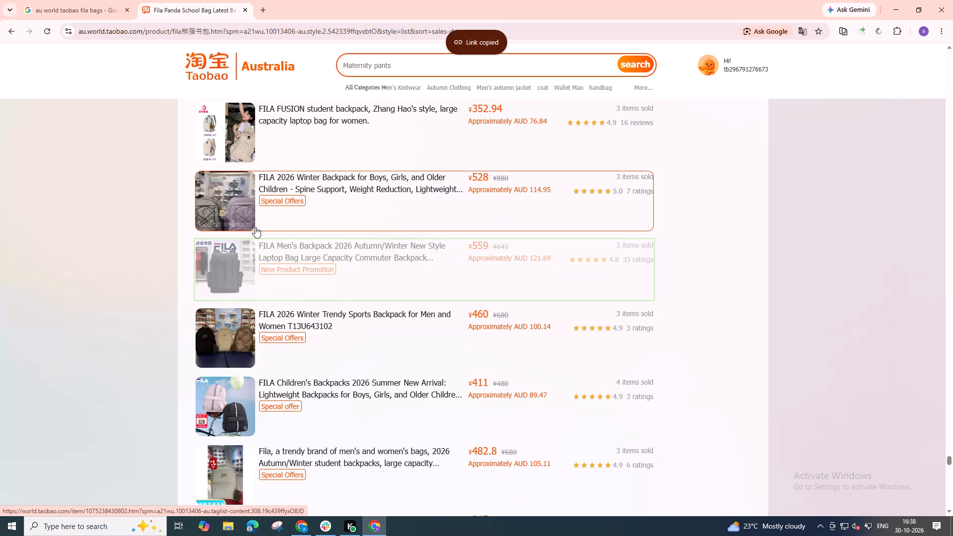
right_click(231, 201)
left_click(273, 342)
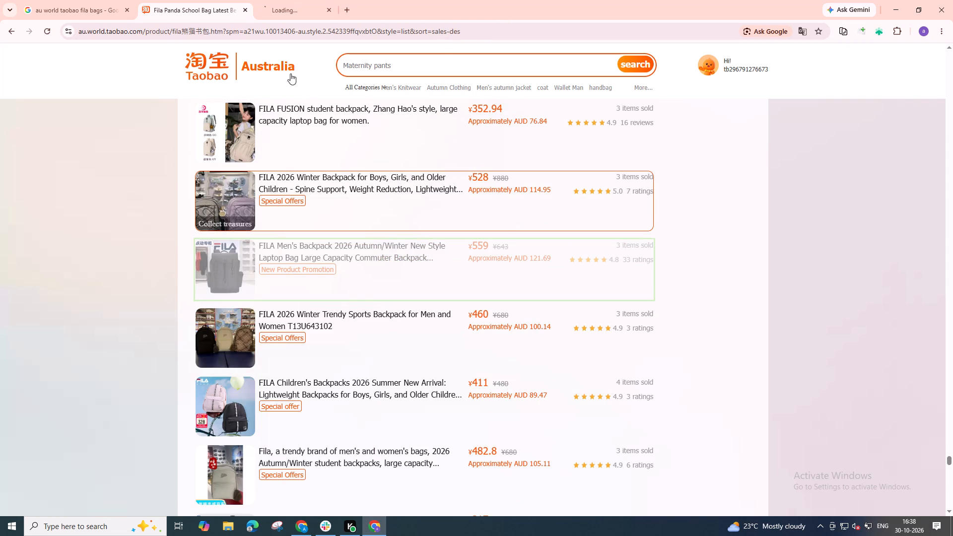
left_click(279, 0)
scroll(370, 306, "down", 7)
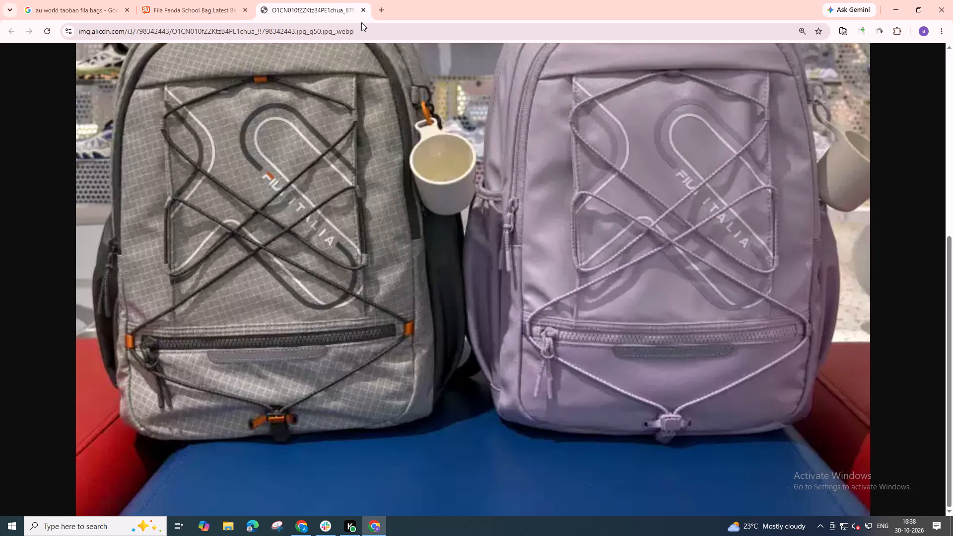
scroll(343, 268, "up", 4)
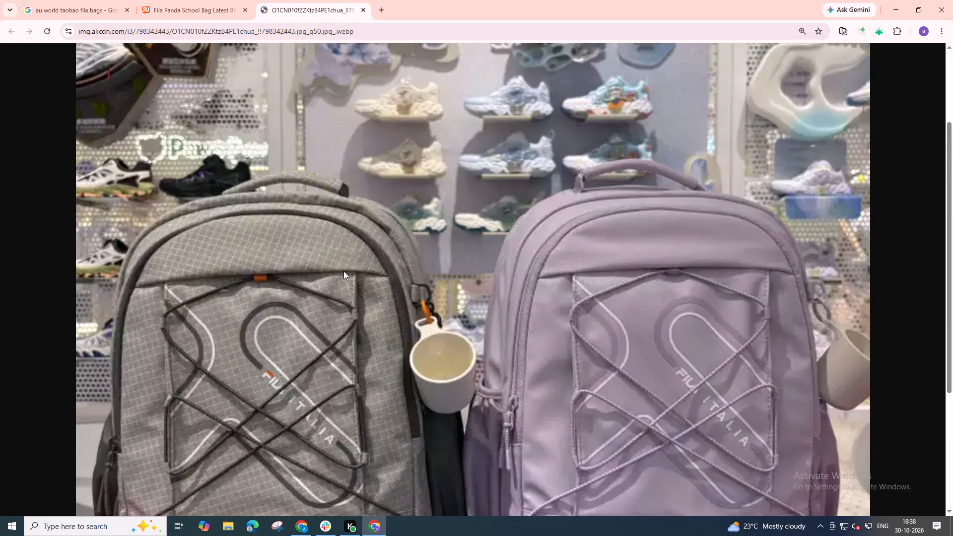
scroll(353, 262, "down", 2)
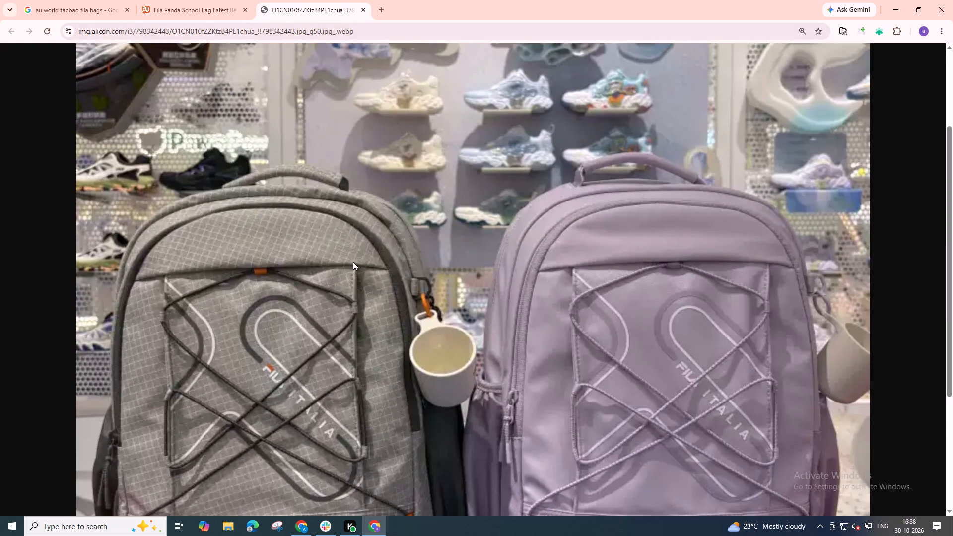
scroll(353, 262, "down", 2)
left_click(363, 9)
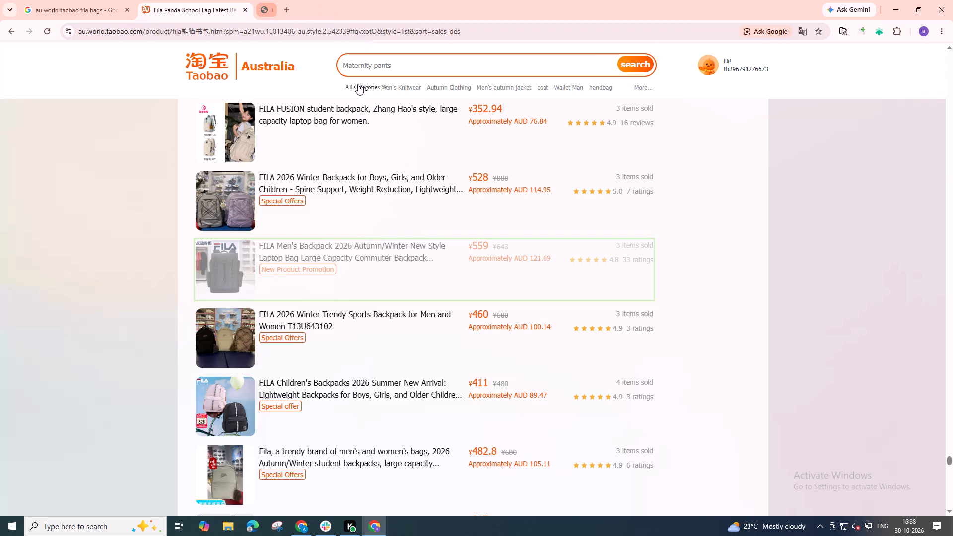
Examine the full-size photo of the ¥460 FILA 2026 Winter Trendy Sports Backpack T13U643102.
scroll(362, 270, "down", 2)
right_click(235, 232)
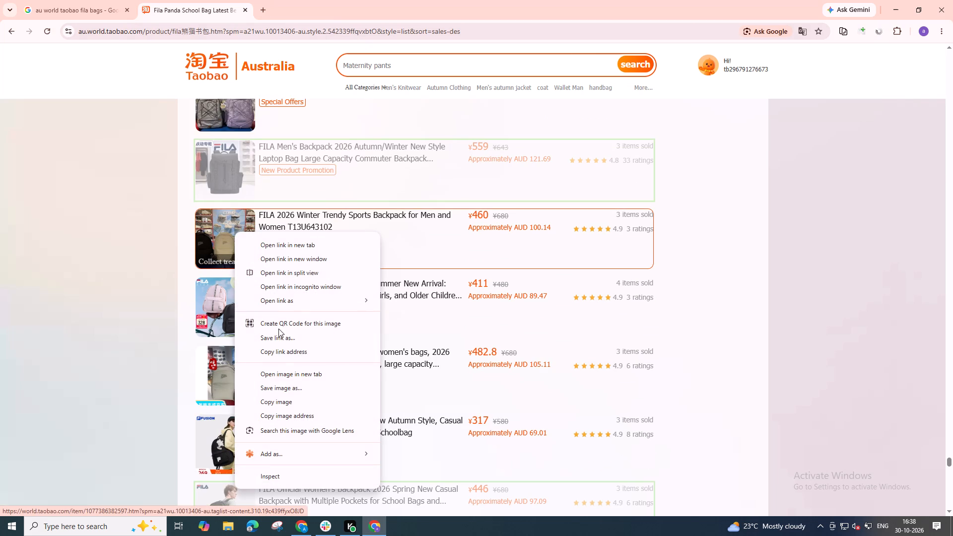
left_click(281, 373)
left_click(367, 0)
left_click(366, 11)
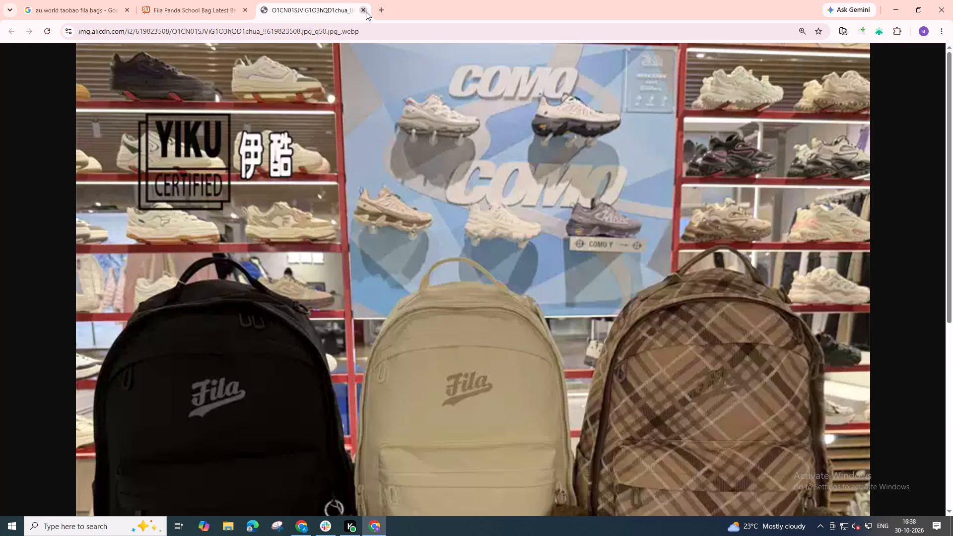
Copy the link of the ¥492 FILA Kids Backpack K67B421115 into cell C27934 of New Work, and return to the listings.
scroll(258, 383, "down", 5)
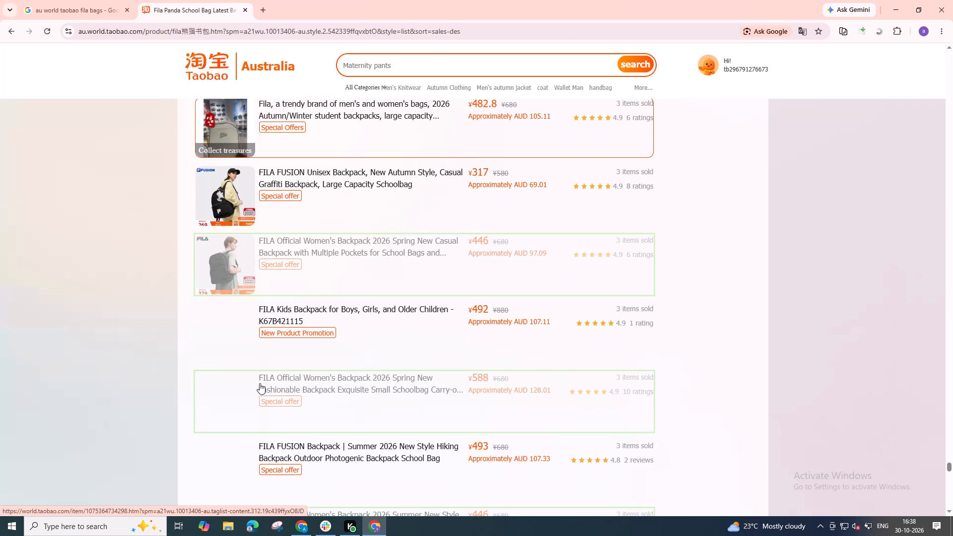
right_click(384, 311)
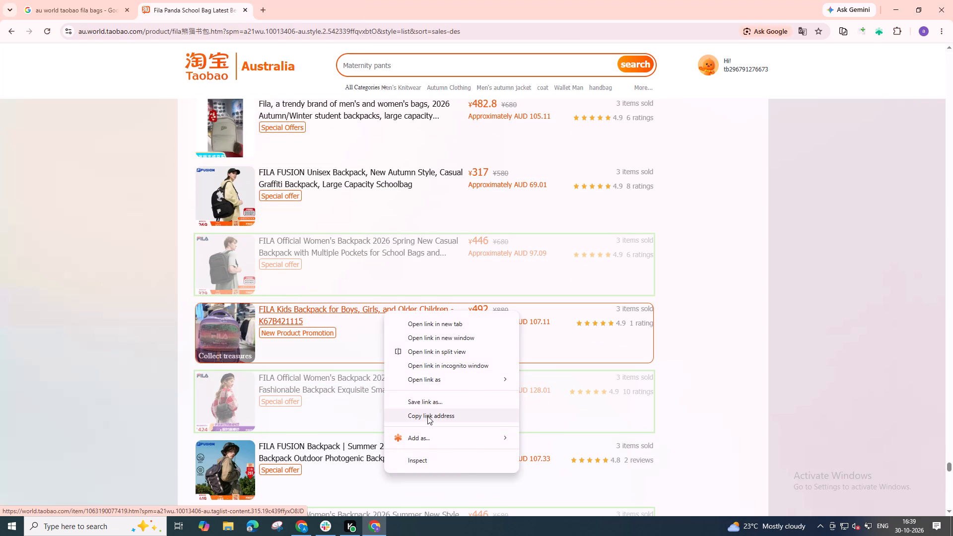
left_click(428, 416)
key("alt+Tab")
left_click(385, 260)
key("ctrl+v")
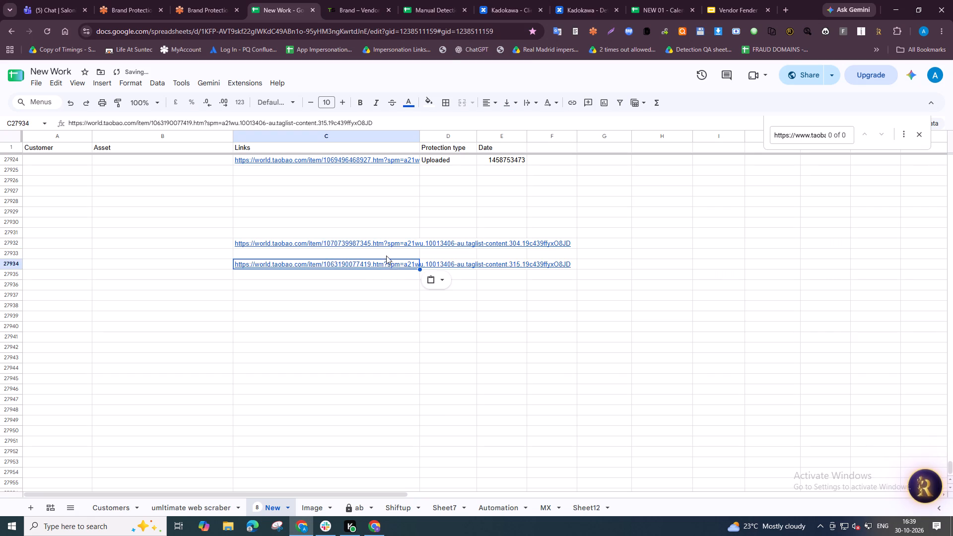
key("alt+Tab")
Copy the link of the ¥387 FILA Kids Backpack K58B251101 into cell C27933, and return to the listings.
scroll(404, 339, "down", 6)
scroll(422, 295, "down", 4)
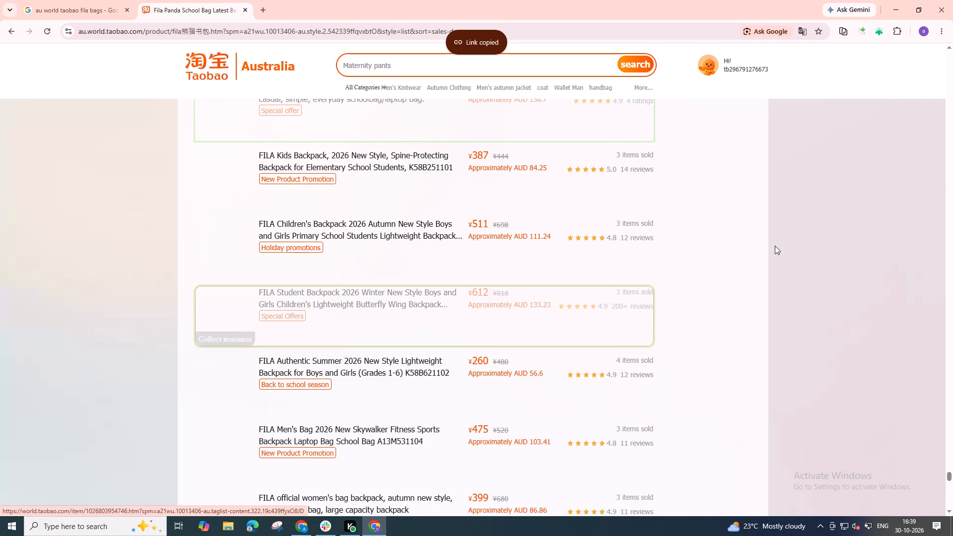
scroll(775, 246, "up", 1)
right_click(398, 212)
left_click(446, 310)
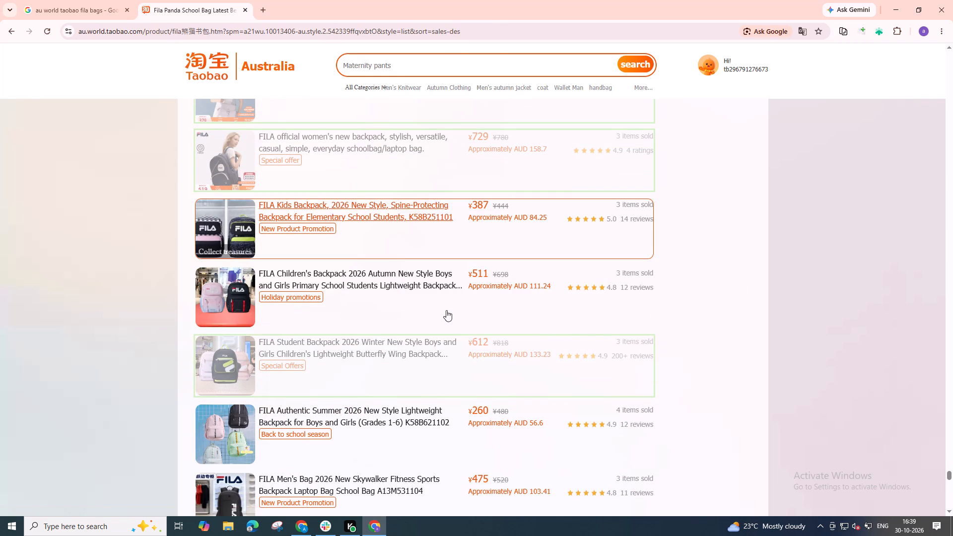
key("alt+Tab")
left_click(403, 254)
key("ctrl+v")
key("alt+Tab")
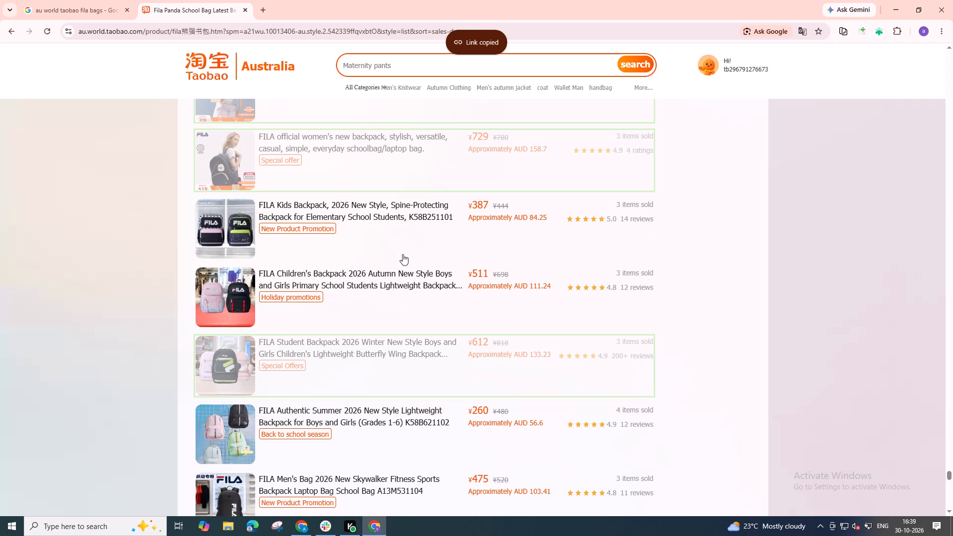
Copy the link of the ¥511 FILA Children's Backpack 2026 Autumn New Style into cell C27936, and return to the listings.
right_click(410, 283)
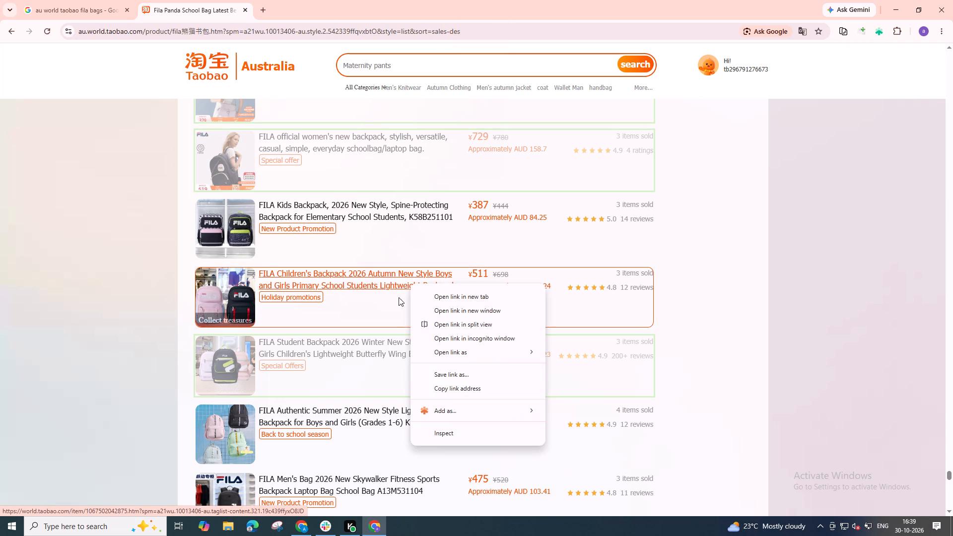
left_click(446, 386)
key("alt+Tab")
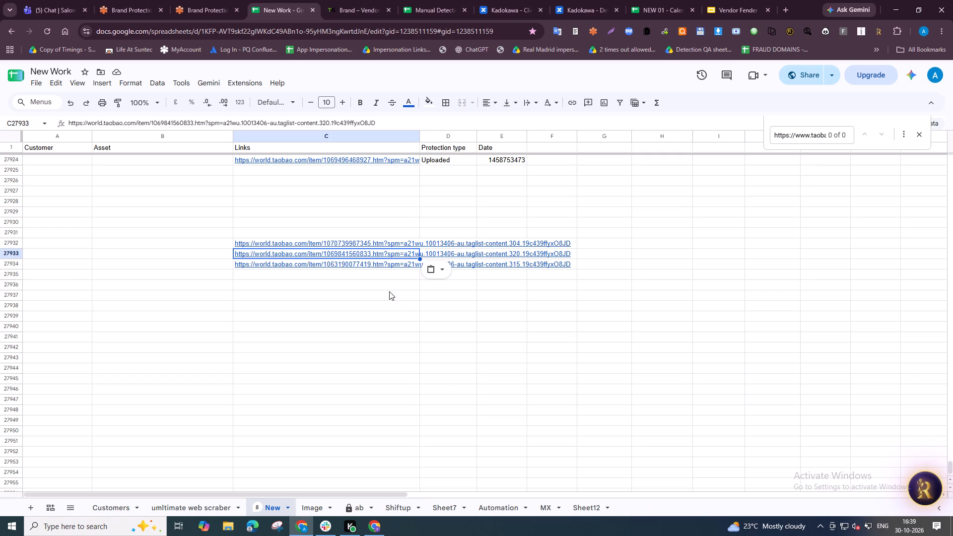
left_click(390, 280)
key("ctrl+v")
key("alt+Tab")
Copy the link of the ¥260 FILA Authentic Summer backpack K58B621102 into cell C27935, and return to the listings.
scroll(450, 276, "down", 4)
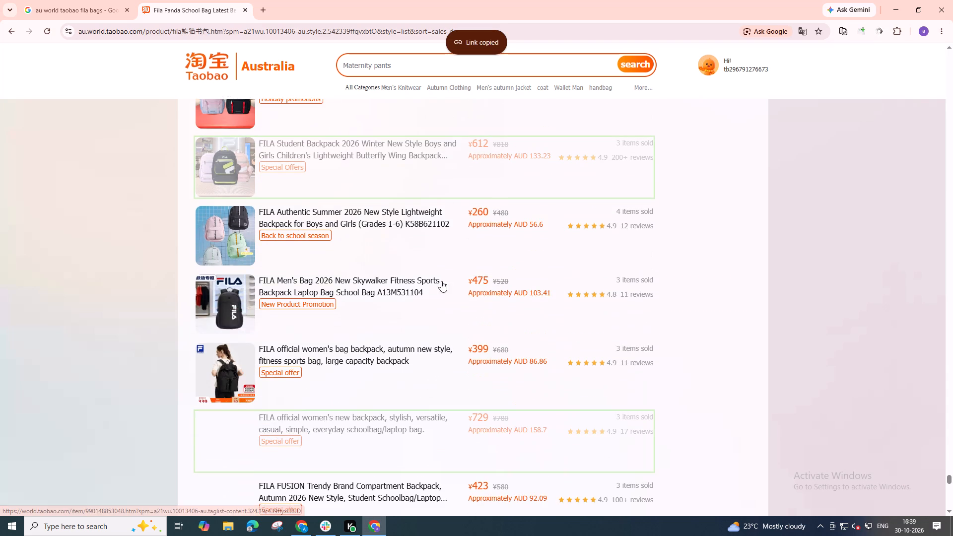
right_click(395, 224)
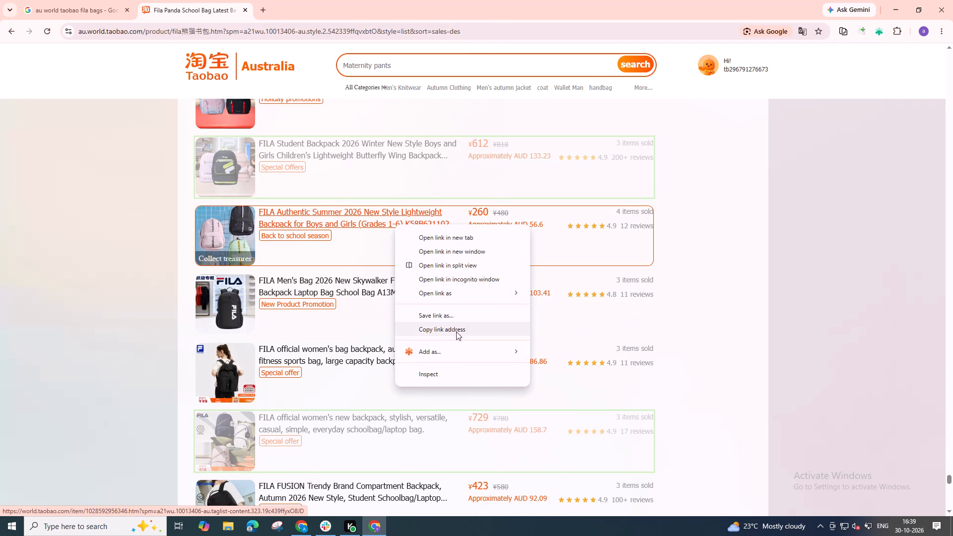
left_click(458, 330)
key("alt+Tab")
left_click(400, 272)
key("ctrl+v")
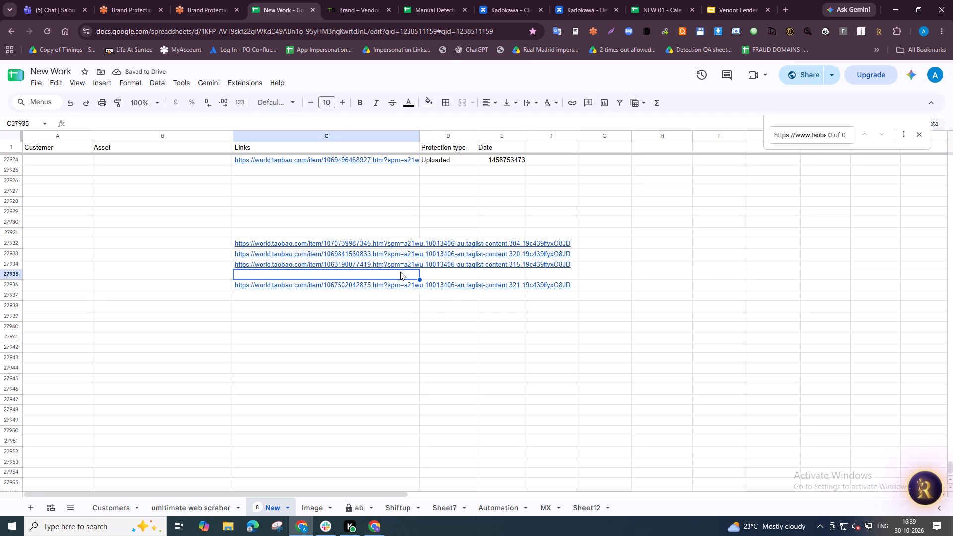
key("alt+Tab")
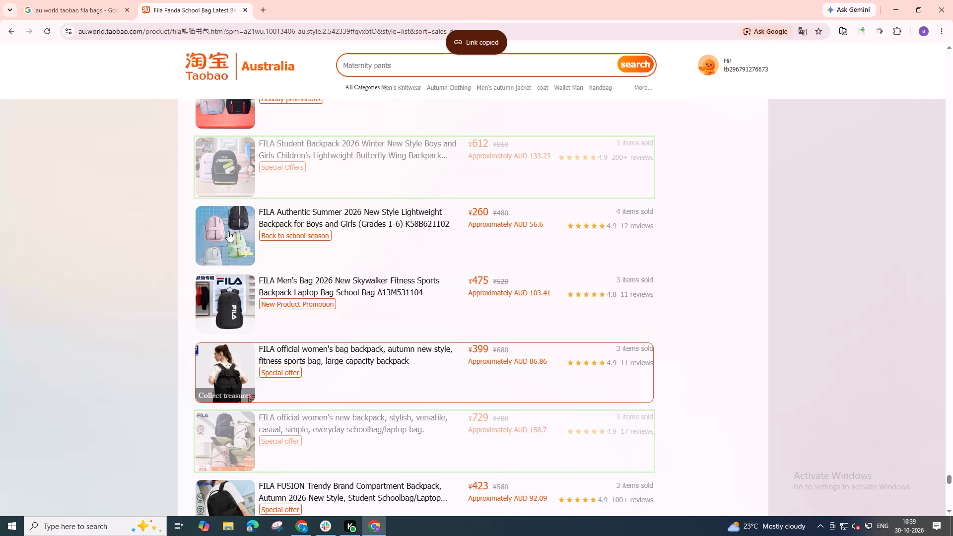
Examine the full-size photo of the ¥260 FILA backpack K58B621102.
right_click(228, 230)
left_click(267, 371)
left_click(333, 0)
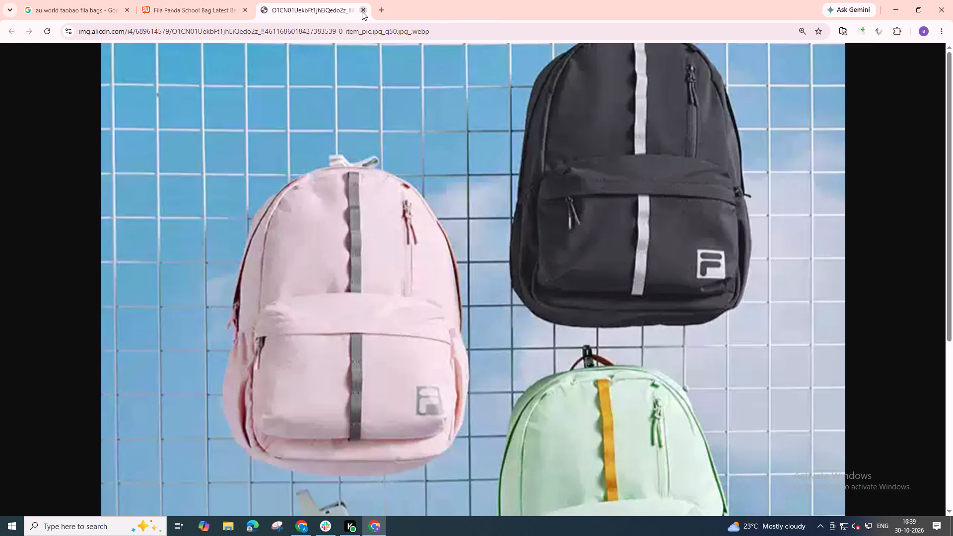
left_click(362, 11)
Copy the link of the ¥475 FILA Men's Bag A13M531104 into cell C27937, and return to the listings.
right_click(381, 286)
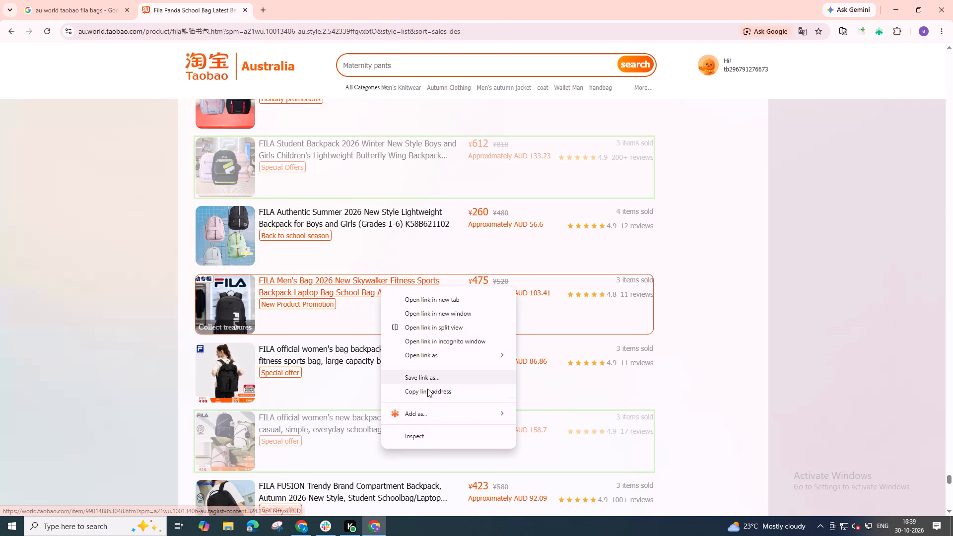
left_click(428, 390)
key("alt+Tab")
left_click(387, 294)
key("ctrl+v")
key("alt+Tab")
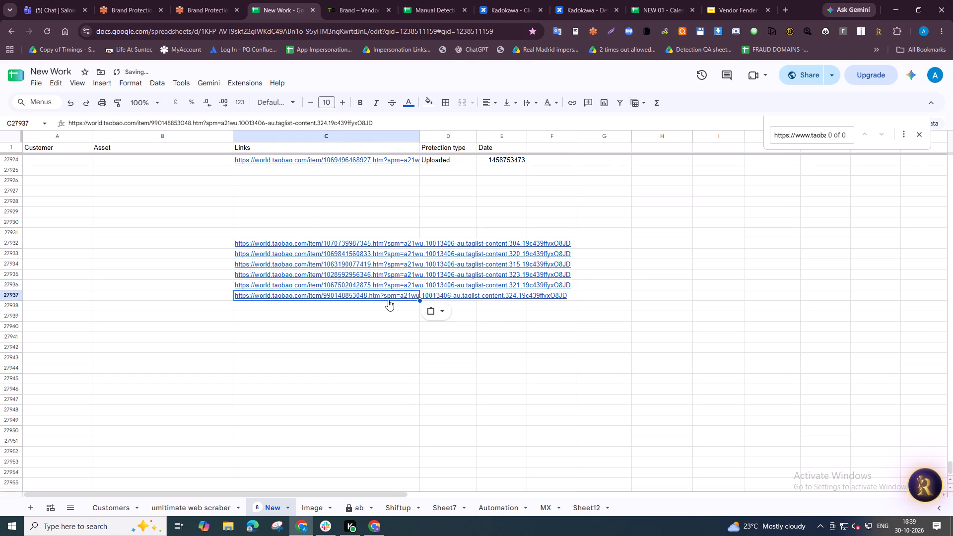
Copy the link of the ¥564 FILA 2026 Autumn women's large-capacity backpack into cell C27940, and return to the listings.
scroll(390, 303, "down", 5)
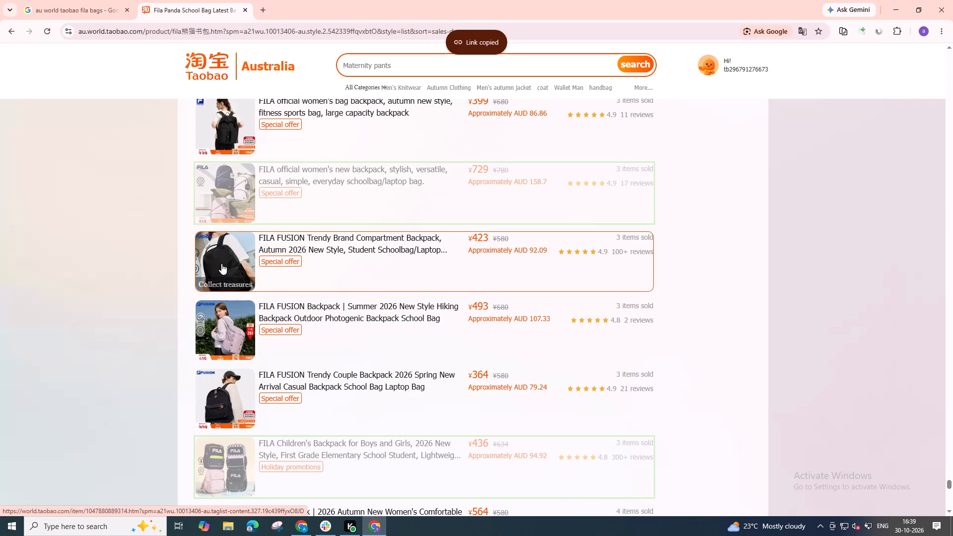
scroll(418, 287, "down", 6)
right_click(397, 226)
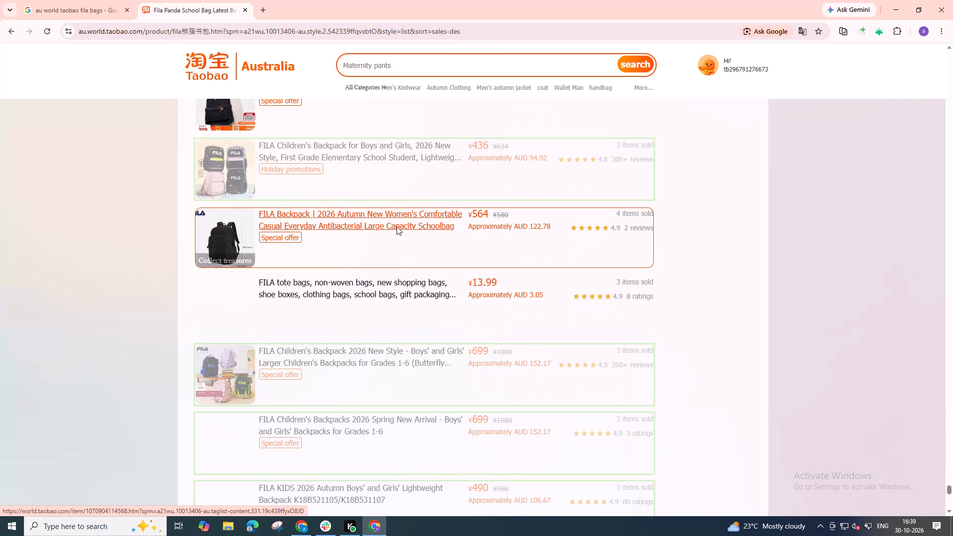
left_click(457, 324)
key("alt+Tab")
left_click(401, 323)
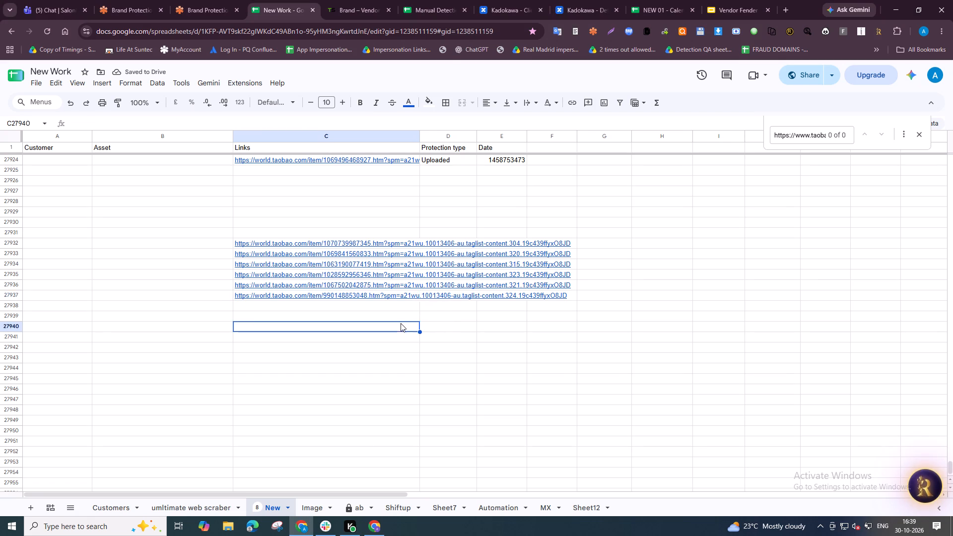
key("ctrl+v")
key("alt+Tab")
Check the full-size photo of the ¥406 FILA Women's Trendy Bag T13W643101 and copy its link into cell C27938.
scroll(690, 254, "down", 3)
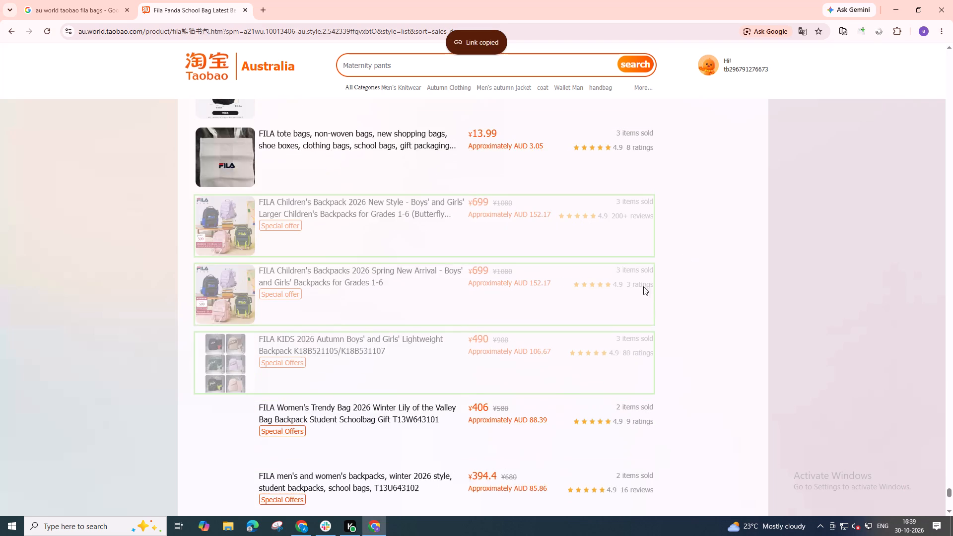
scroll(610, 306, "down", 4)
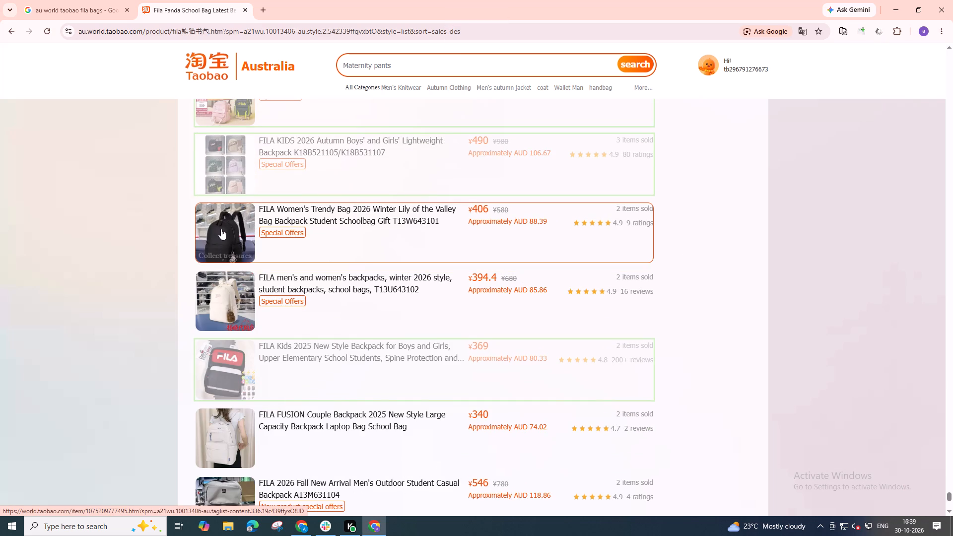
right_click(221, 229)
left_click(254, 374)
left_click(295, 0)
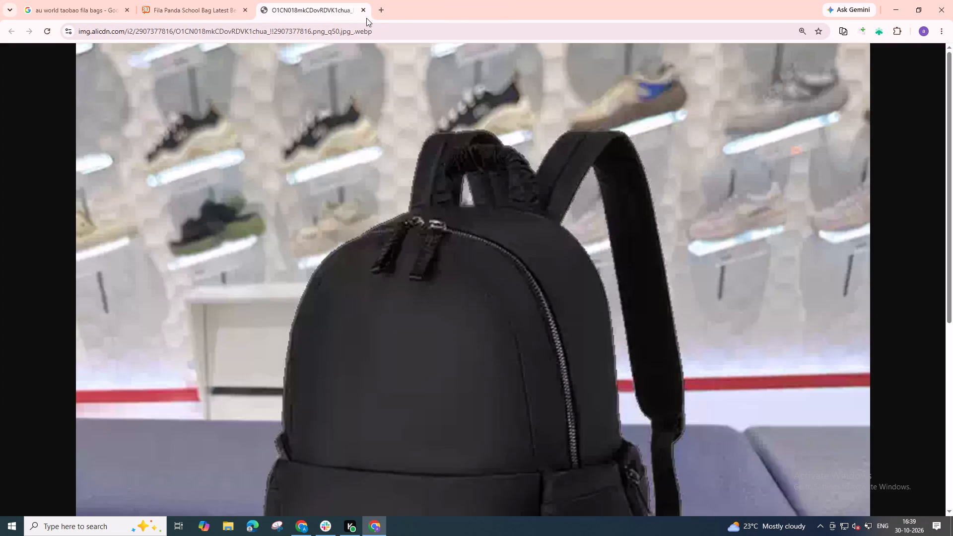
scroll(385, 142, "down", 6)
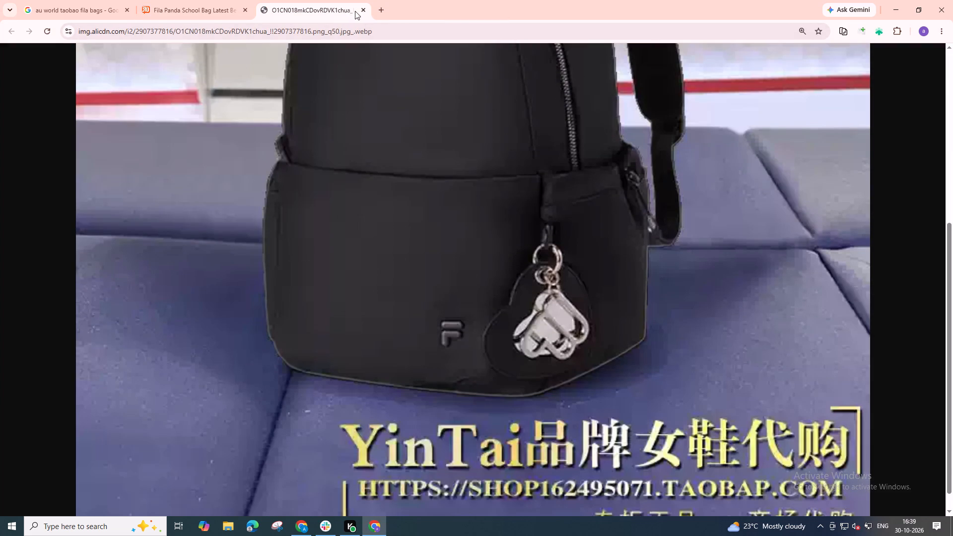
left_click(362, 9)
right_click(417, 215)
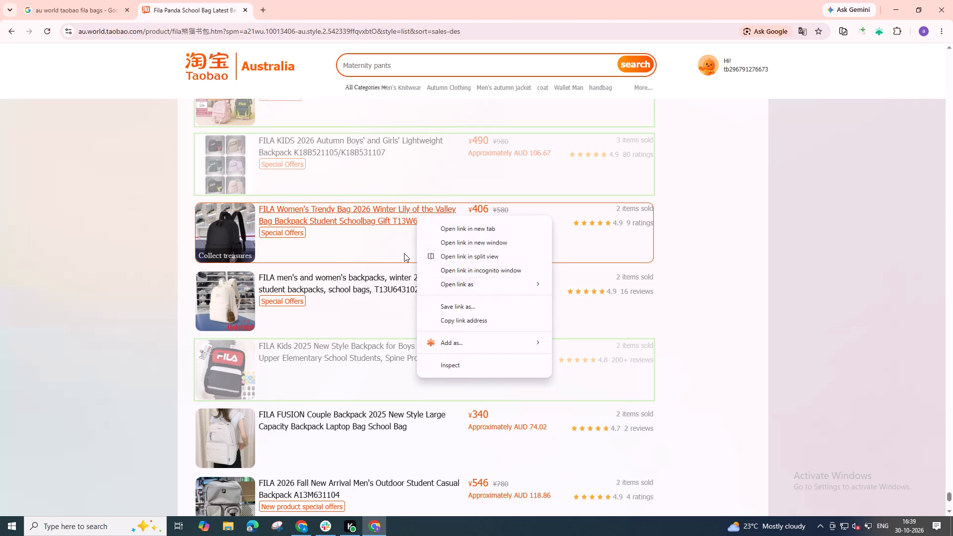
left_click(479, 319)
key("alt+Tab")
left_click(406, 310)
key("ctrl+v")
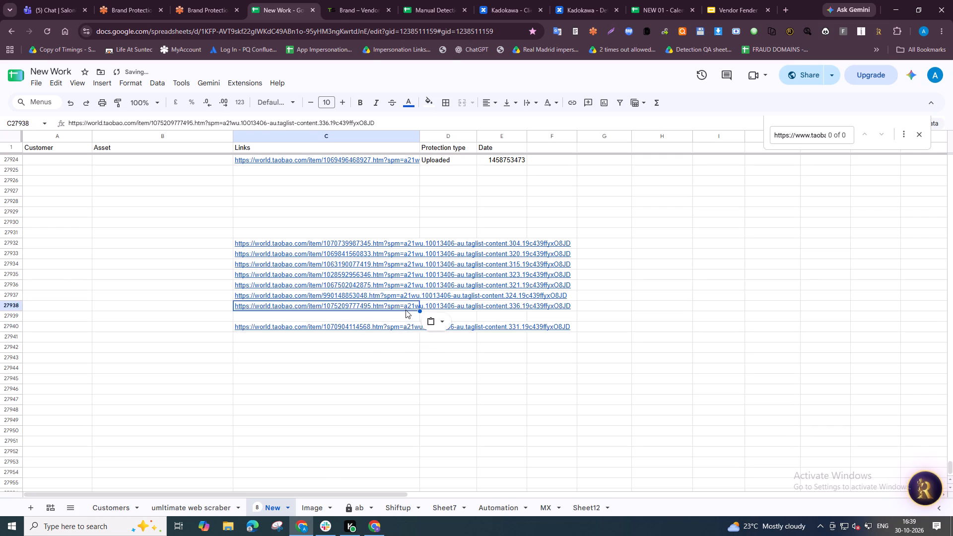
key("alt+Tab")
Examine the full-size photo of the ¥394.4 FILA men's and women's backpack T13U643102.
right_click(211, 301)
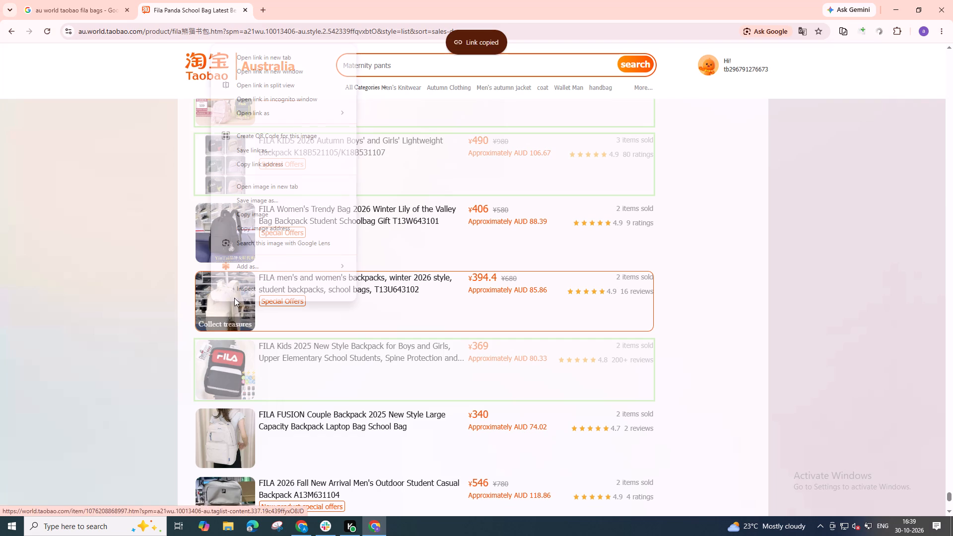
left_click(258, 184)
left_click(281, 0)
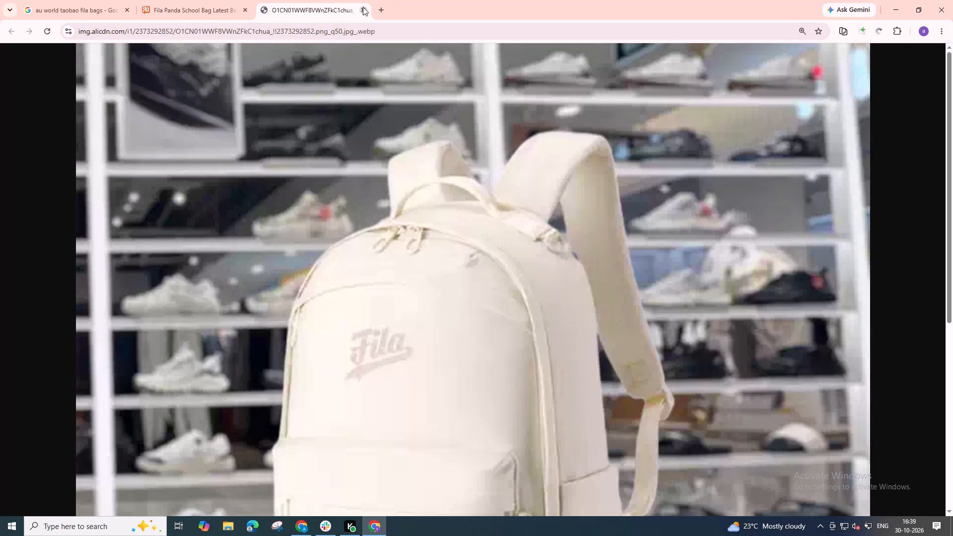
left_click(363, 7)
scroll(389, 312, "down", 5)
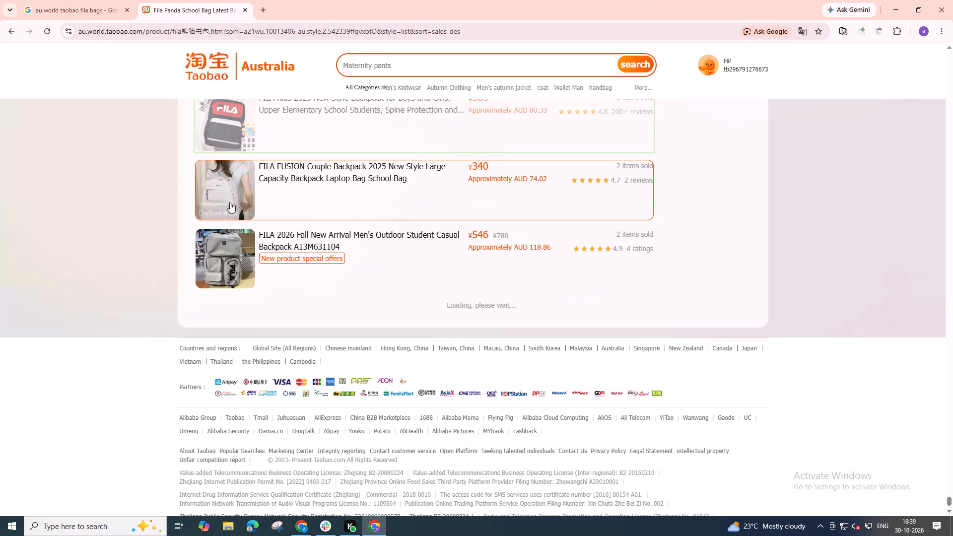
Examine the full-size photo of the ¥340 FILA FUSION Couple Backpack 2025.
right_click(230, 194)
left_click(284, 331)
left_click(271, 0)
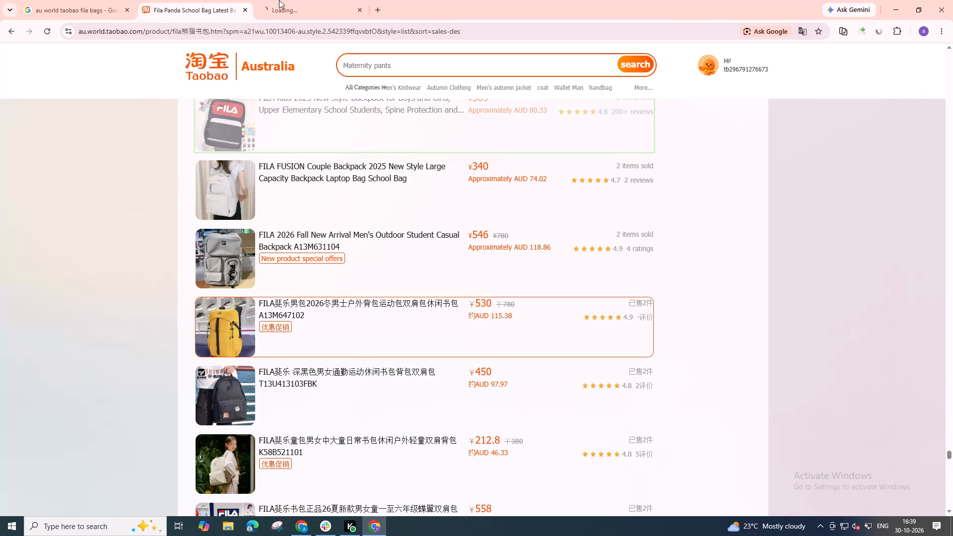
scroll(384, 205, "down", 6)
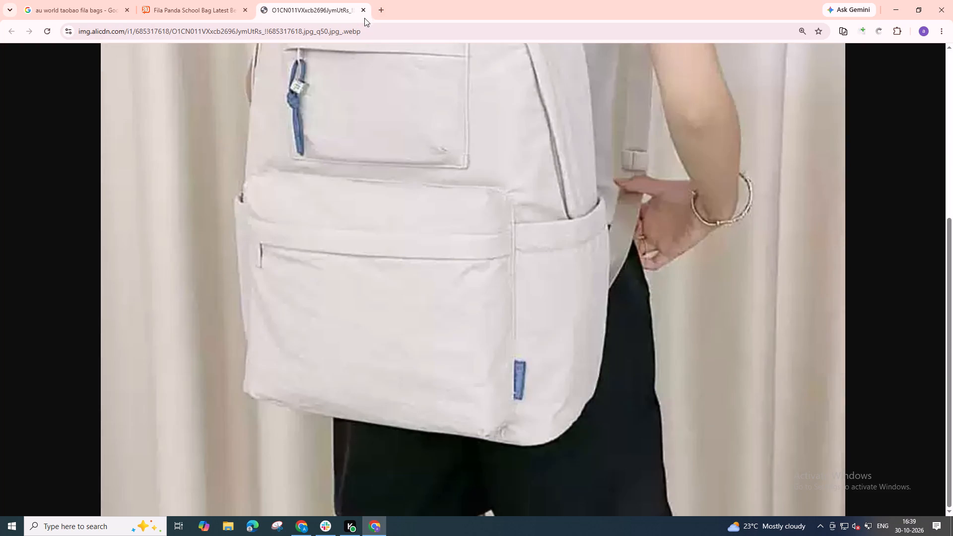
left_click(364, 10)
Examine the full-size photo of the ¥530 FILA Men's Bag 2026 Winter Outdoor Backpack A13M647102 down to its lower part.
scroll(485, 332, "down", 3)
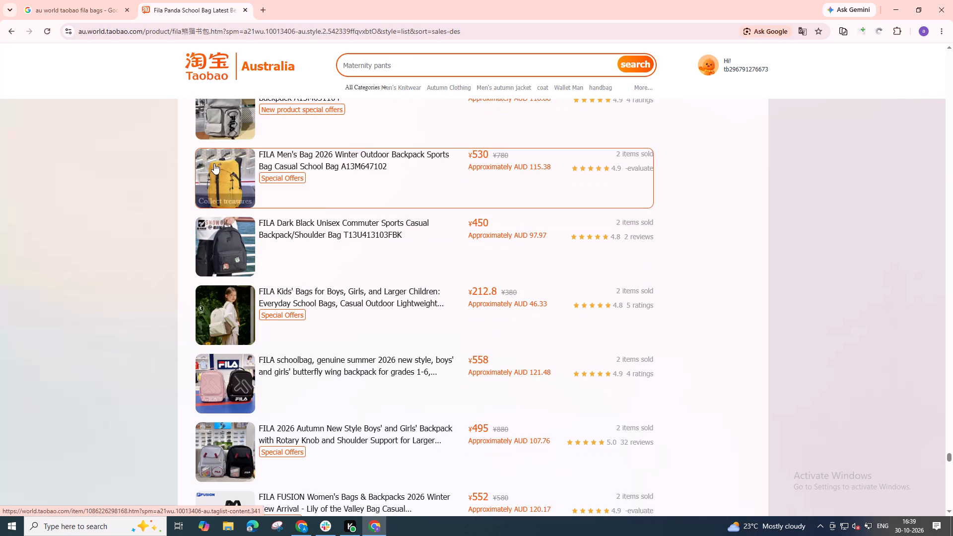
right_click(223, 173)
left_click(269, 318)
left_click(285, 0)
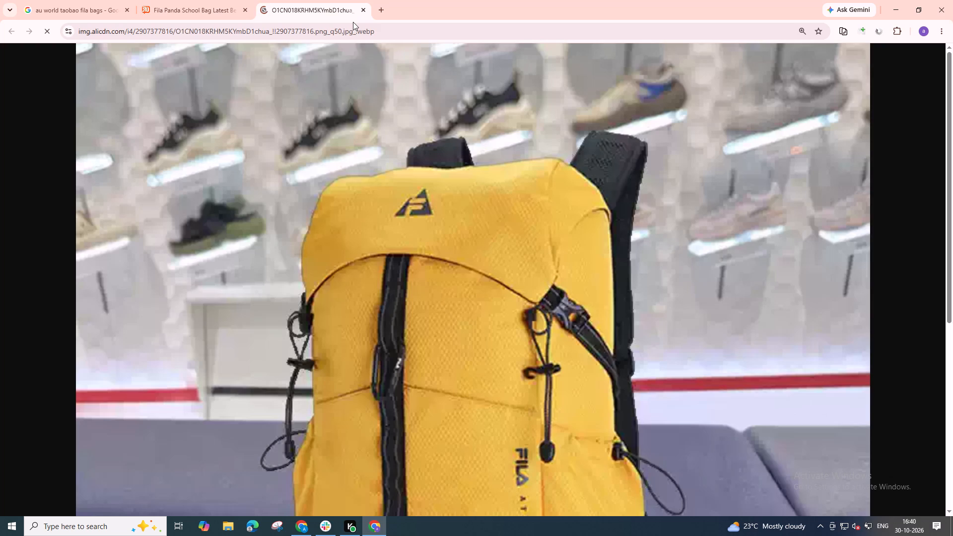
left_click(364, 9)
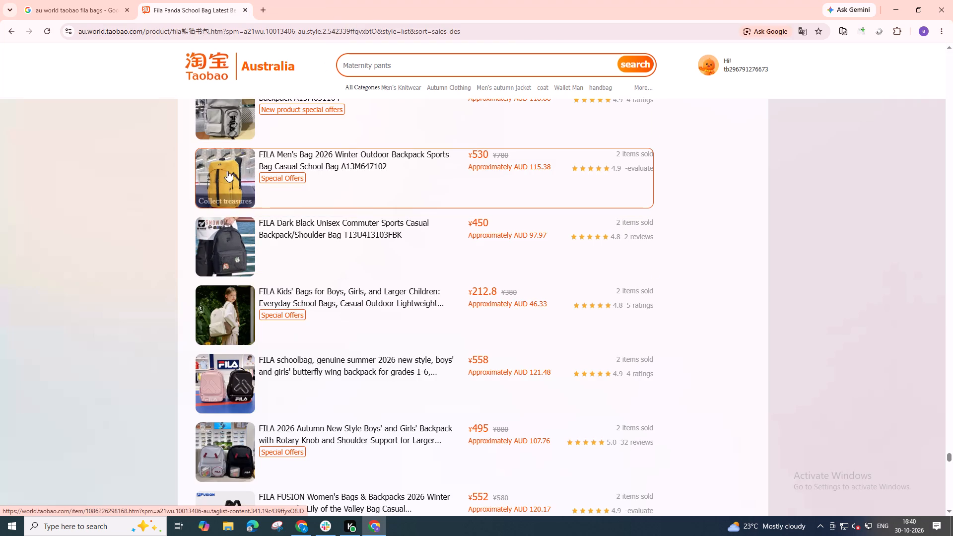
right_click(227, 171)
left_click(261, 312)
left_click(293, 0)
scroll(400, 228, "down", 7)
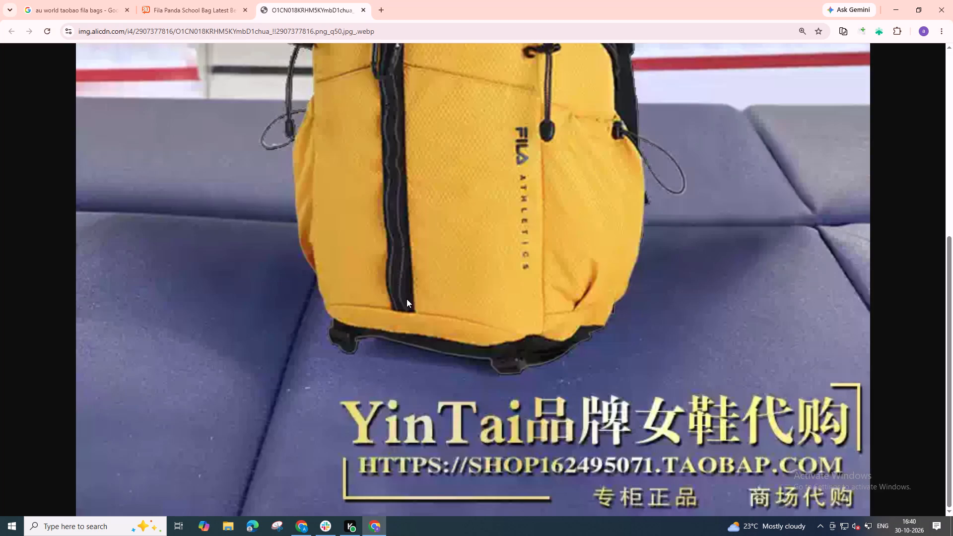
left_click(361, 9)
Copy the link of the ¥530 FILA Men's Bag A13M647102 into cell C27939, and return to the listings.
right_click(386, 166)
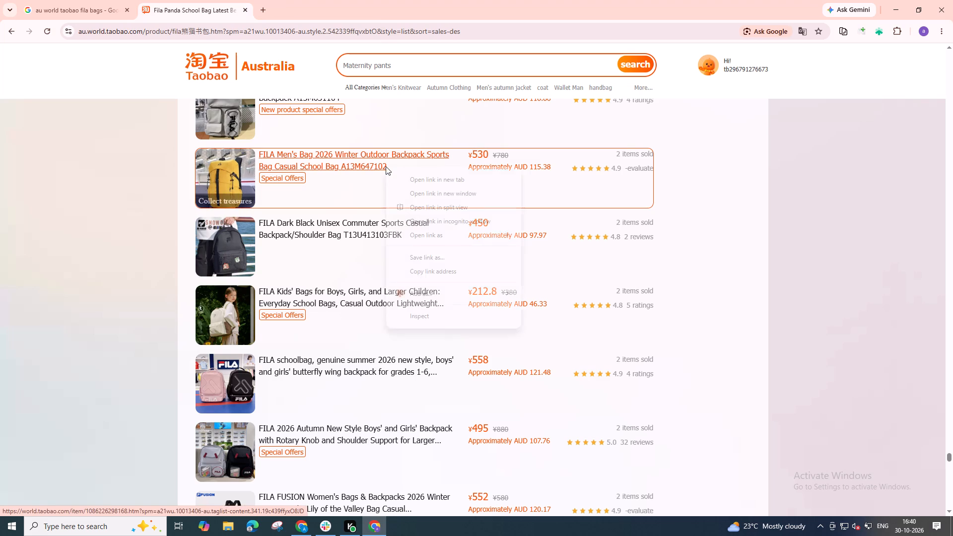
left_click(426, 270)
key("alt+Tab")
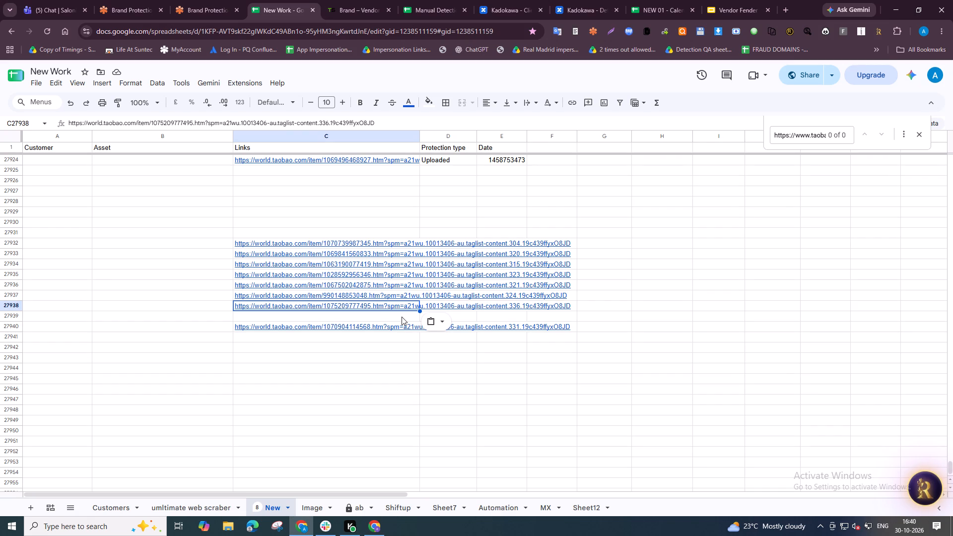
left_click(402, 317)
key("ctrl+v")
left_click(394, 348)
key("alt+Tab")
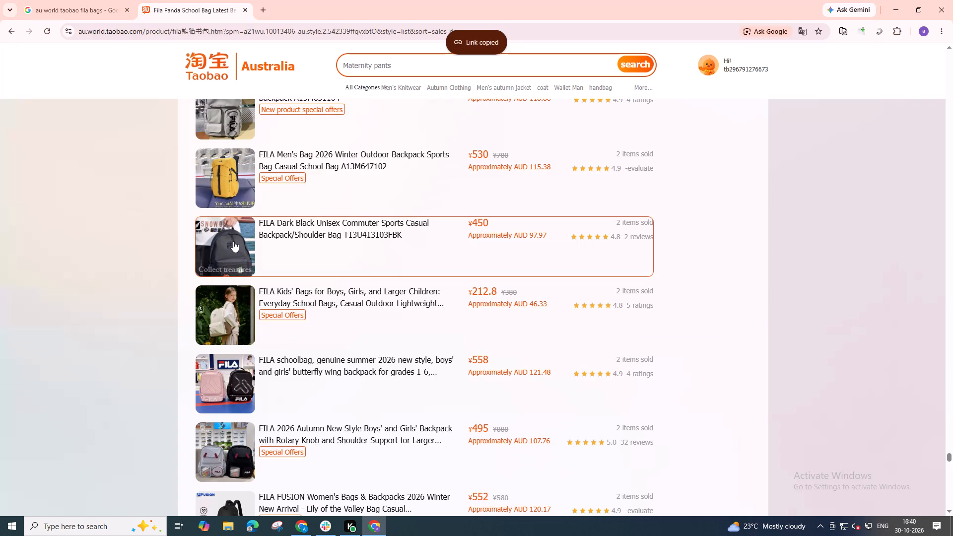
Copy the link of the ¥450 FILA Dark Black Unisex Commuter backpack T13U413103FBK into cell C27943, and return to the listings.
right_click(346, 230)
left_click(398, 334)
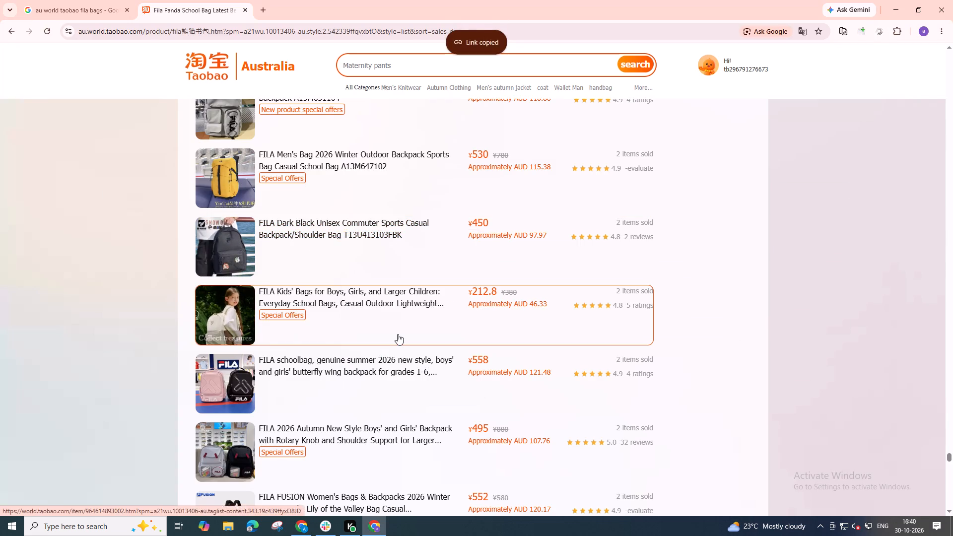
key("alt+Tab")
left_click(395, 358)
key("ctrl+v")
key("alt+Tab")
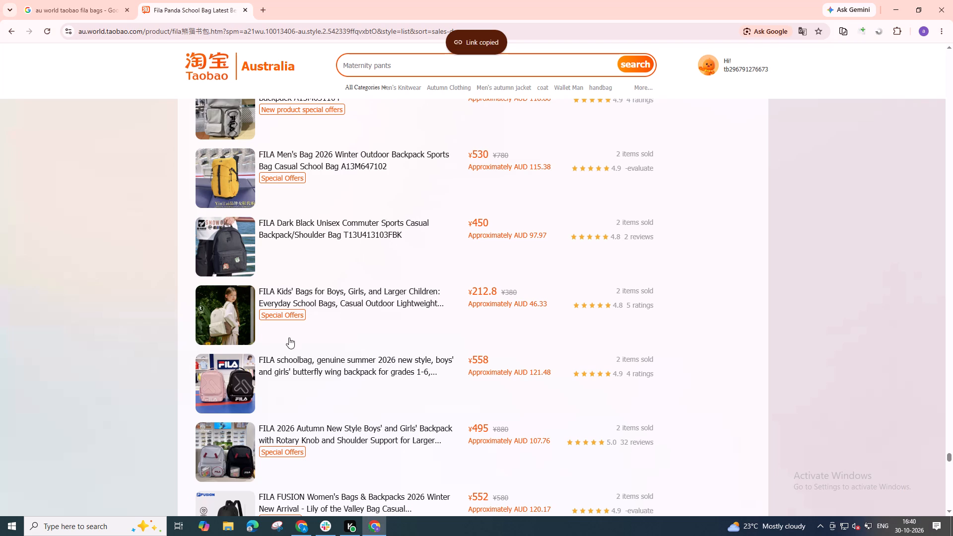
Check the full-size photo of the ¥212.8 FILA Kids' lightweight school bag and copy its link into cell C27942.
right_click(223, 320)
left_click(280, 209)
left_click(285, 0)
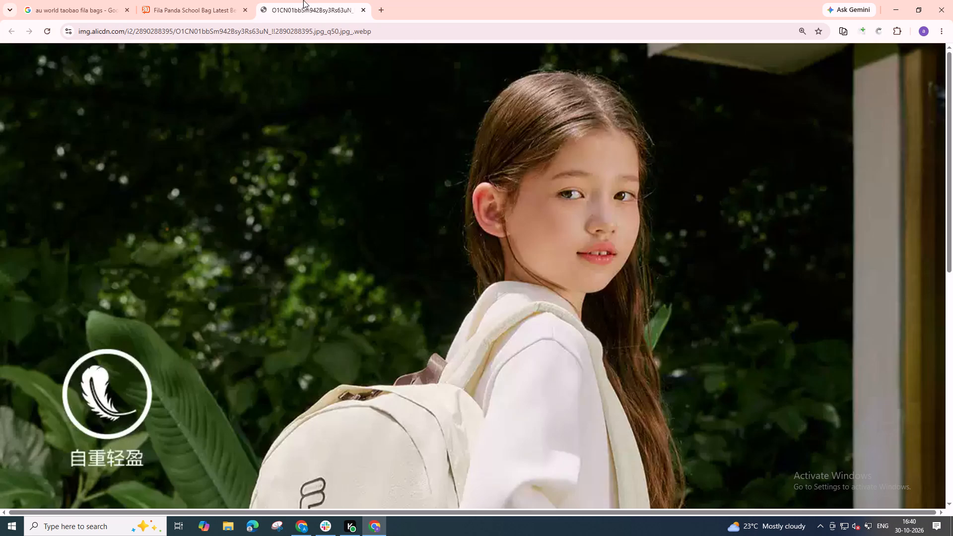
scroll(401, 263, "down", 6)
left_click(363, 9)
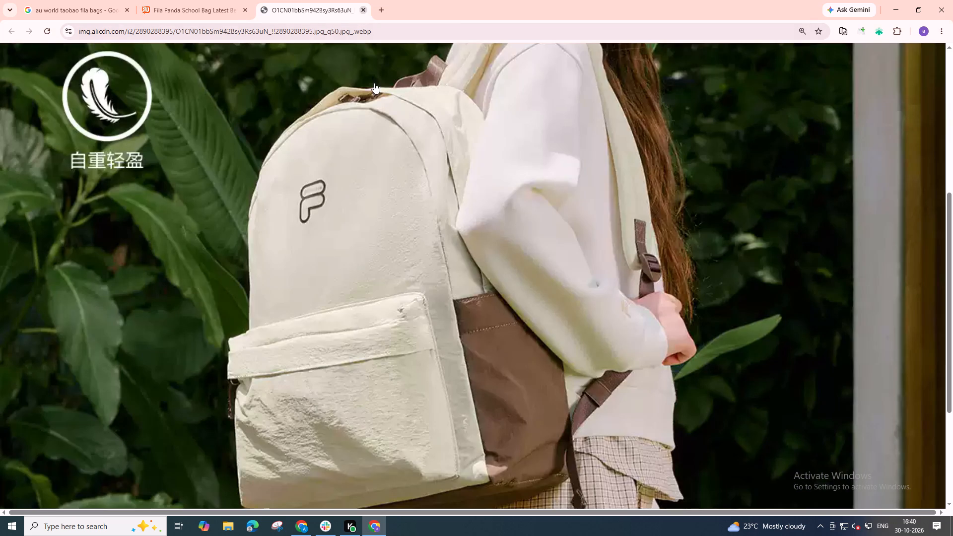
right_click(397, 302)
left_click(455, 408)
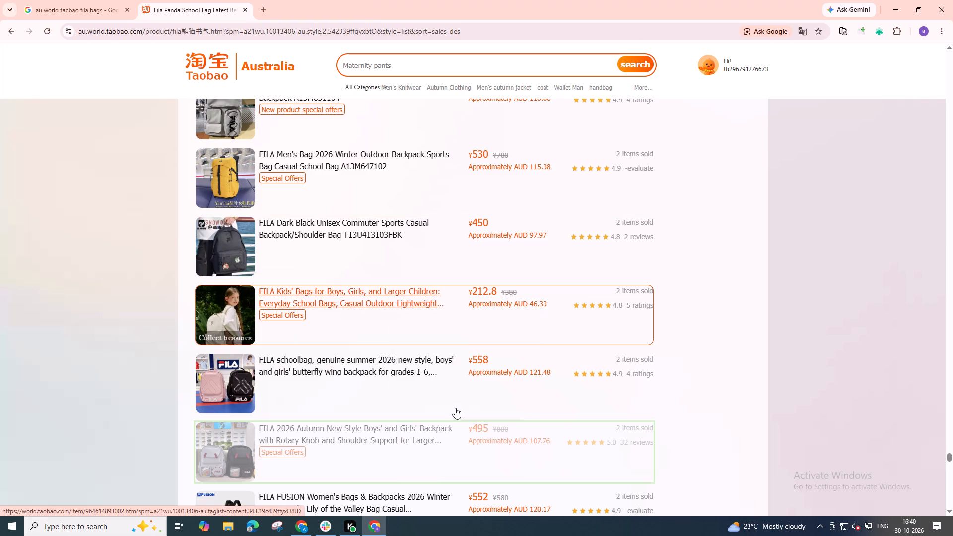
key("alt+Tab")
left_click(394, 344)
key("ctrl+v")
key("alt+Tab")
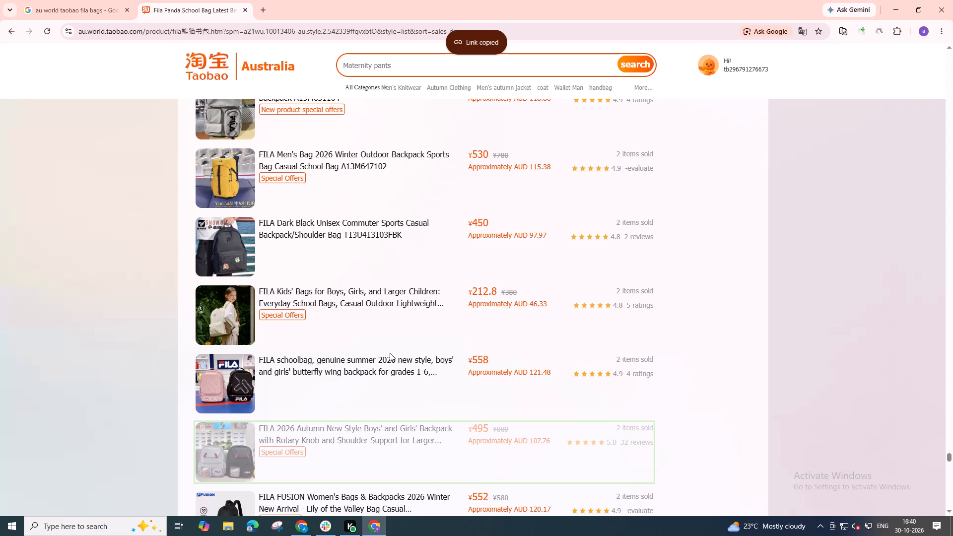
Copy the link of the ¥558 FILA summer 2026 butterfly wing schoolbag into cell C27941, and return to the listings.
right_click(368, 367)
left_click(435, 309)
key("alt+Tab")
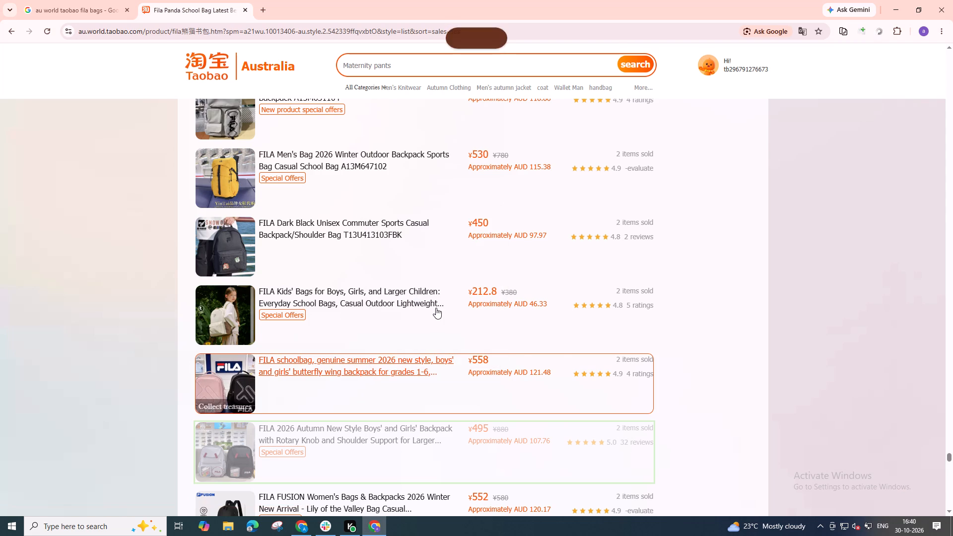
left_click(409, 337)
key("ctrl+v")
key("alt+Tab")
Copy the link of the ¥505 FILA Children's Backpacks 2026 Summer New Arrival into cell C27945, and return to the listings.
scroll(401, 337, "down", 5)
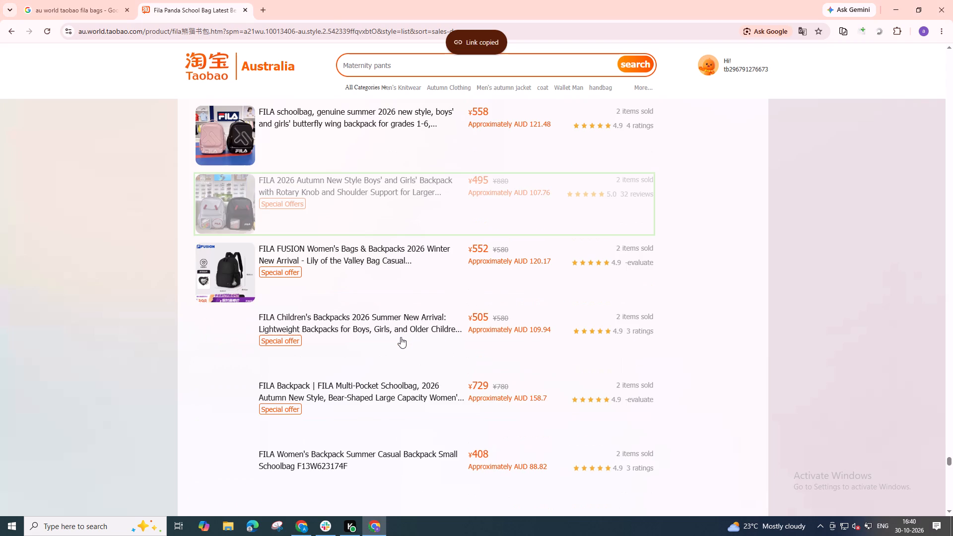
right_click(386, 320)
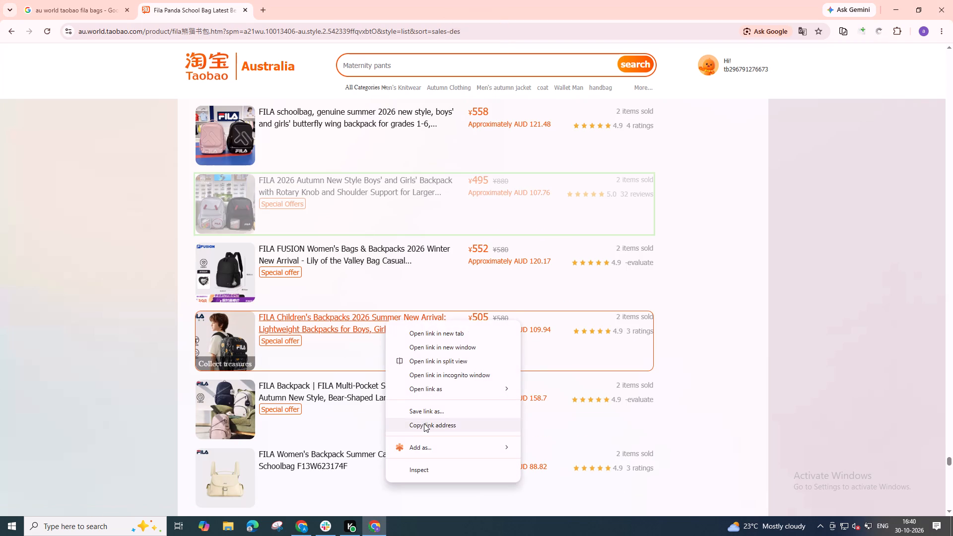
left_click(424, 423)
key("alt+Tab")
left_click(386, 378)
key("ctrl+v")
key("alt+Tab")
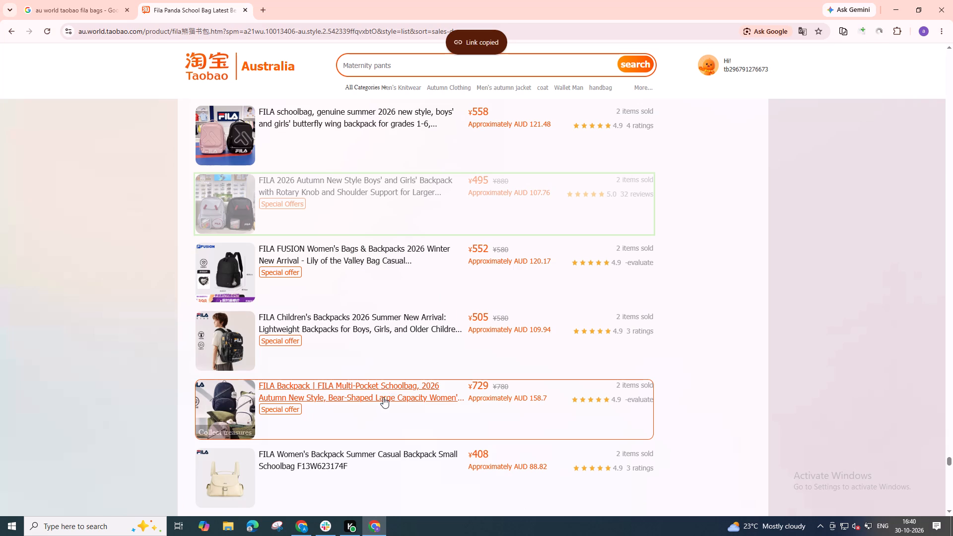
Copy the link of the ¥729 FILA Multi-Pocket Schoolbag into cell C27944, and return to the listings.
right_click(389, 390)
left_click(458, 325)
key("alt+Tab")
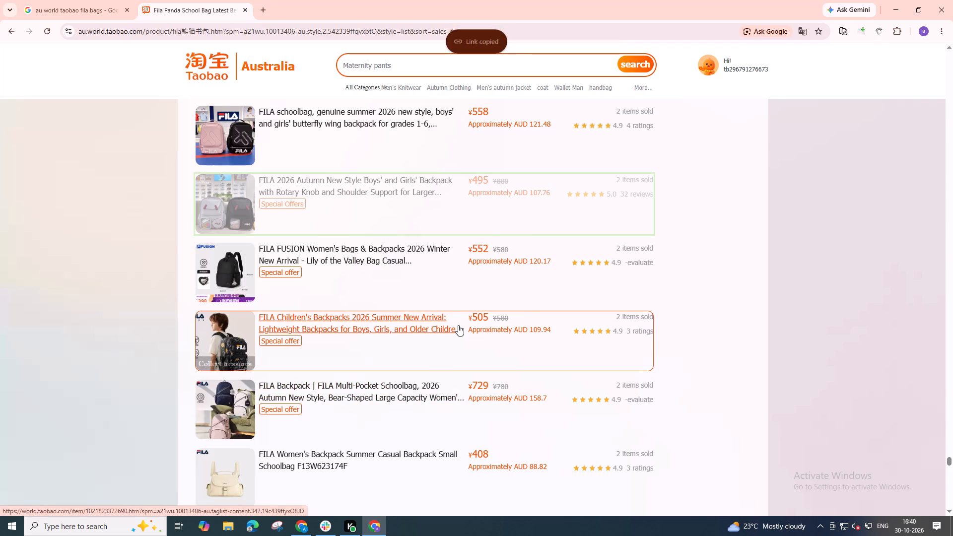
left_click(392, 364)
key("ctrl+v")
key("alt+Tab")
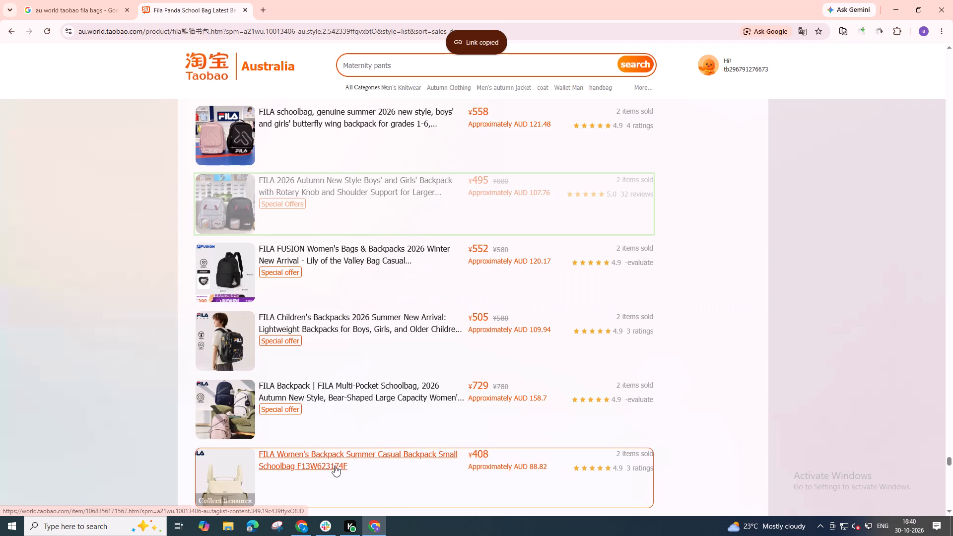
Copy the link of the ¥408 FILA Women's small schoolbag F13W623174F into cell C27931, and return to the listings.
right_click(328, 463)
left_click(389, 402)
key("alt+Tab")
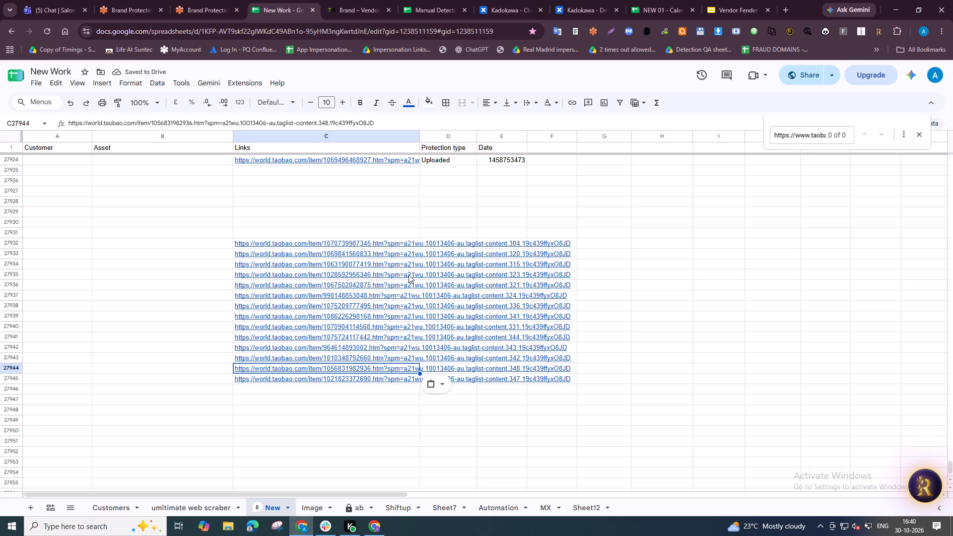
left_click(402, 232)
key("ctrl+v")
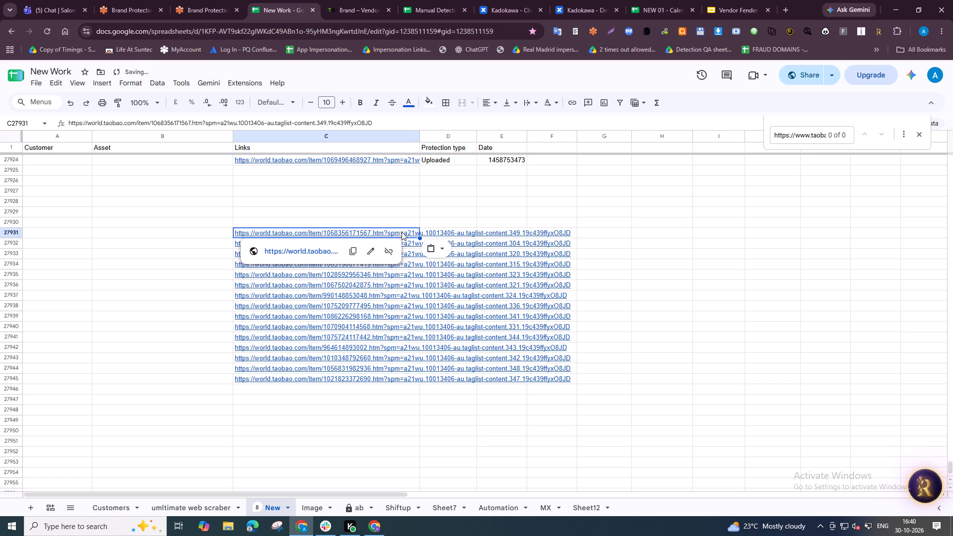
key("alt+Tab")
Examine the full-size photo of the ¥615 FILA Kids Backpack 2026 Autumn with spine protection.
scroll(414, 319, "down", 4)
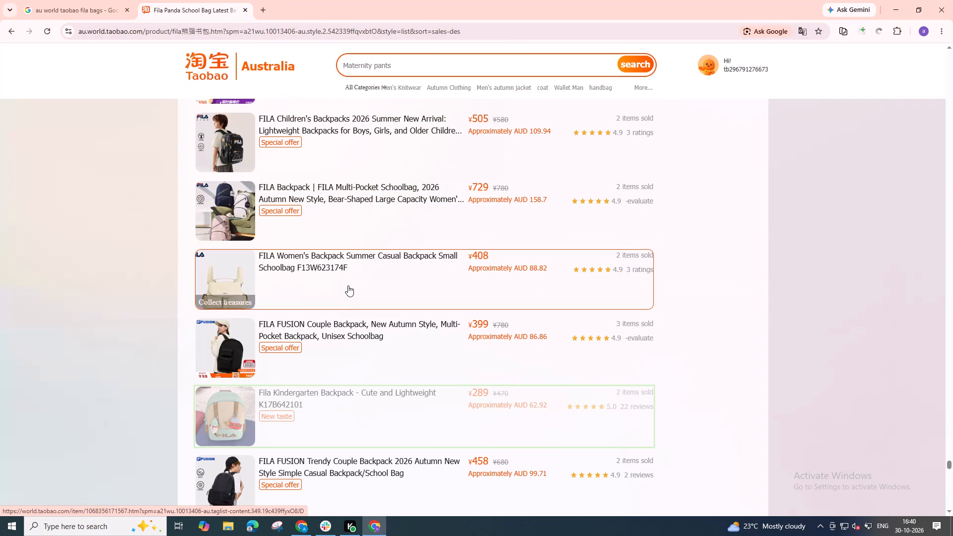
scroll(347, 286, "down", 6)
scroll(486, 291, "down", 1)
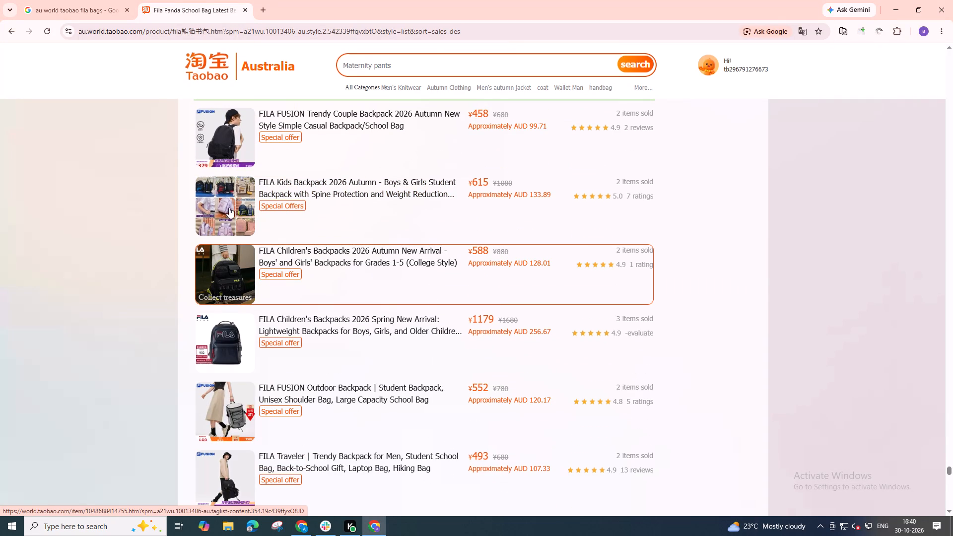
right_click(224, 200)
left_click(273, 335)
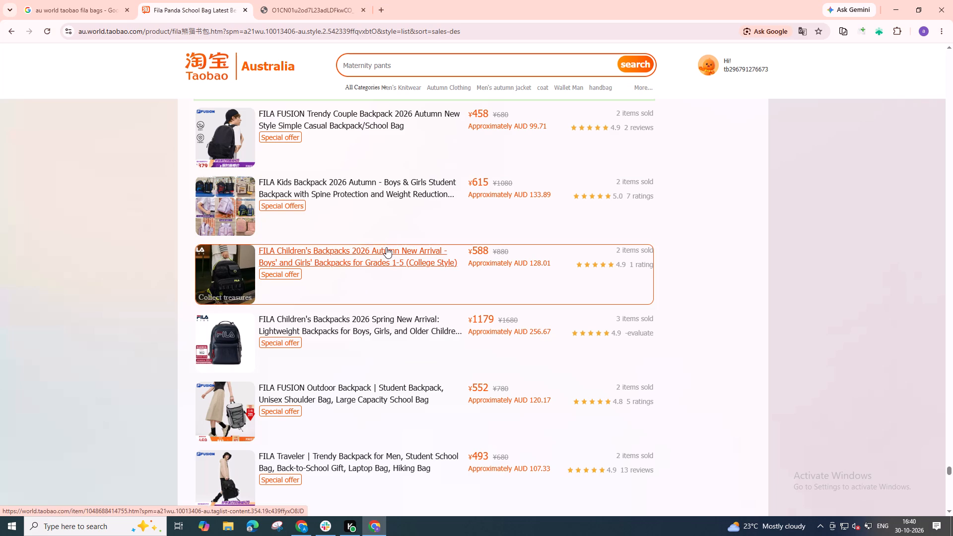
left_click(323, 0)
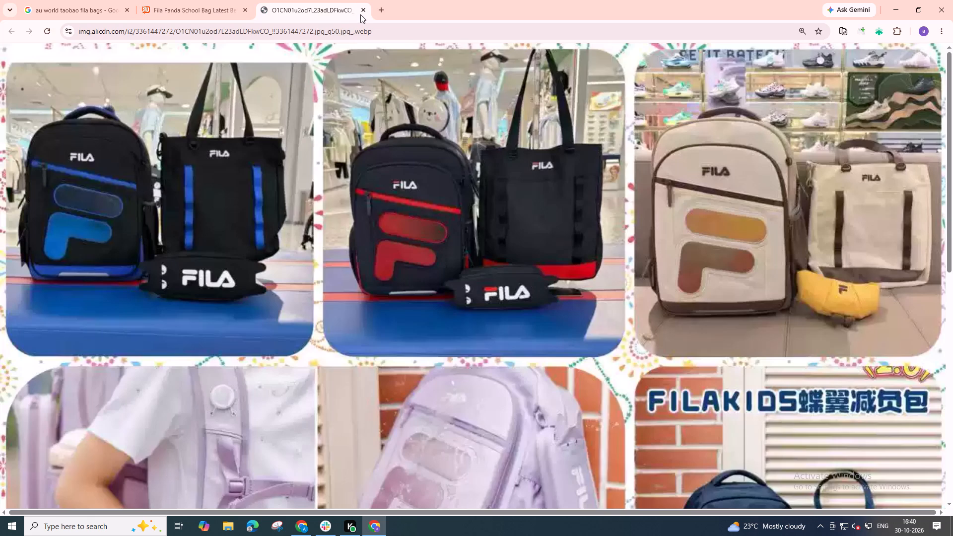
left_click(360, 10)
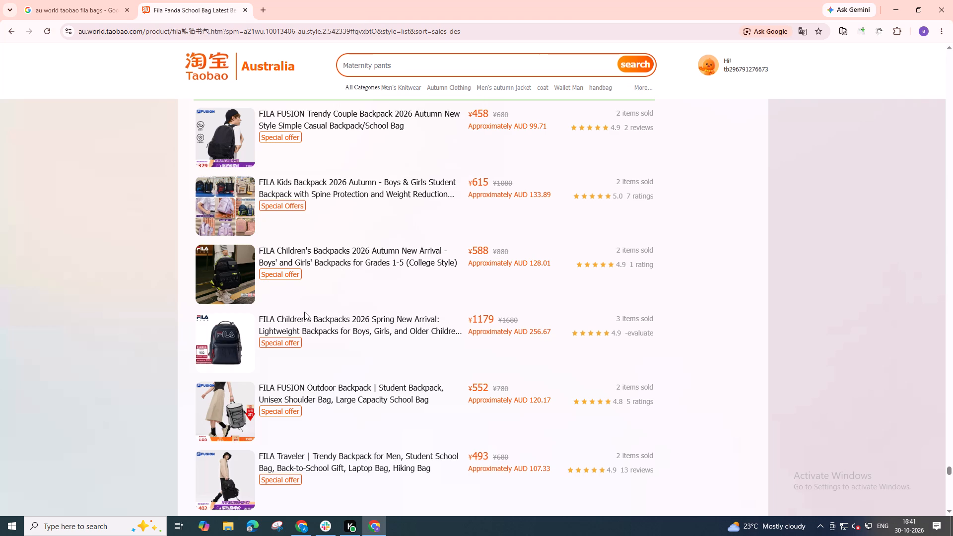
Copy the link of the ¥588 FILA Children's Backpacks for Grades 1-5 (College Style) into cell C27946, and return to the listings.
right_click(405, 261)
left_click(430, 363)
key("alt+Tab")
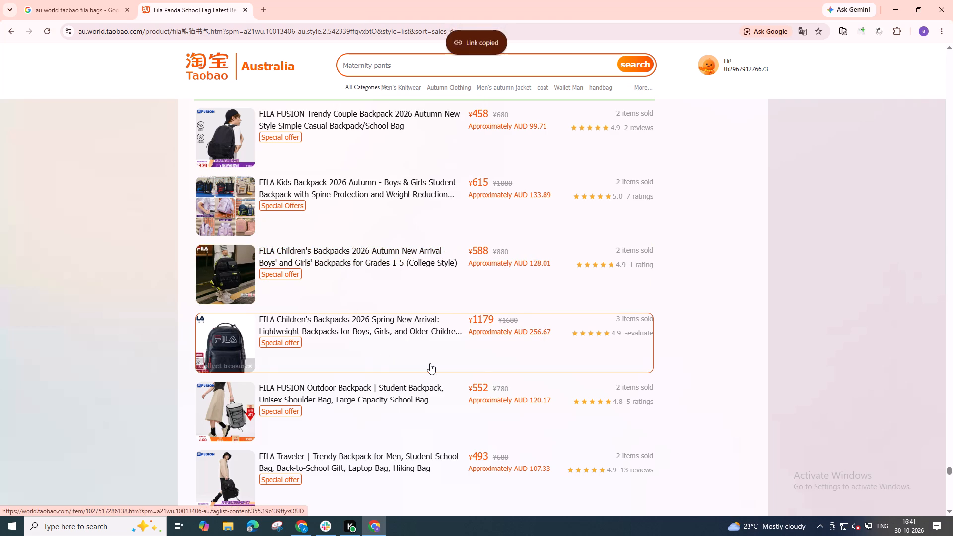
left_click(403, 386)
key("ctrl+v")
key("alt+Tab")
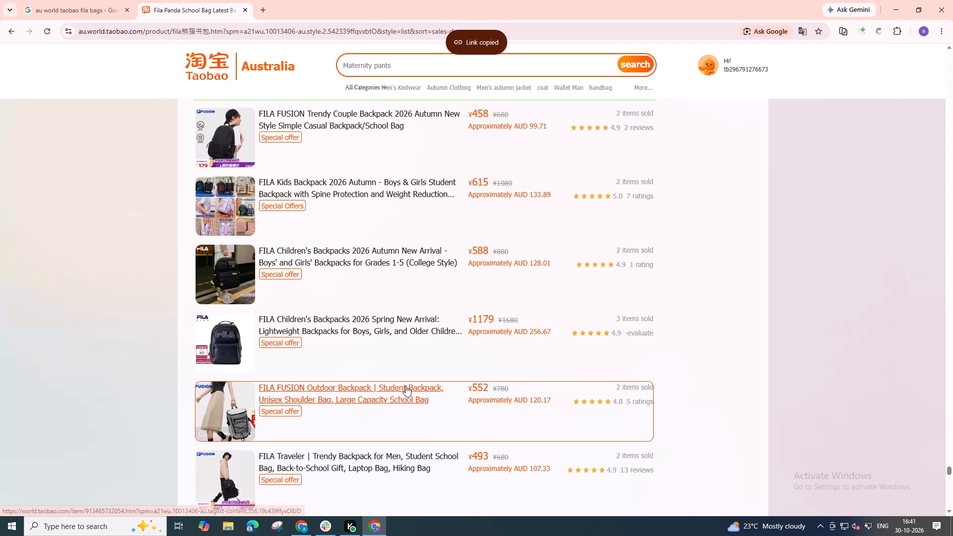
Copy the link of the ¥1179 FILA Children's Backpacks 2026 Spring New Arrival into cell C27948, and return to the listings.
right_click(419, 331)
left_click(488, 433)
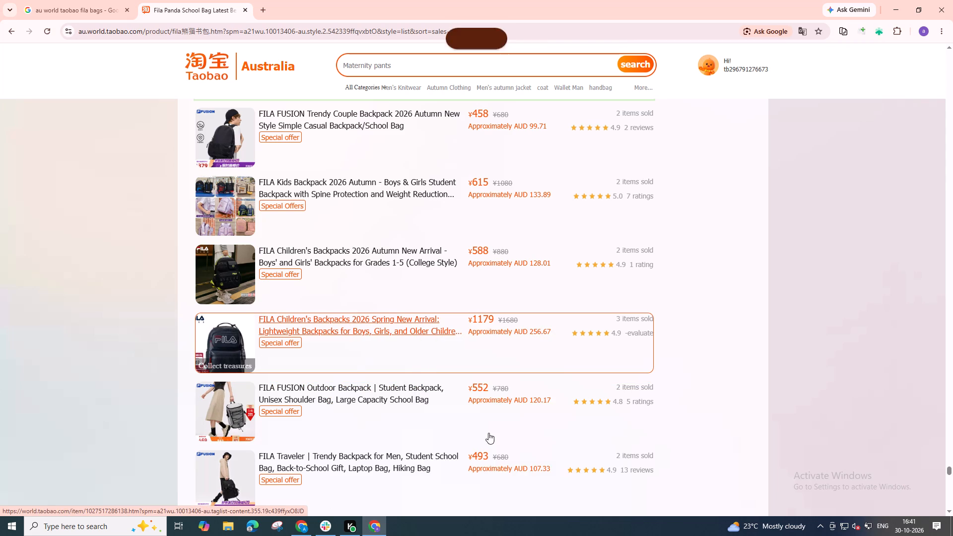
key("alt+Tab")
left_click(392, 407)
key("ctrl+v")
key("alt+Tab")
Copy the link of the ¥776 FILA Official Men's flap backpack into cell C27947, and return to the listings.
scroll(413, 371, "down", 6)
right_click(409, 241)
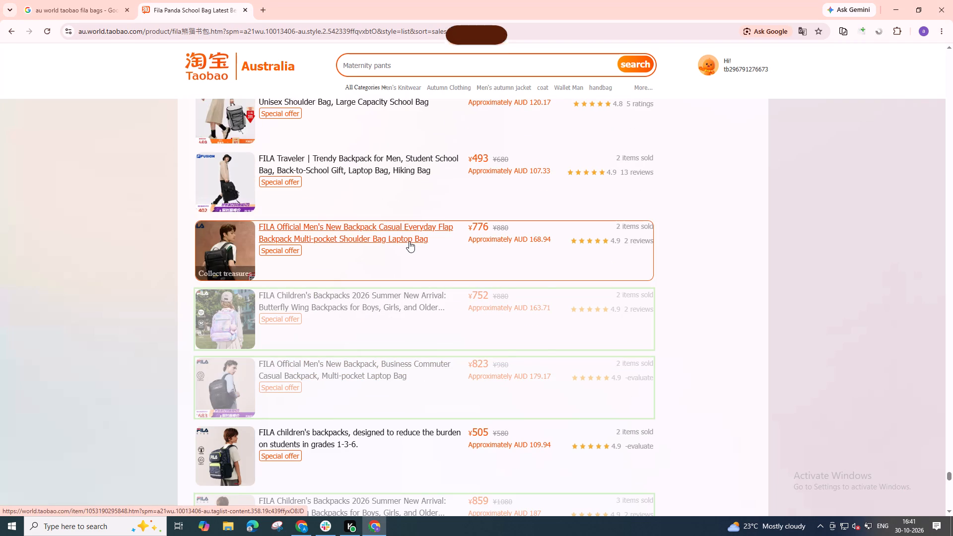
left_click(471, 347)
key("alt+Tab")
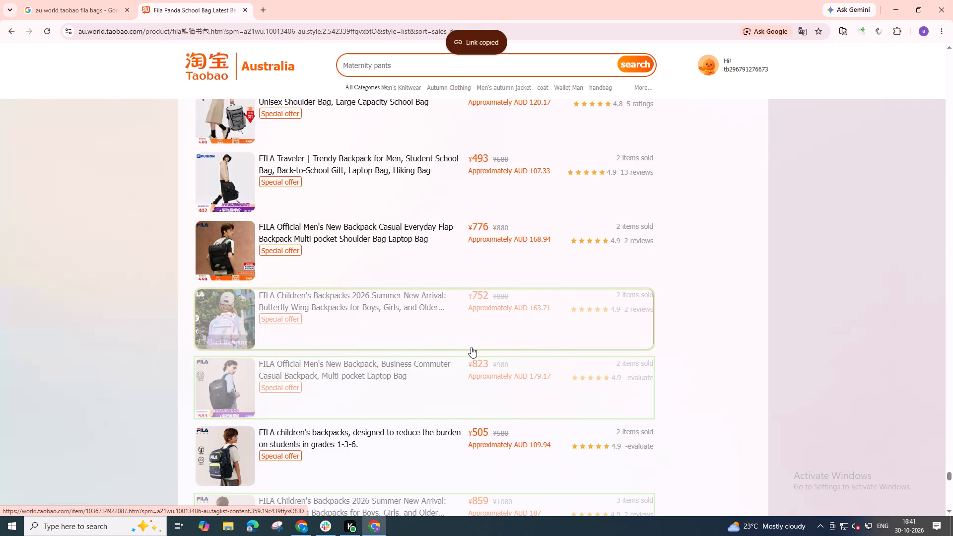
left_click(403, 402)
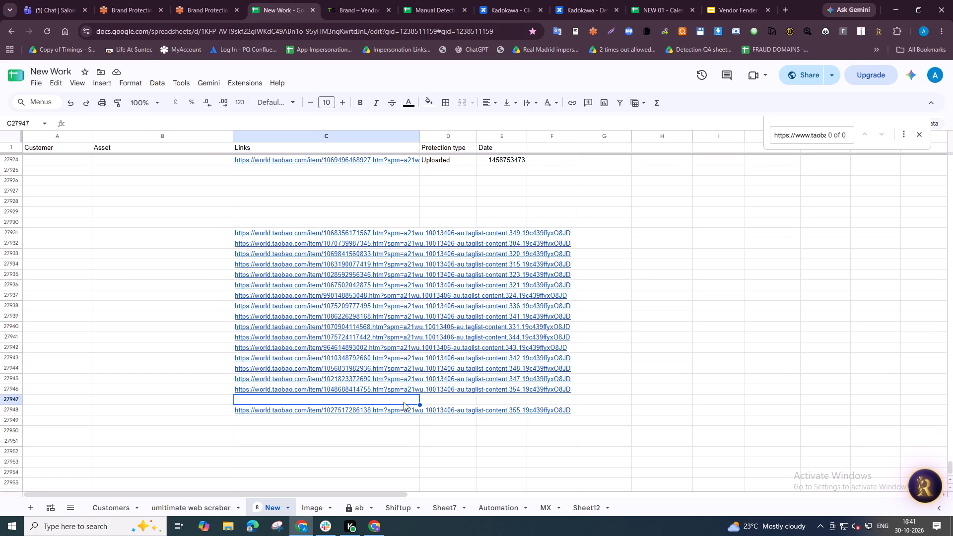
key("ctrl+v")
key("alt+Tab")
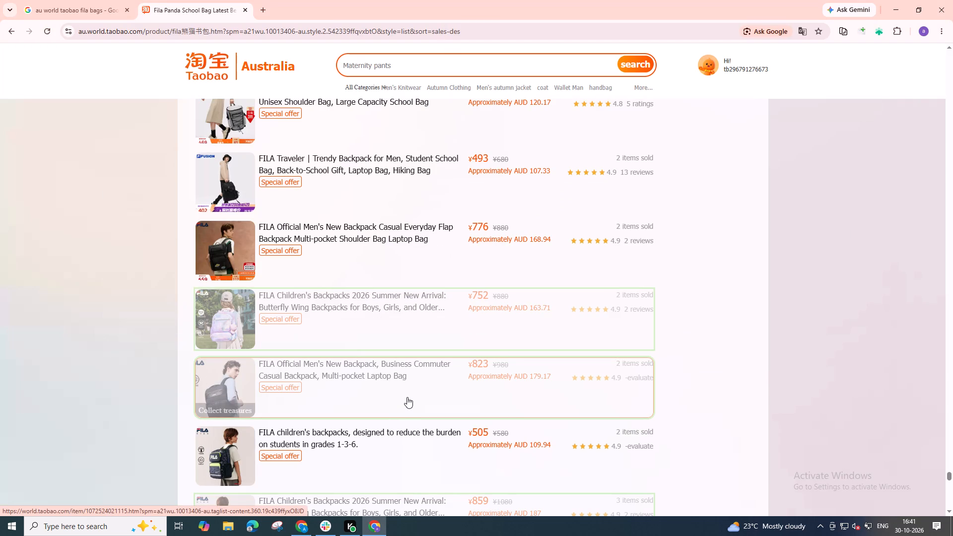
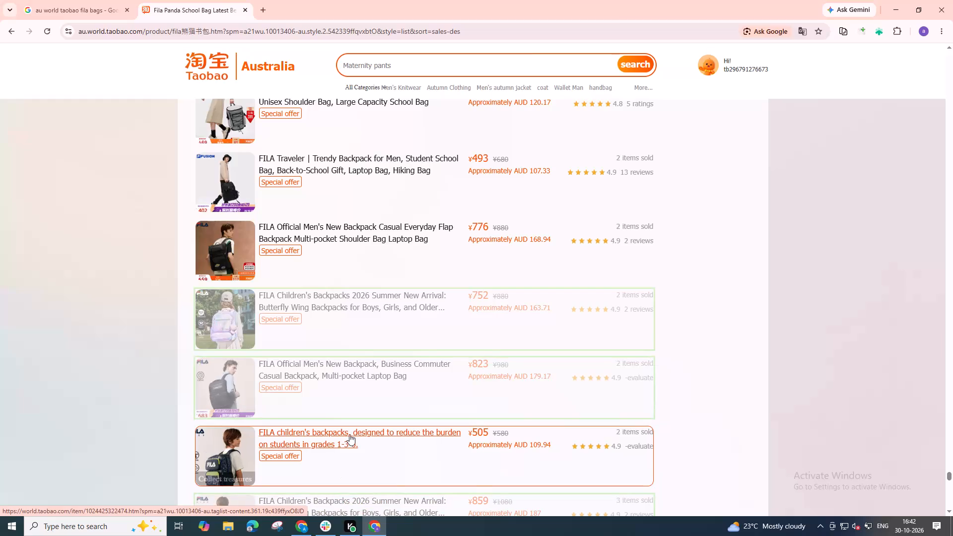
Copy the link of the ¥505 FILA children's backpack for grades 1-3-6 into cell C27949, and return to the listings.
left_click(435, 375)
key("alt+Tab")
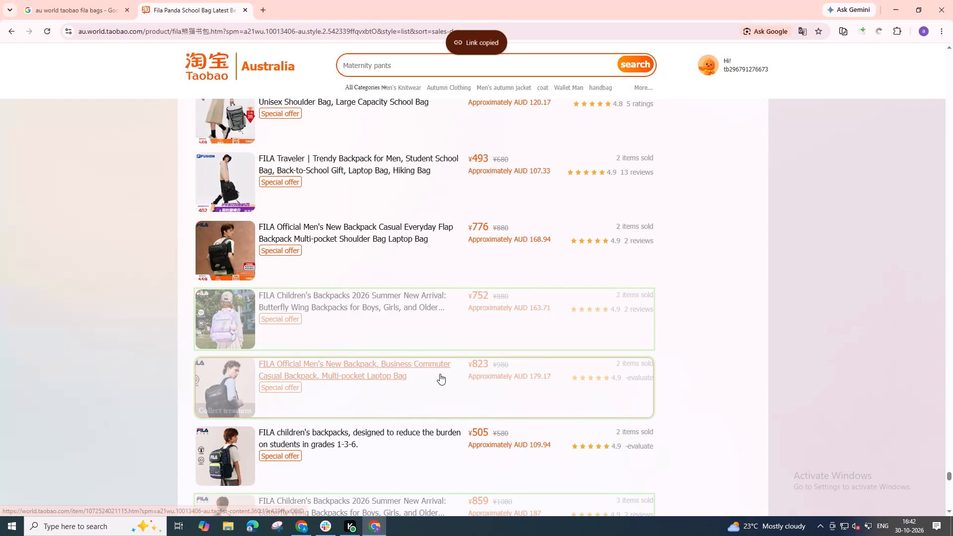
left_click(414, 421)
key("ctrl+v")
key("alt+Tab")
Copy the link of the ¥531 FILA 2026 Fall Women's Outdoor Student Backpack F13W639166 into cell C27930, and return to the listings.
scroll(416, 377, "down", 5)
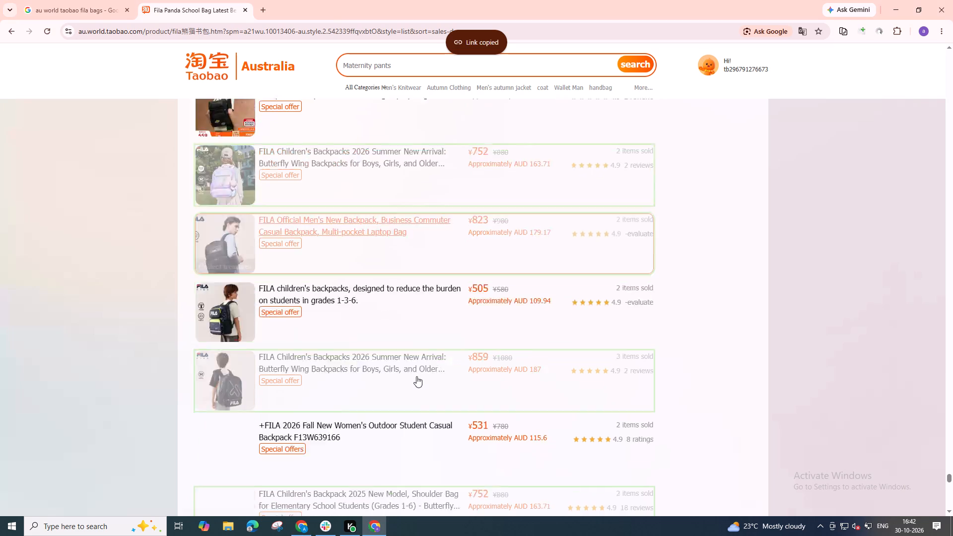
right_click(334, 329)
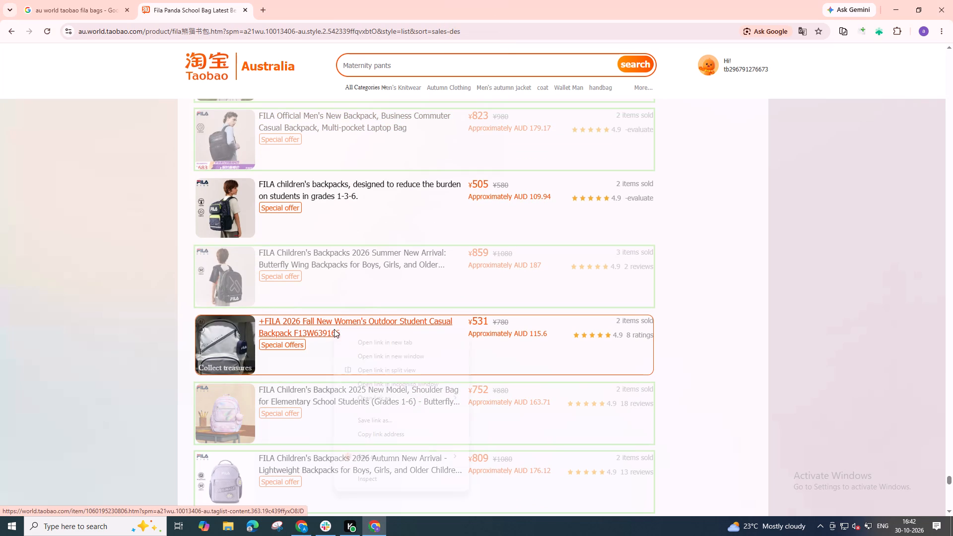
left_click(386, 427)
key("alt+Tab")
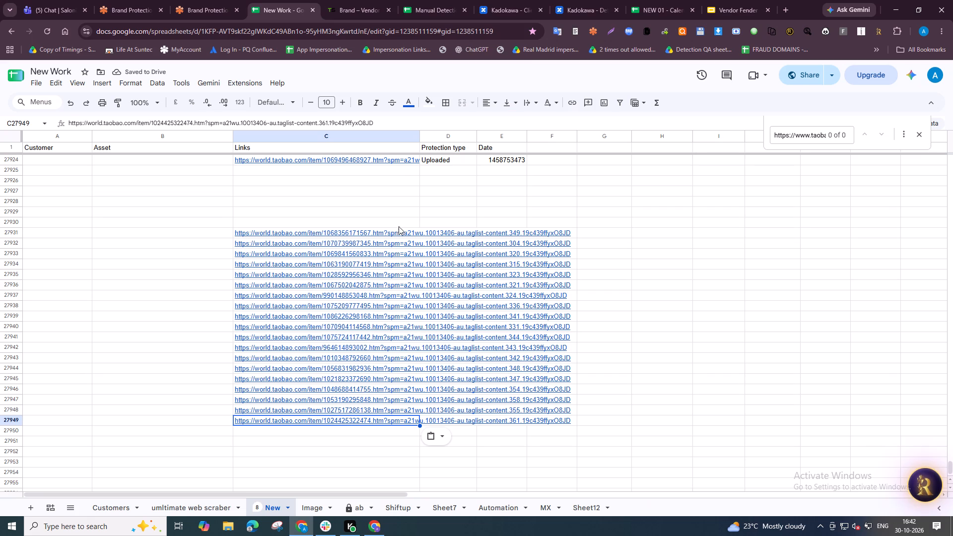
left_click(399, 222)
key("ctrl+v")
key("alt+Tab")
Copy the link of the ¥600 FILA 2026 Fall Men's Outdoor Student Backpack F13M639103 into cell C27950, and return to the listings.
scroll(389, 283, "down", 5)
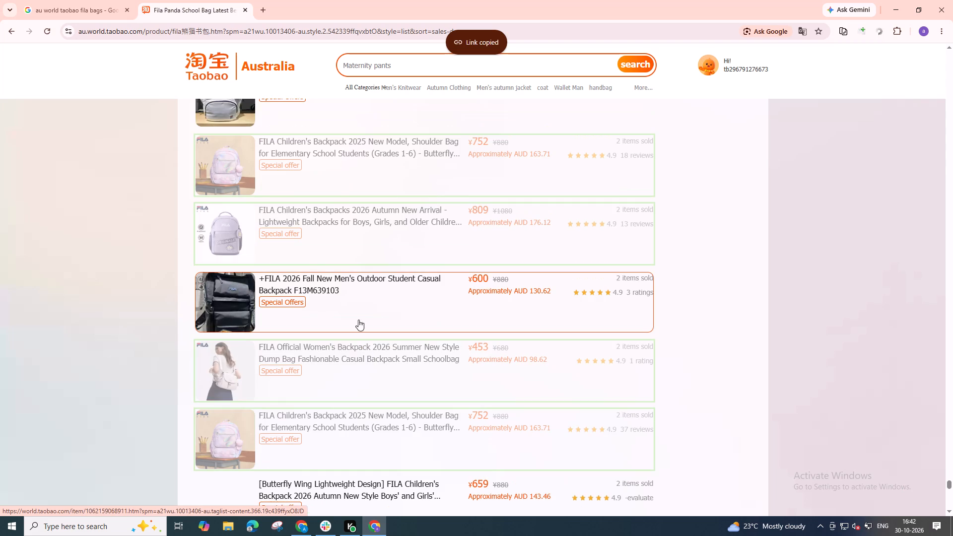
right_click(344, 285)
left_click(396, 386)
key("alt+Tab")
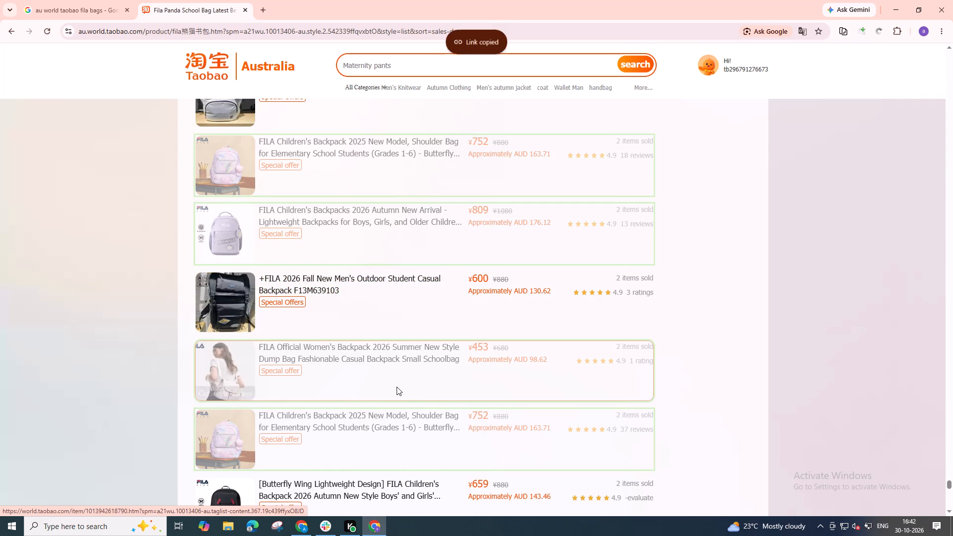
left_click(396, 430)
key("ctrl+v")
key("alt+Tab")
Copy the link of the ¥659 Butterfly Wing Lightweight Design FILA Children's Backpack into cell C27951, and return to the listings.
scroll(390, 261, "down", 5)
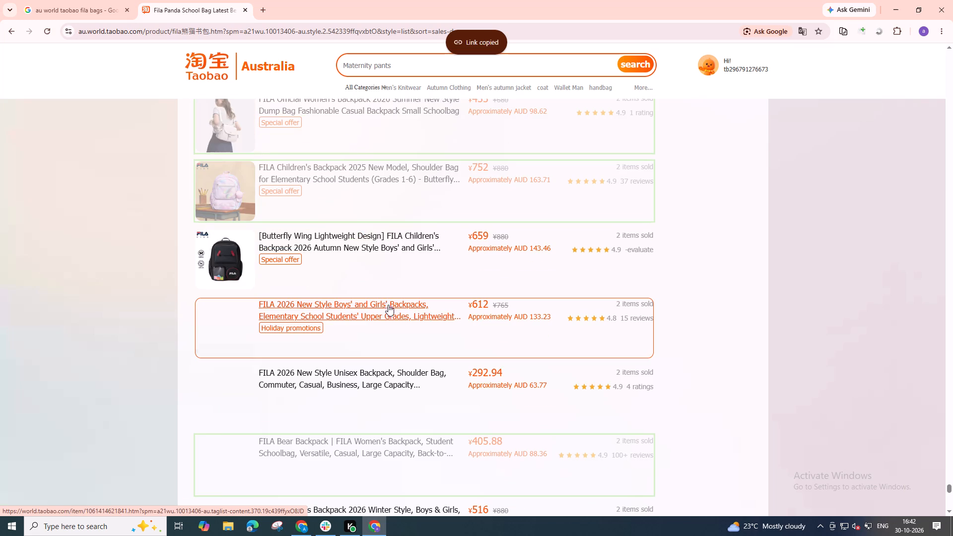
right_click(384, 249)
left_click(417, 352)
key("alt+Tab")
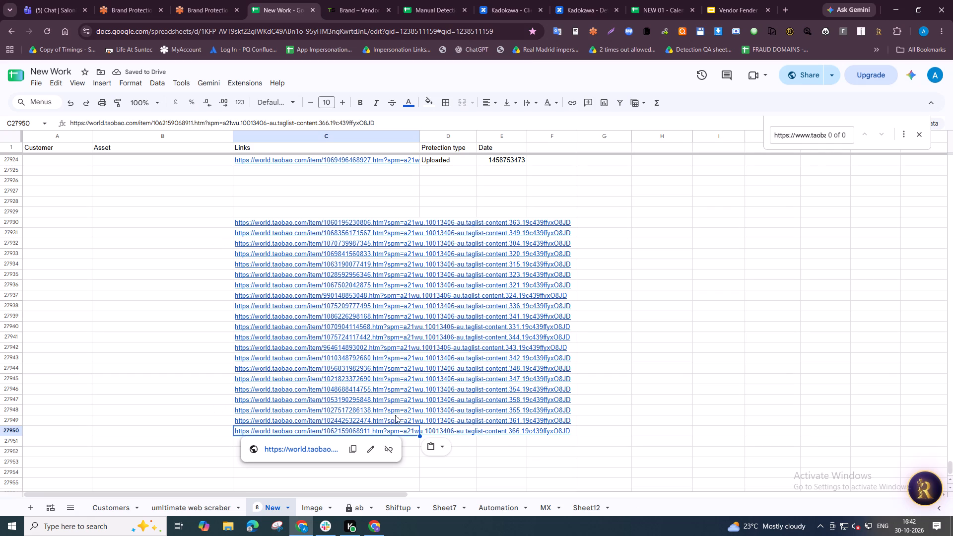
left_click(412, 442)
key("ctrl+v")
key("alt+Tab")
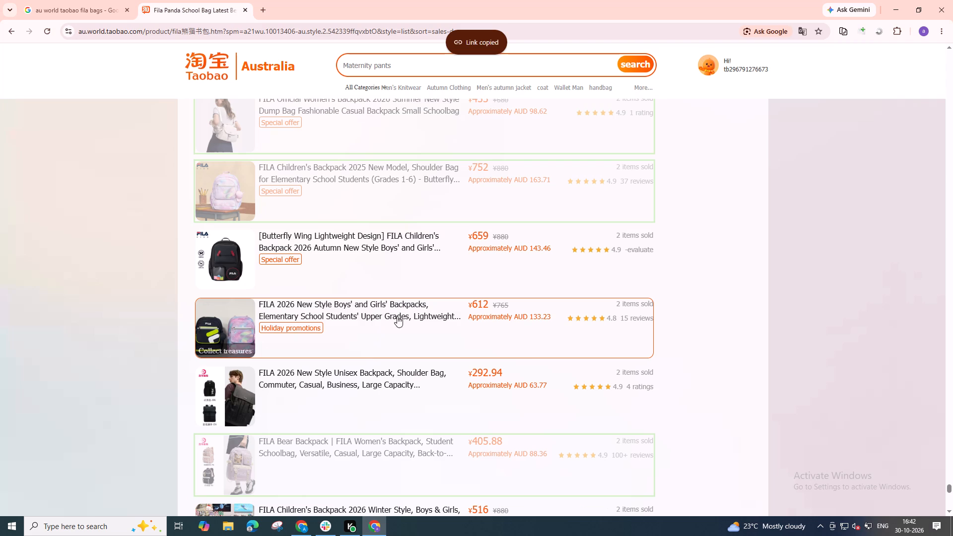
Copy the link of the ¥612 FILA 2026 New Style Boys' and Girls' Backpacks into cell C27929, and return to the listings.
right_click(399, 316)
left_click(425, 418)
key("alt+Tab")
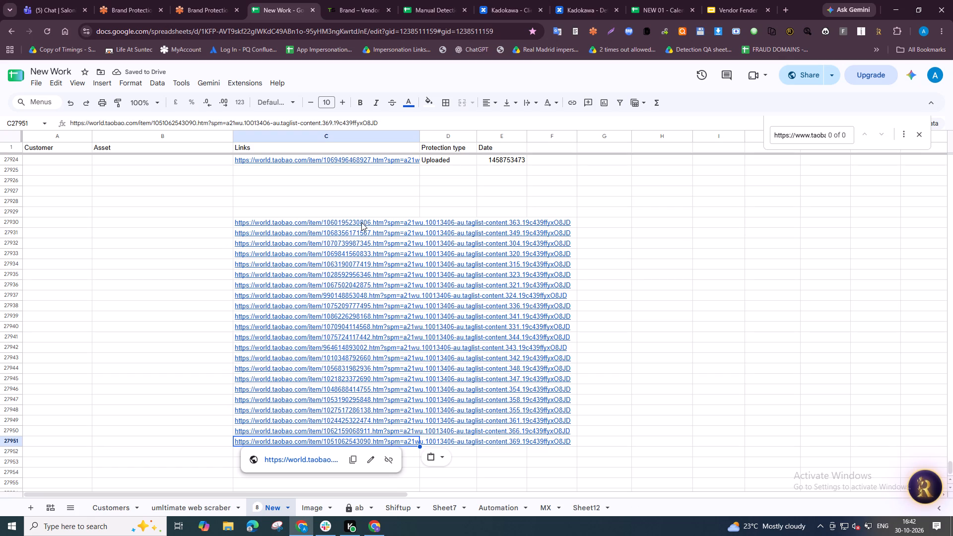
left_click(365, 212)
key("ctrl+v")
key("alt+Tab")
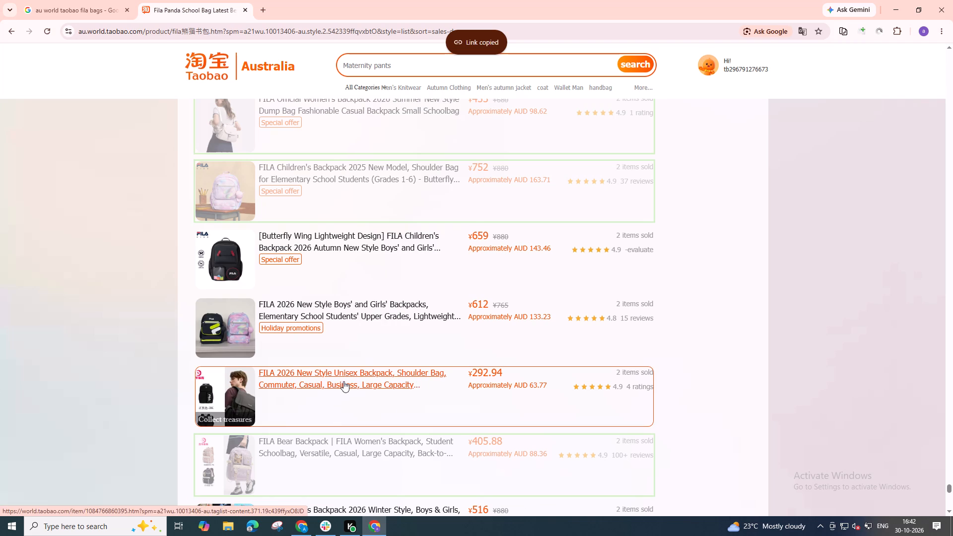
Copy the link of the ¥292.94 FILA 2026 New Style Unisex Backpack into cell C27952, and return to the listings.
right_click(343, 381)
left_click(463, 322)
key("alt+Tab")
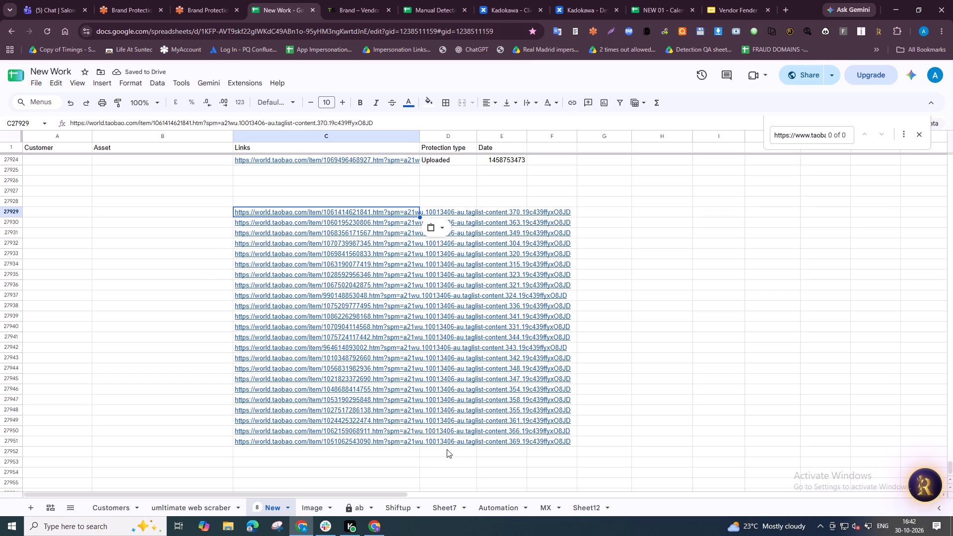
left_click(426, 453)
left_click(413, 453)
key("ctrl+v")
key("alt+Tab")
Examine the full-size photo of the ¥292.94 FILA 2026 New Style Unisex Backpack.
right_click(232, 400)
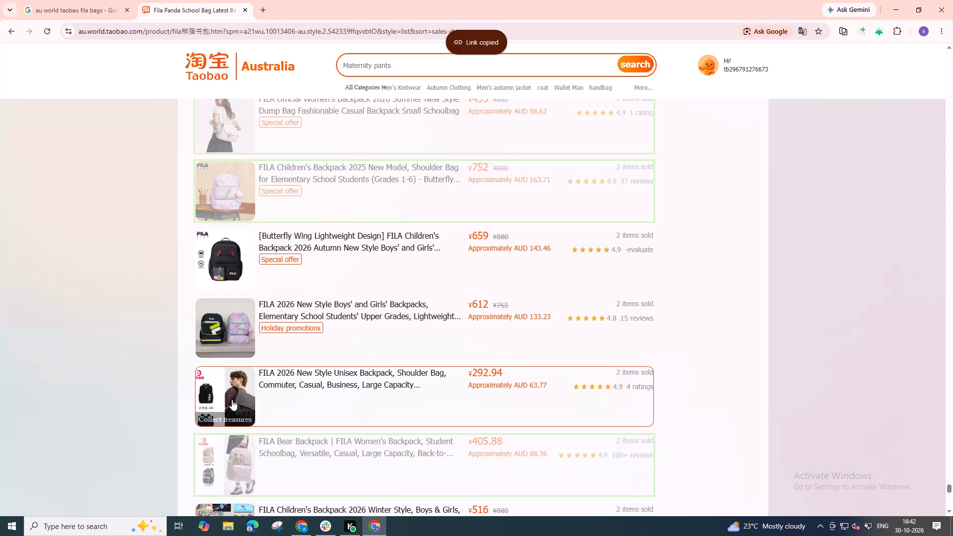
left_click(278, 286)
left_click(315, 0)
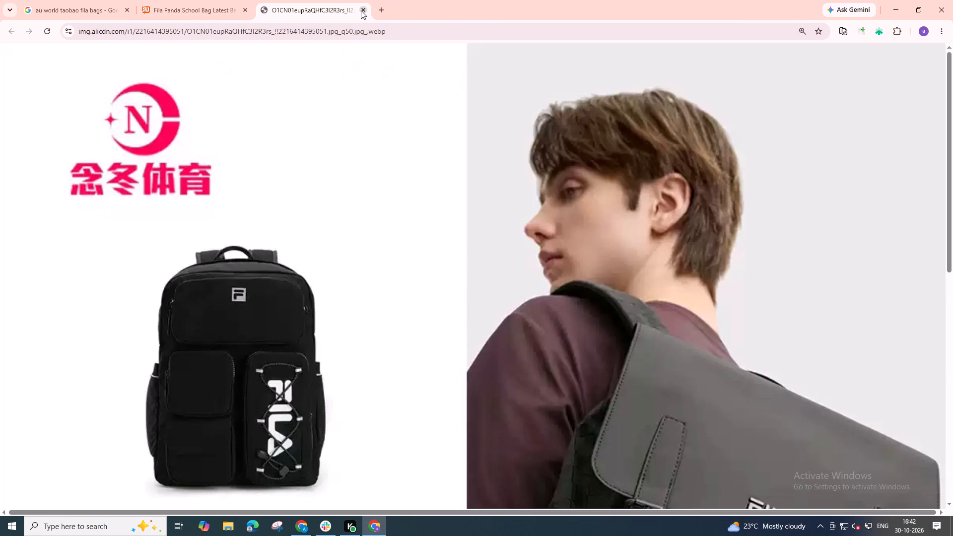
left_click(361, 10)
Copy the link of the ¥292.94 FILA Unisex Backpack again, into cell C27928, and return to the listings.
right_click(400, 385)
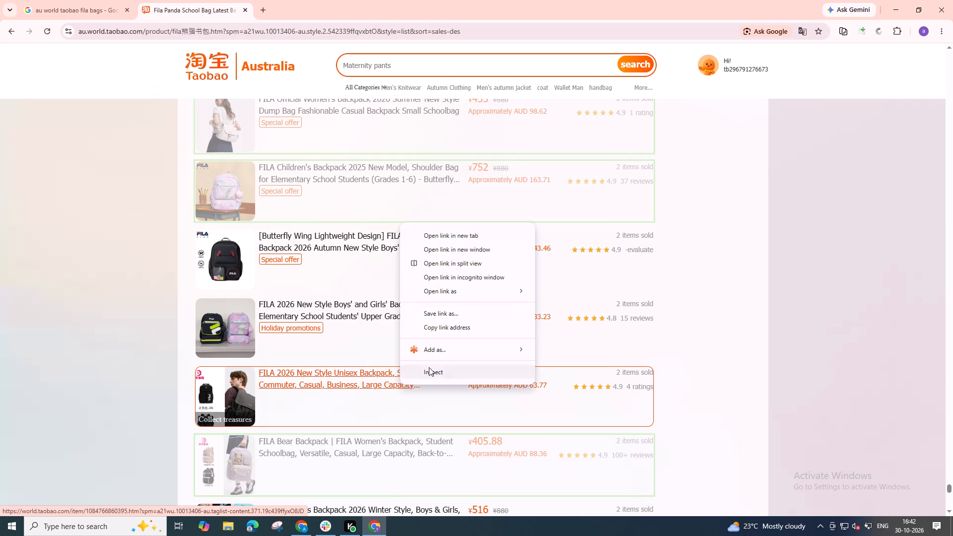
left_click(460, 327)
key("alt+Tab")
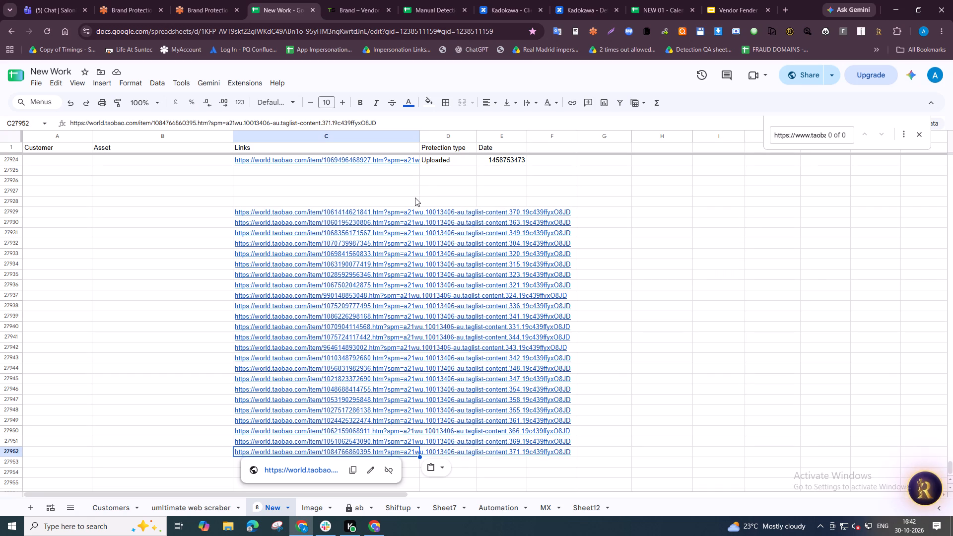
left_click(415, 198)
key("ctrl+v")
key("alt+Tab")
Examine the full-size photo of the ¥516 FILA Children's Backpack 2026 Winter Style.
scroll(415, 264, "down", 6)
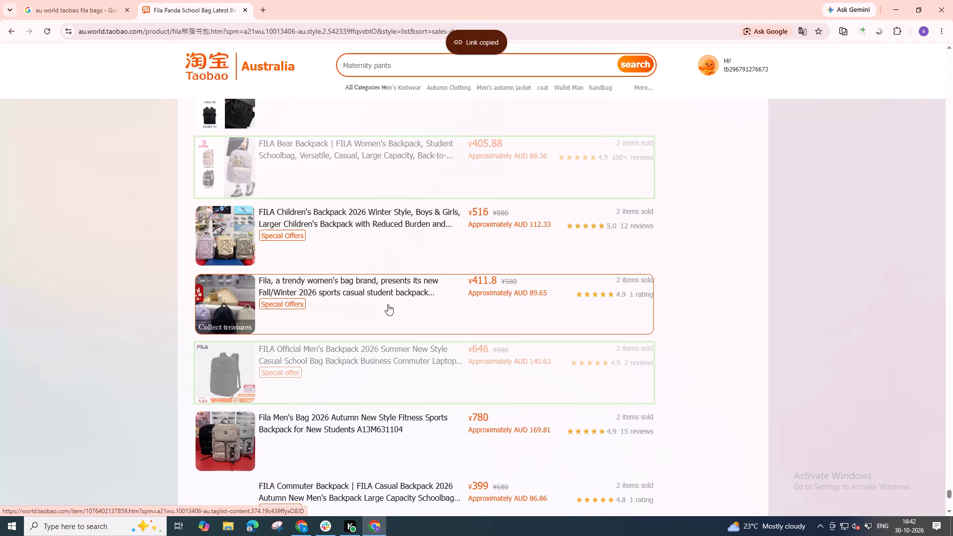
right_click(219, 219)
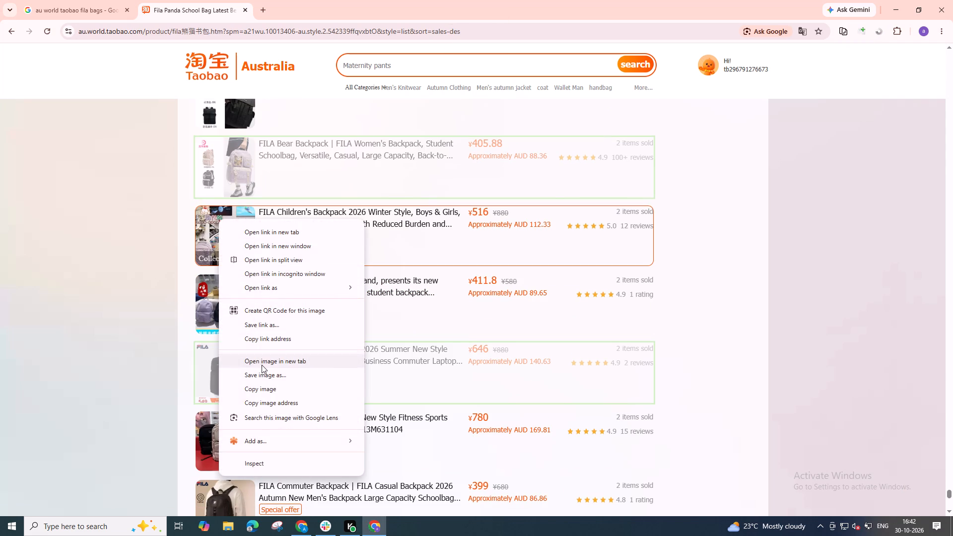
left_click(262, 365)
left_click(290, 0)
scroll(420, 224, "down", 6)
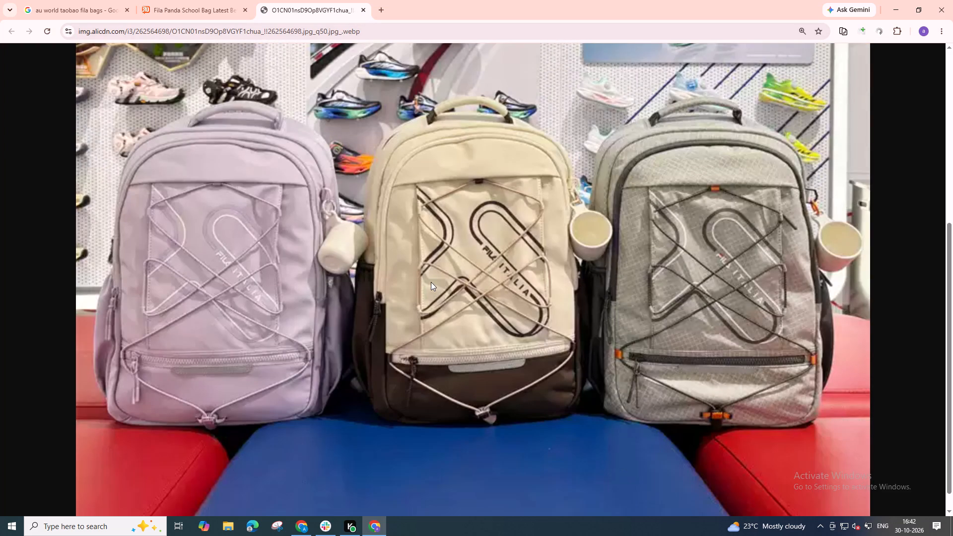
left_click(365, 8)
Copy the link of the ¥399 FILA Commuter Backpack 2026 Autumn into cell C27927, and return to the listings.
scroll(461, 328, "down", 4)
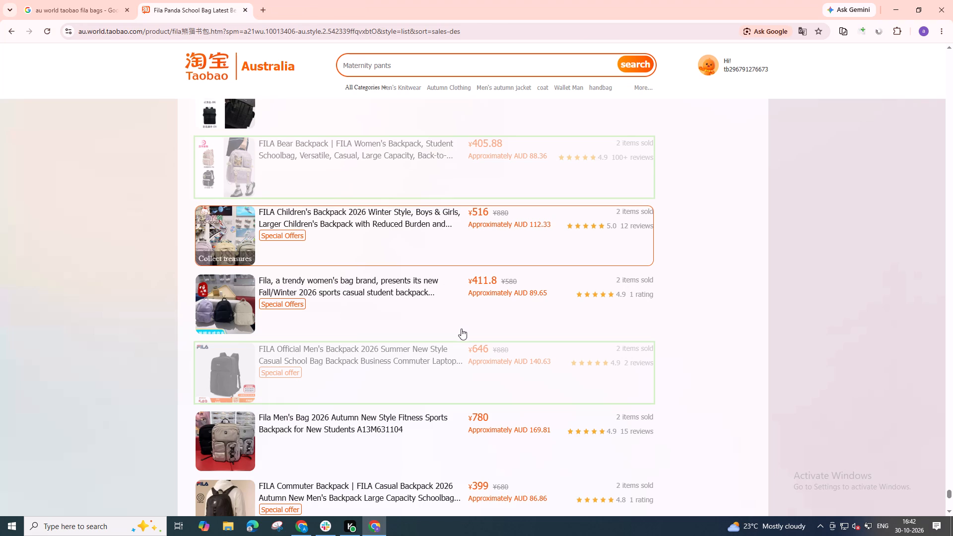
right_click(393, 294)
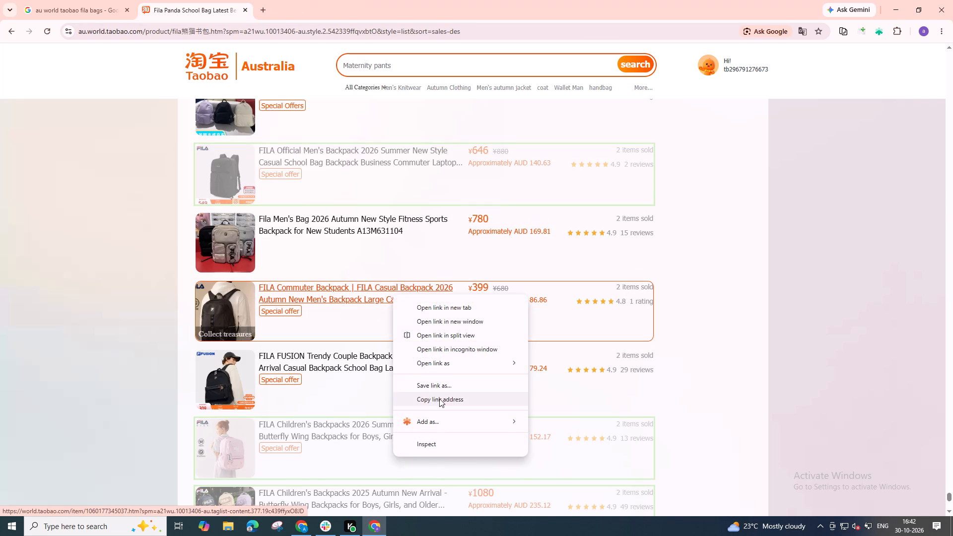
left_click(439, 399)
key("alt+Tab")
left_click(367, 187)
key("ctrl+v")
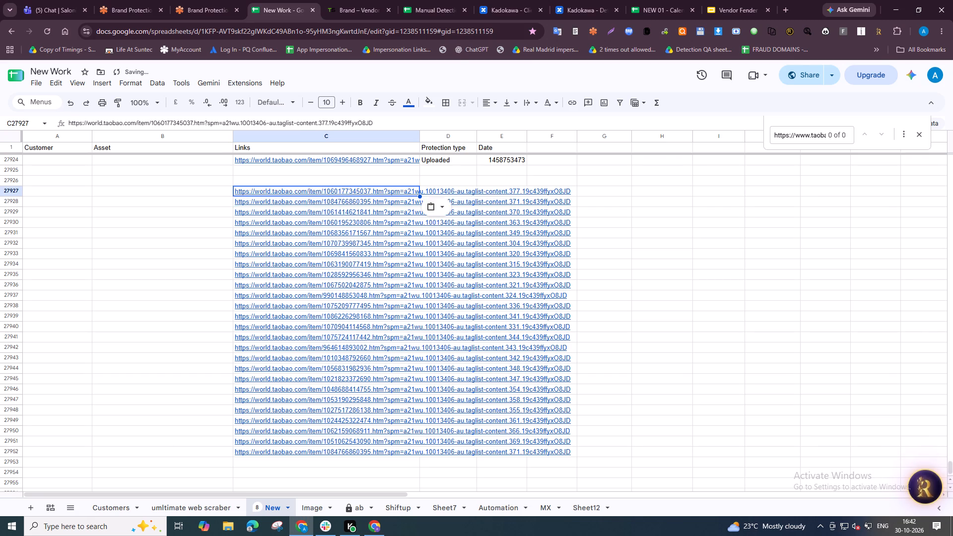
key("alt+Tab")
Copy the link of the ¥387 FILA Children's Lightweight Backpack K58B251101 into cell C27953, and return to the listings.
scroll(389, 273, "down", 6)
scroll(398, 317, "down", 2)
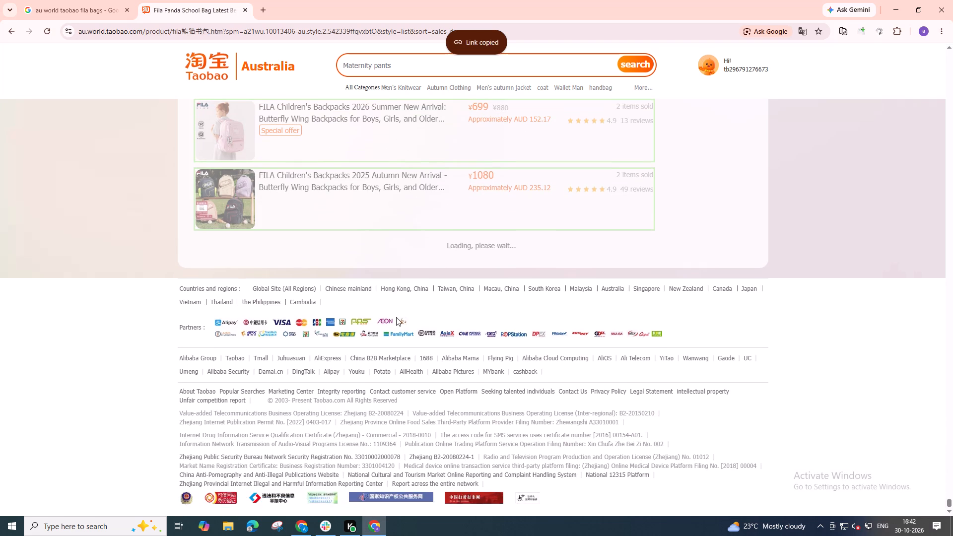
scroll(425, 281, "down", 2)
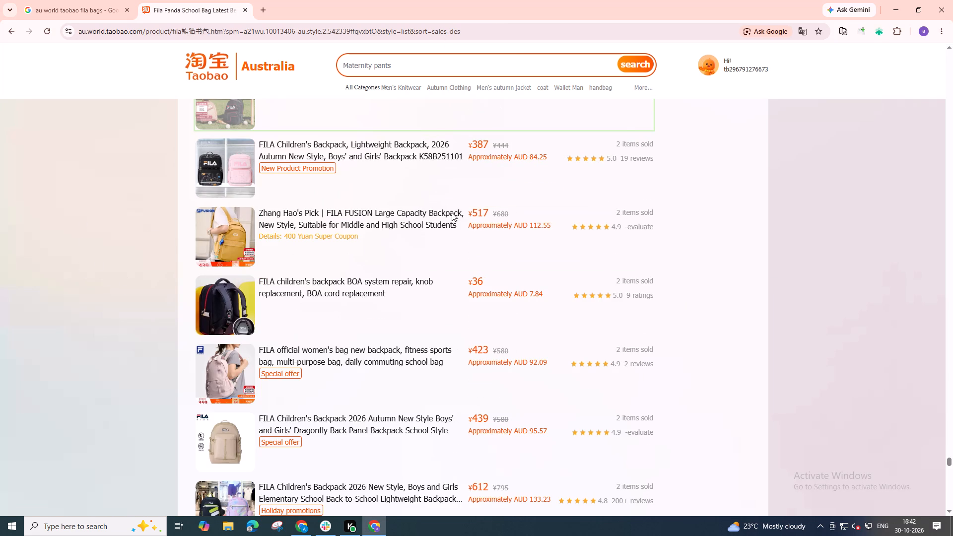
right_click(397, 155)
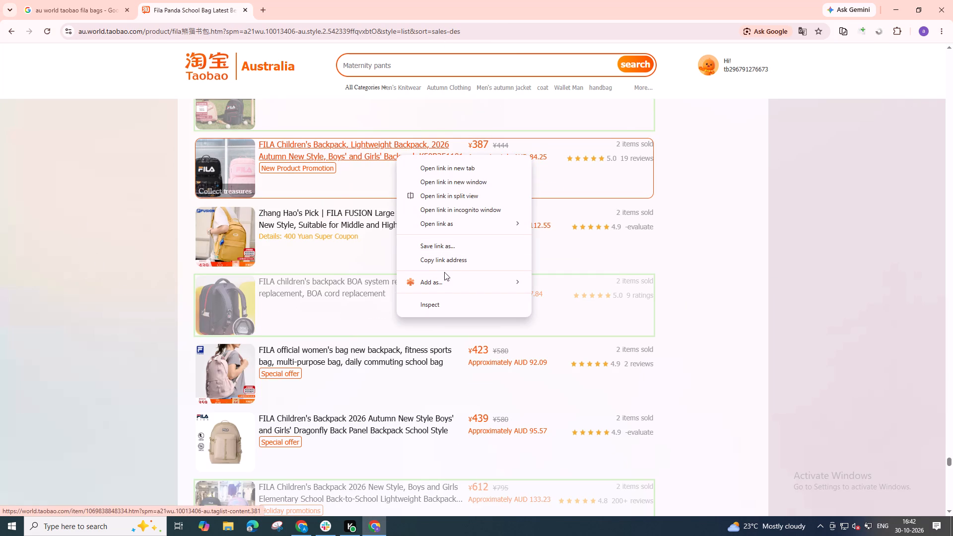
left_click(457, 262)
key("alt+Tab")
scroll(416, 314, "down", 2)
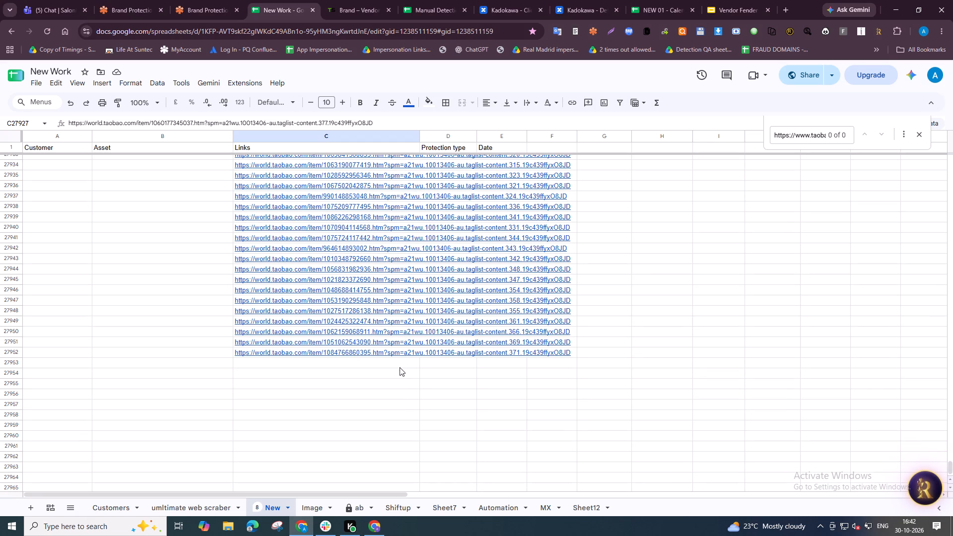
left_click(400, 367)
key("ctrl+v")
key("alt+Tab")
Copy the link of the ¥439 FILA Children's Backpack with Dragonfly Back Panel into cell C27956, and return to the listings.
scroll(398, 367, "down", 4)
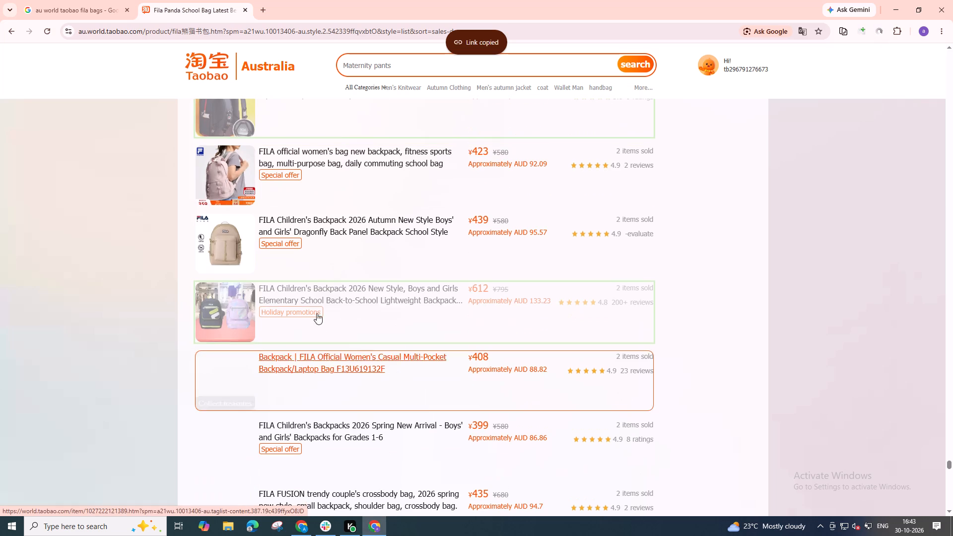
right_click(380, 234)
left_click(419, 339)
key("alt+Tab")
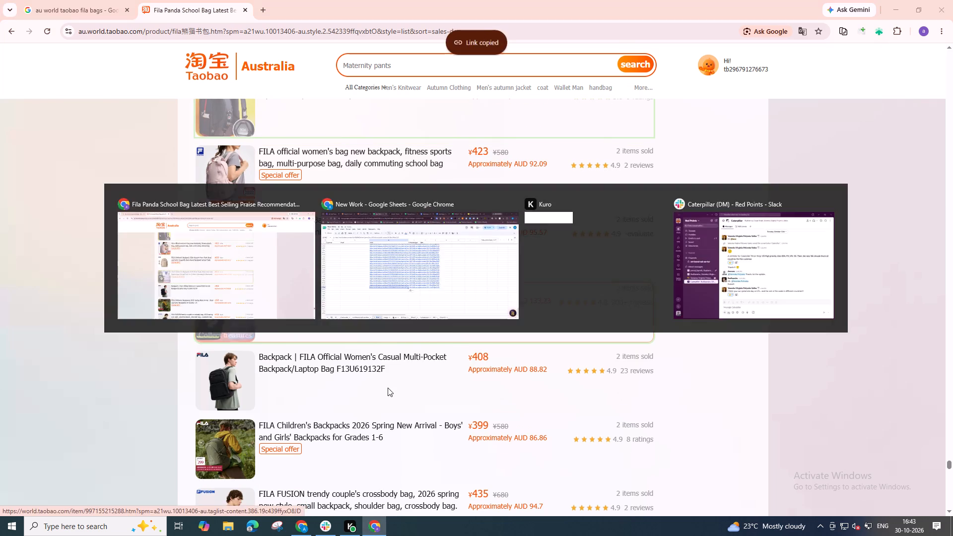
left_click(376, 390)
key("ctrl+v")
key("alt+Tab")
Copy the link of the ¥408 FILA Official Women's Casual Multi-Pocket Backpack F13U619132F into cell C27954, and return to the listings.
scroll(458, 323, "down", 4)
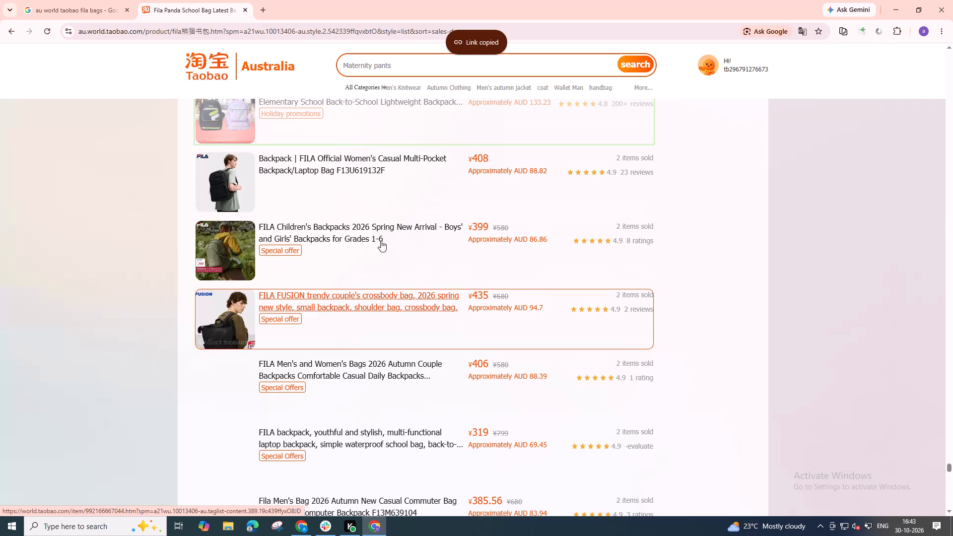
right_click(369, 167)
left_click(401, 274)
key("alt+Tab")
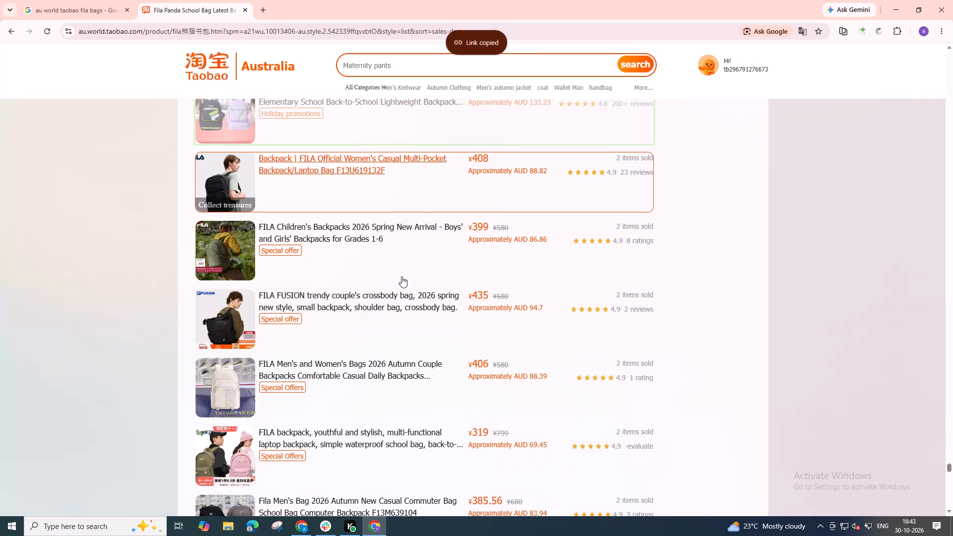
left_click(367, 375)
key("ctrl+v")
key("alt+Tab")
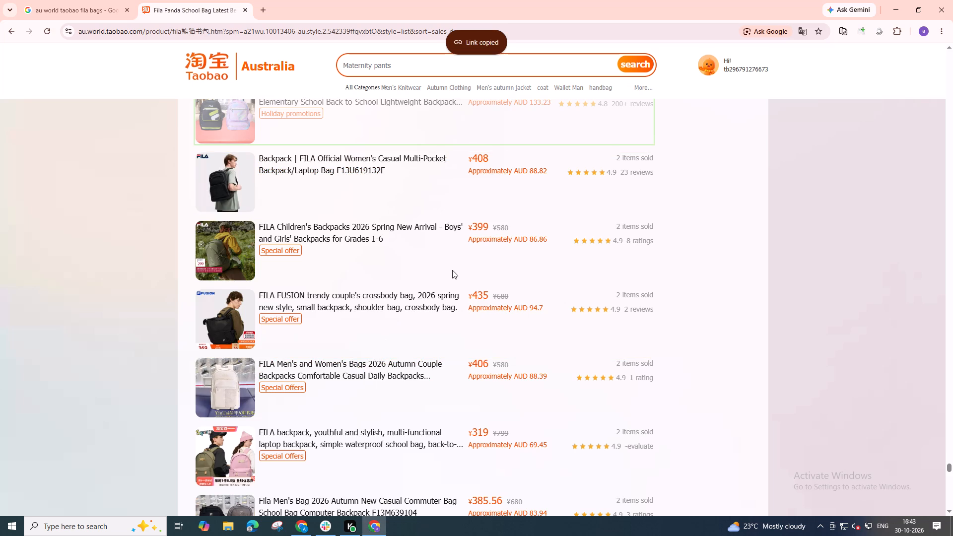
Examine the full-size photo of the ¥406 FILA Men's and Women's 2026 Autumn Couple Backpack.
scroll(452, 270, "down", 3)
right_click(229, 231)
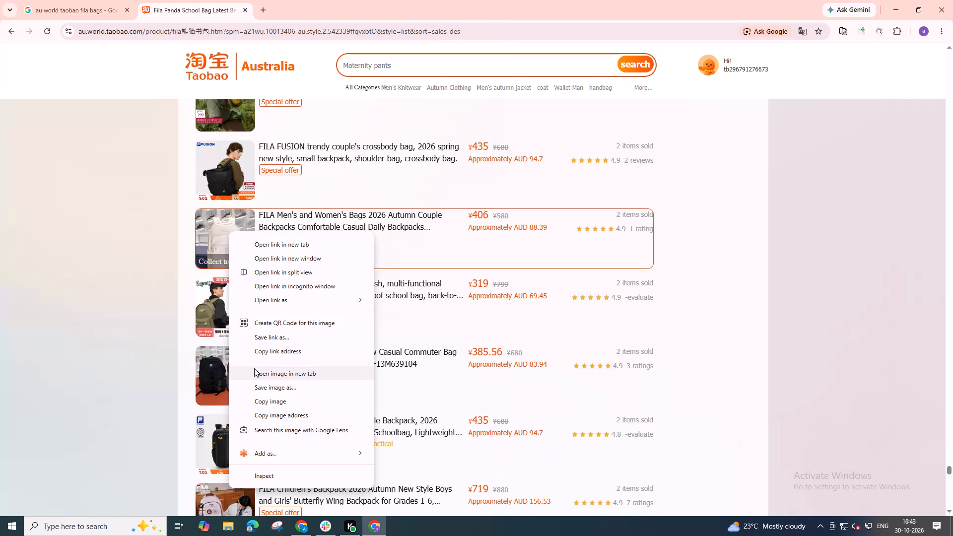
left_click(254, 368)
left_click(342, 0)
left_click(363, 9)
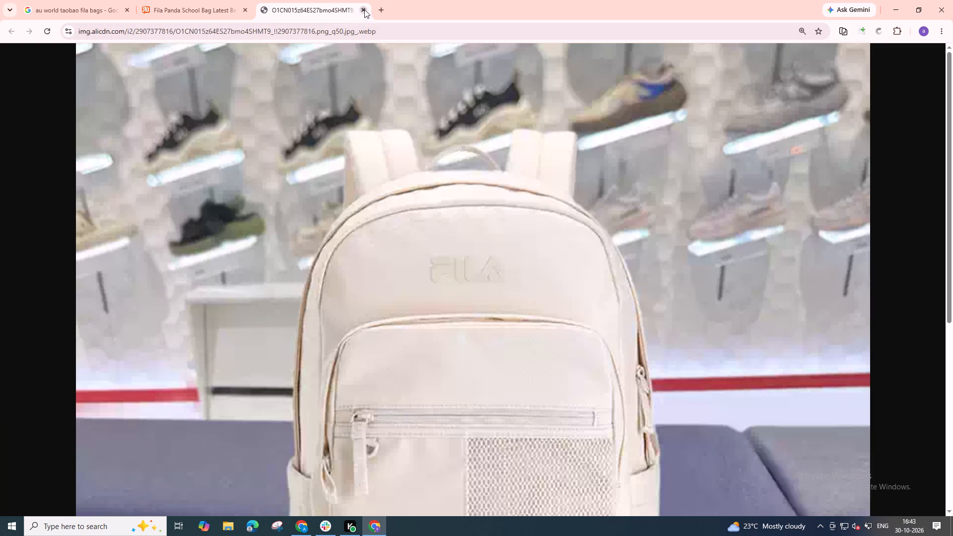
Copy the link of the ¥406 FILA 2026 Autumn Couple Backpack into cell C27955, and return to the listings.
right_click(383, 221)
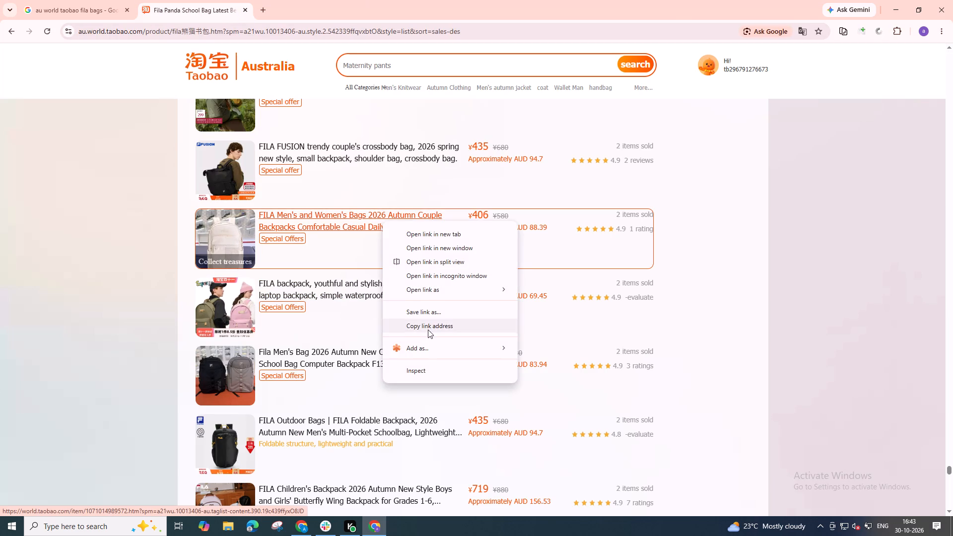
left_click(429, 326)
key("alt+Tab")
left_click(405, 387)
key("ctrl+v")
key("alt+Tab")
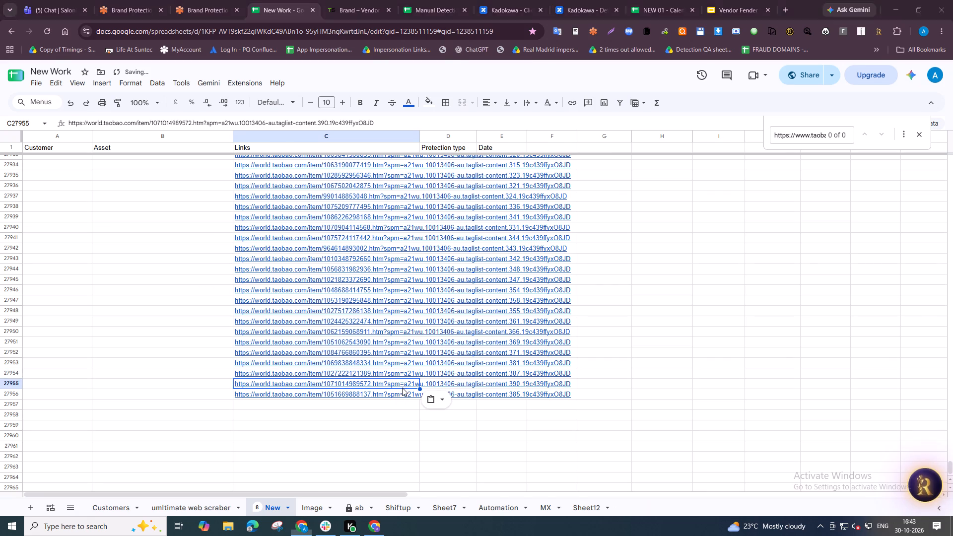
Examine the full-size photo of the ¥319 FILA multi-functional laptop backpack.
right_click(240, 304)
left_click(270, 183)
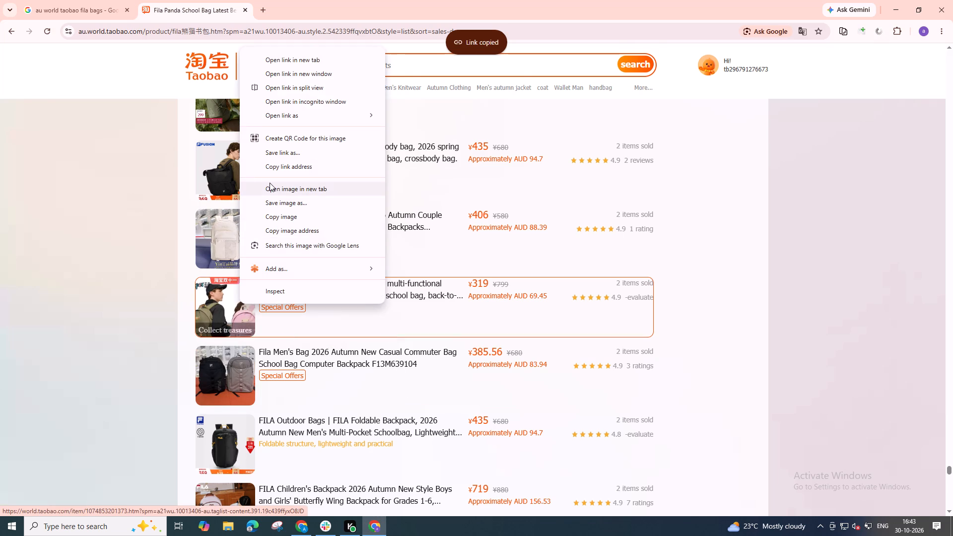
left_click(327, 0)
scroll(362, 154, "down", 7)
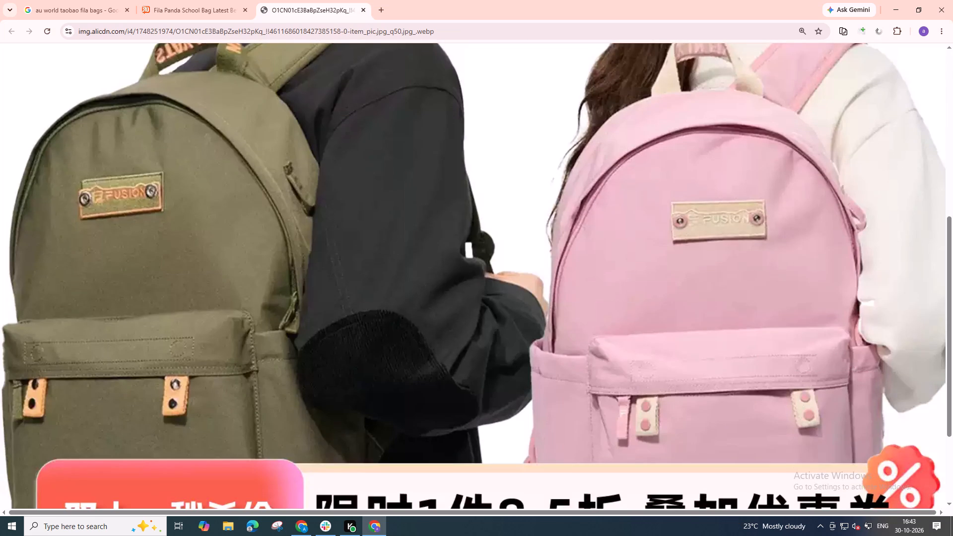
left_click(365, 10)
Copy the link of the ¥435 FILA Outdoor Bags Foldable Backpack into cell C27958, and return to the listings.
scroll(432, 328, "down", 3)
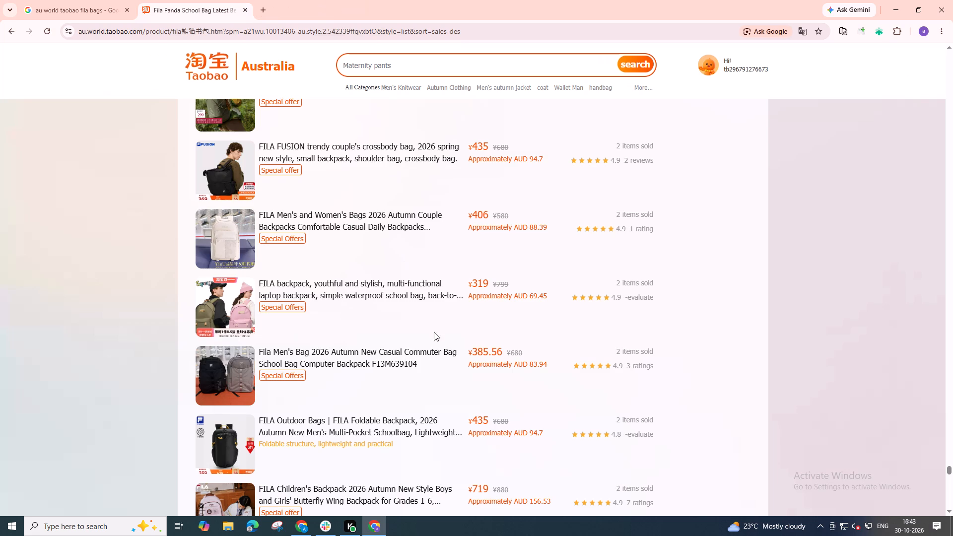
right_click(427, 283)
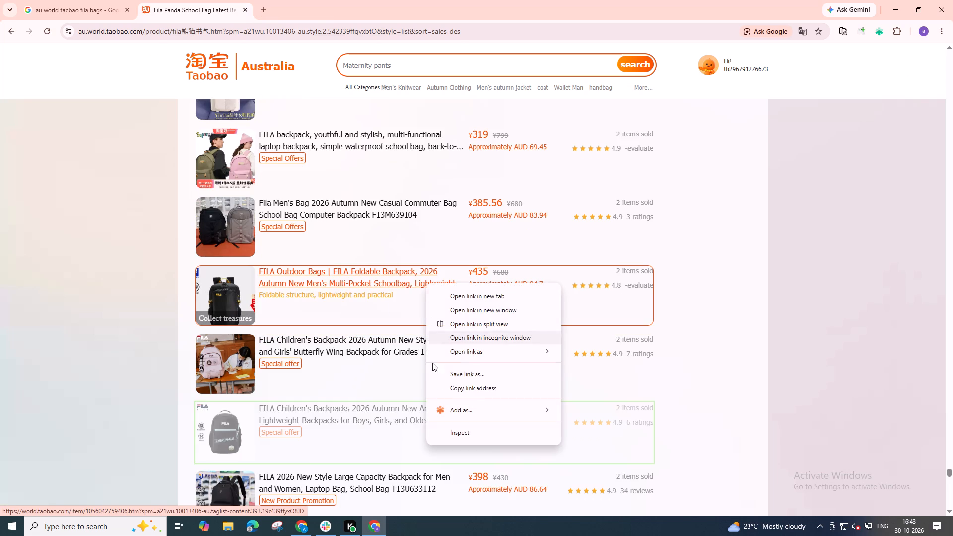
left_click(488, 387)
key("alt+Tab")
left_click(408, 417)
key("ctrl+v")
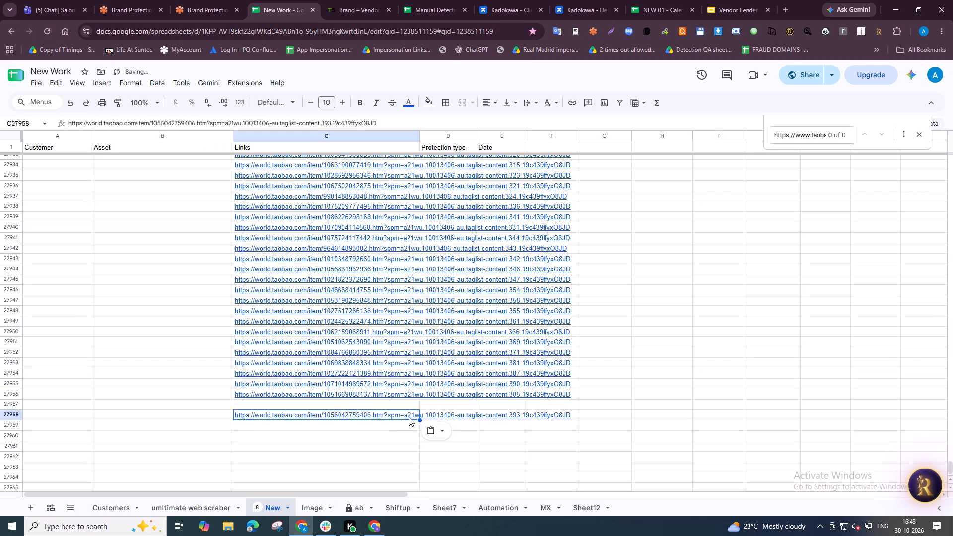
key("alt+Tab")
Examine the full-size photo of the ¥398 FILA 2026 Large Capacity Backpack T13U633112.
scroll(409, 372, "down", 5)
right_click(224, 250)
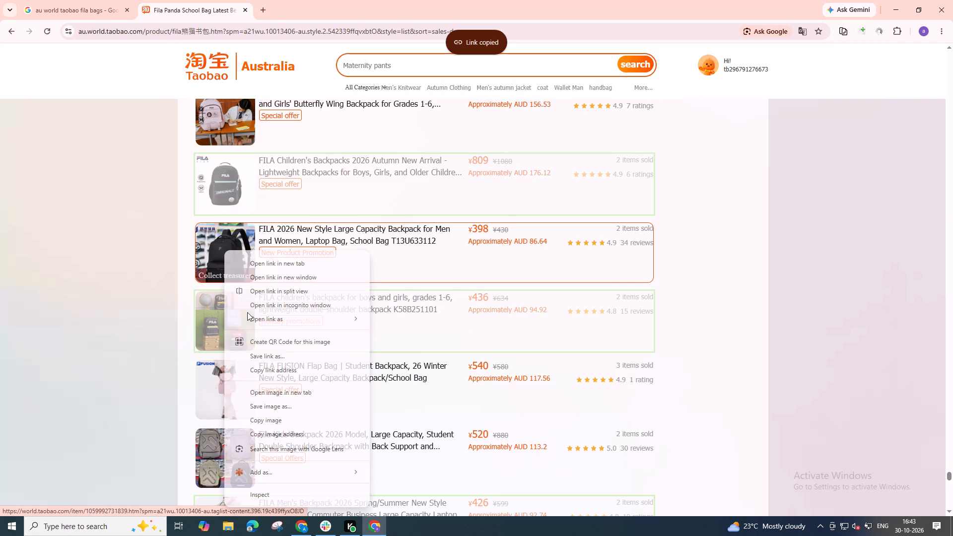
left_click(263, 397)
left_click(310, 0)
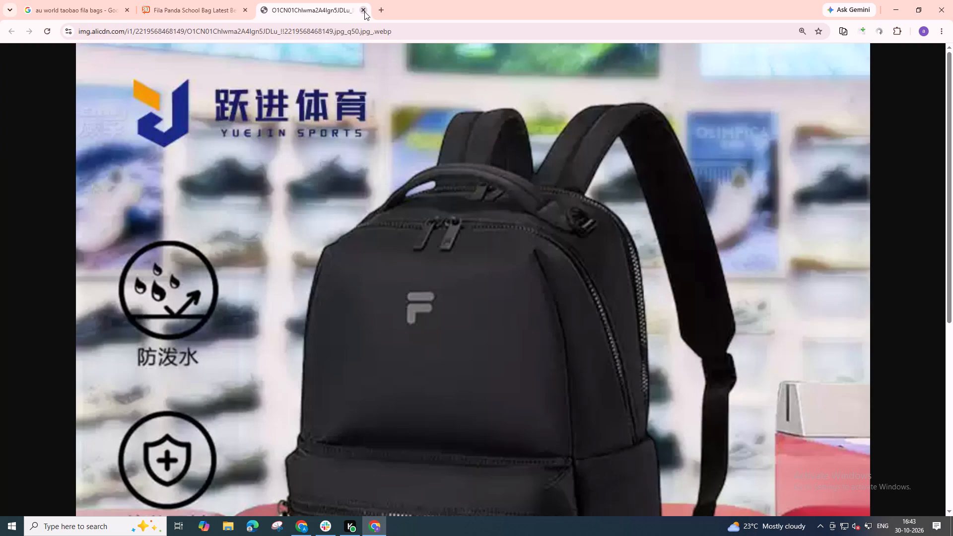
left_click(364, 11)
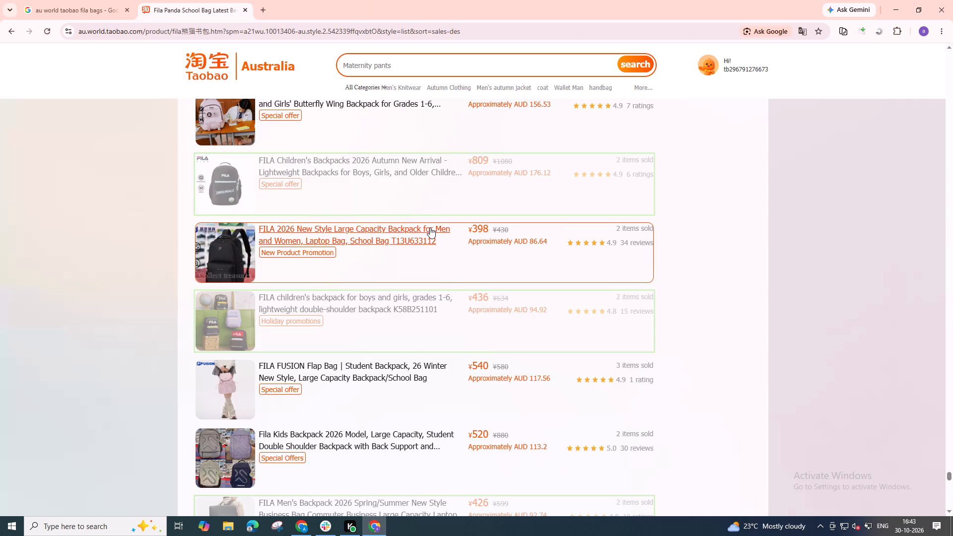
Copy the link of the ¥398 FILA Large Capacity Backpack T13U633112 into cell C27957, and return to the listings.
right_click(430, 227)
left_click(465, 330)
key("alt+Tab")
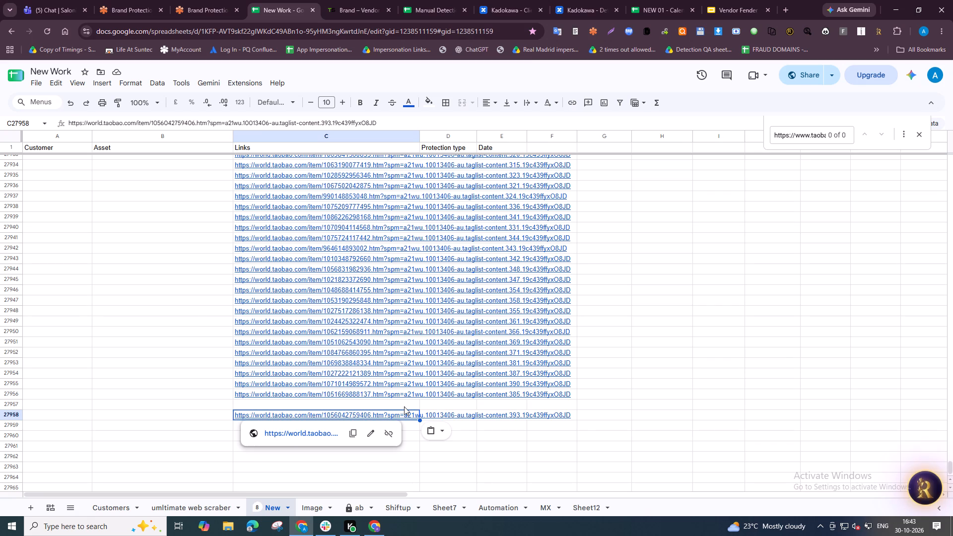
left_click(407, 405)
key("ctrl+v")
key("alt+Tab")
Copy the link of the ¥309 FILA children's backpack, new model 26, into cell C27959, and return to the listings.
scroll(476, 238, "down", 5)
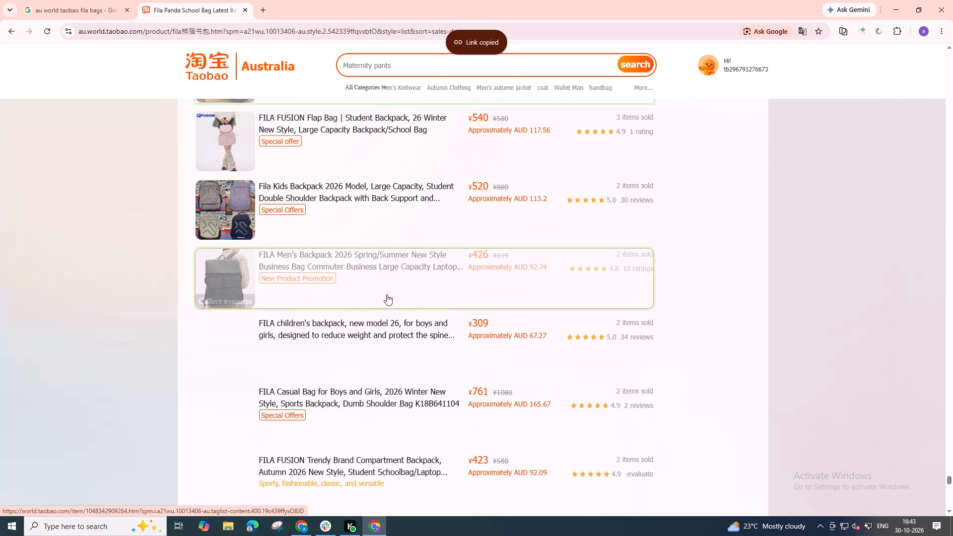
right_click(401, 334)
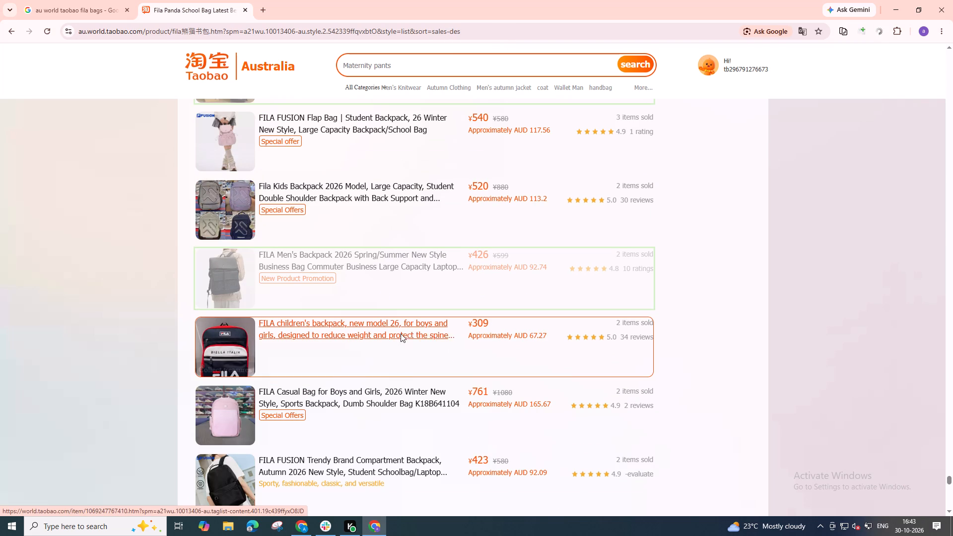
left_click(433, 434)
key("alt+Tab")
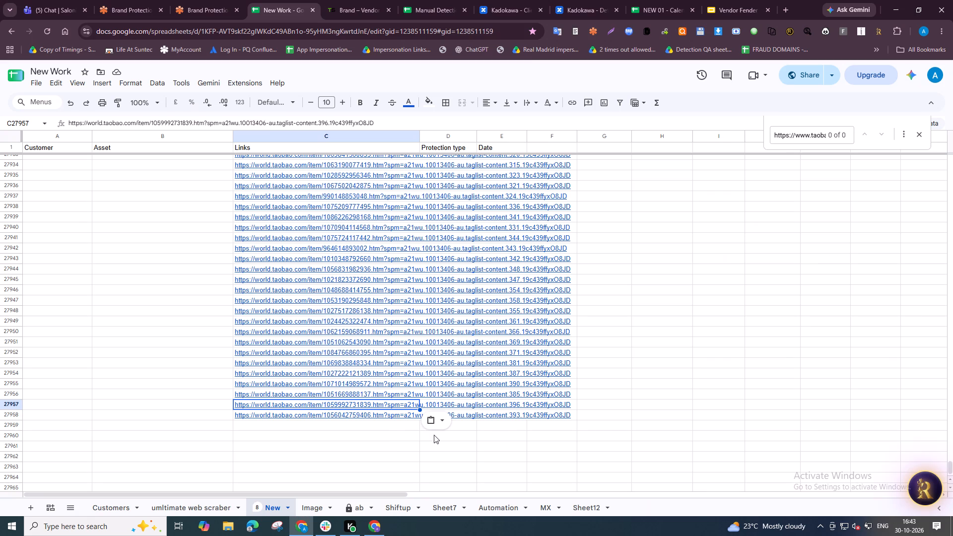
left_click(404, 430)
key("ctrl+v")
key("alt+Tab")
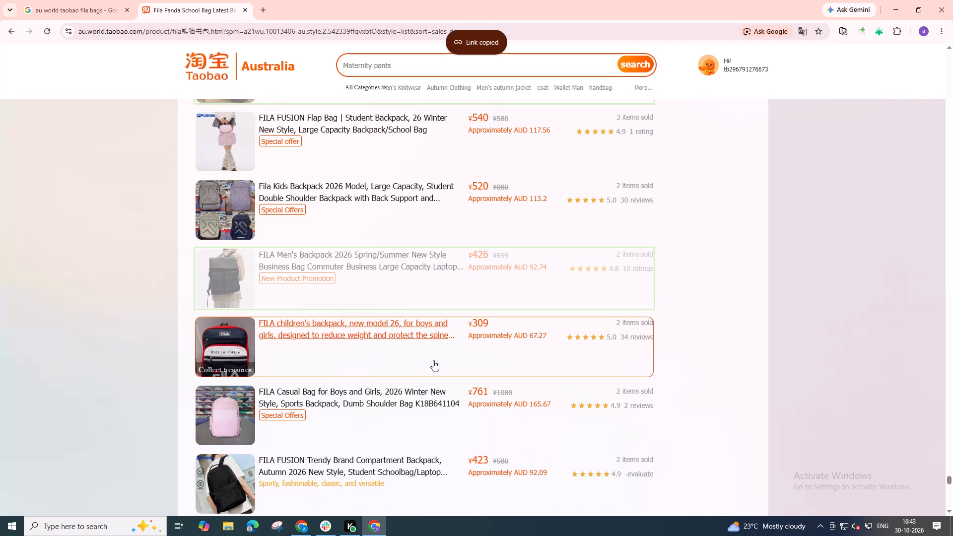
Examine the full-size photo of the ¥761 FILA Casual Bag for Boys and Girls K18B641104.
scroll(433, 360, "down", 3)
right_click(218, 260)
left_click(266, 145)
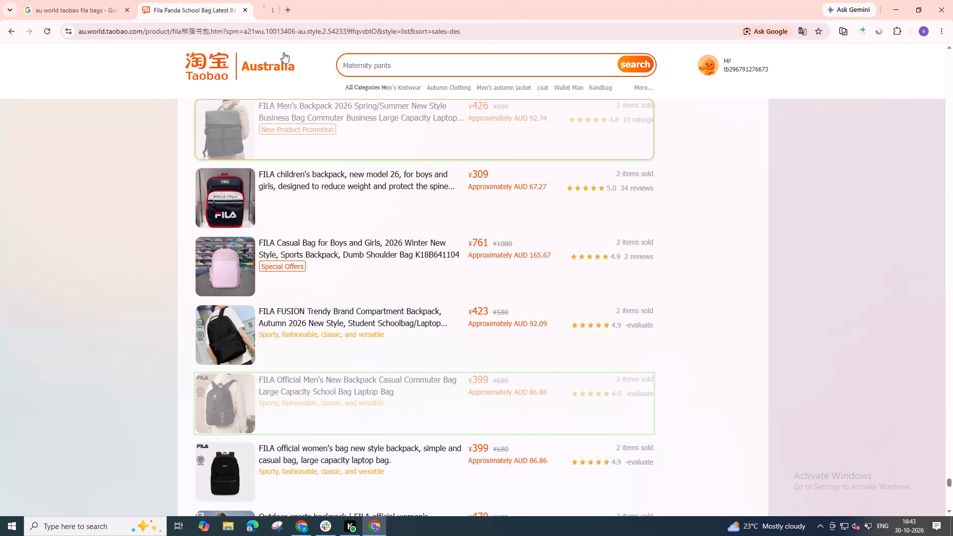
left_click(293, 0)
left_click(361, 10)
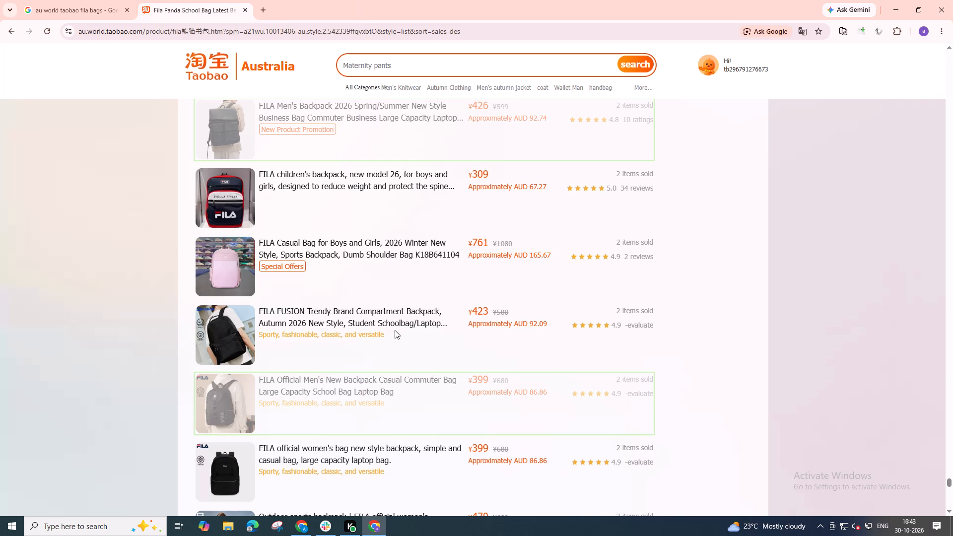
Copy the link of the ¥761 FILA Casual Bag K18B641104 into cell C27960, and return to the listings.
right_click(412, 253)
left_click(470, 355)
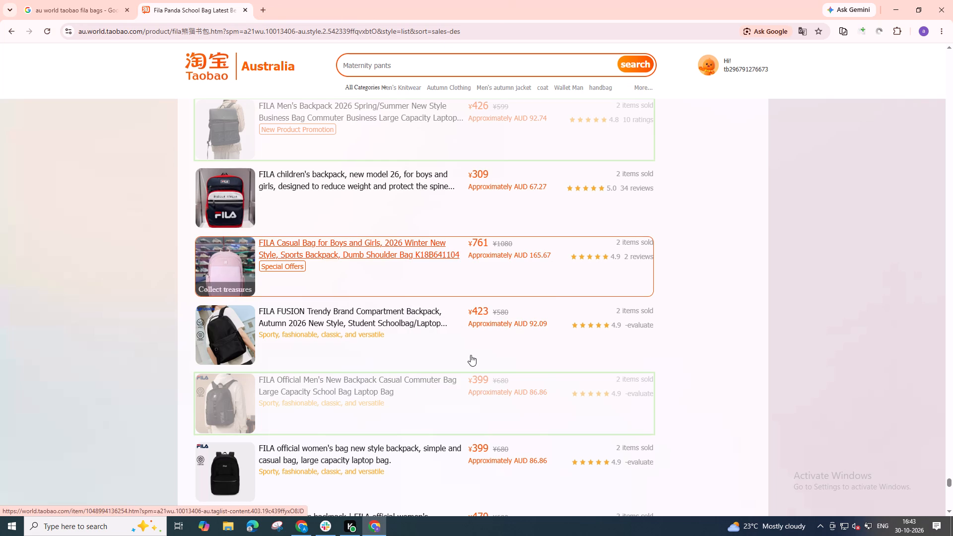
key("alt+Tab")
left_click(411, 439)
key("ctrl+v")
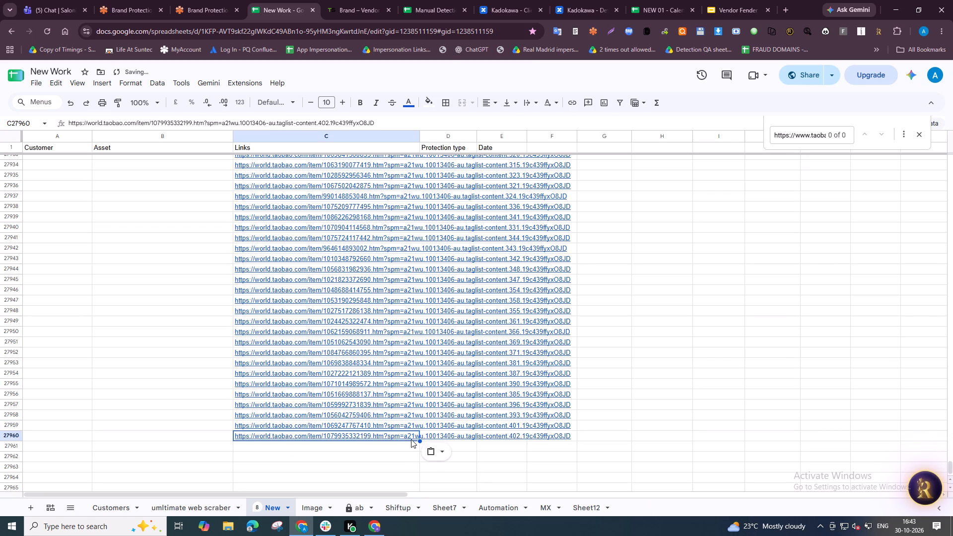
key("alt+Tab")
Examine the full-size photo of the ¥423 FILA FUSION Trendy Brand Compartment Backpack.
right_click(232, 335)
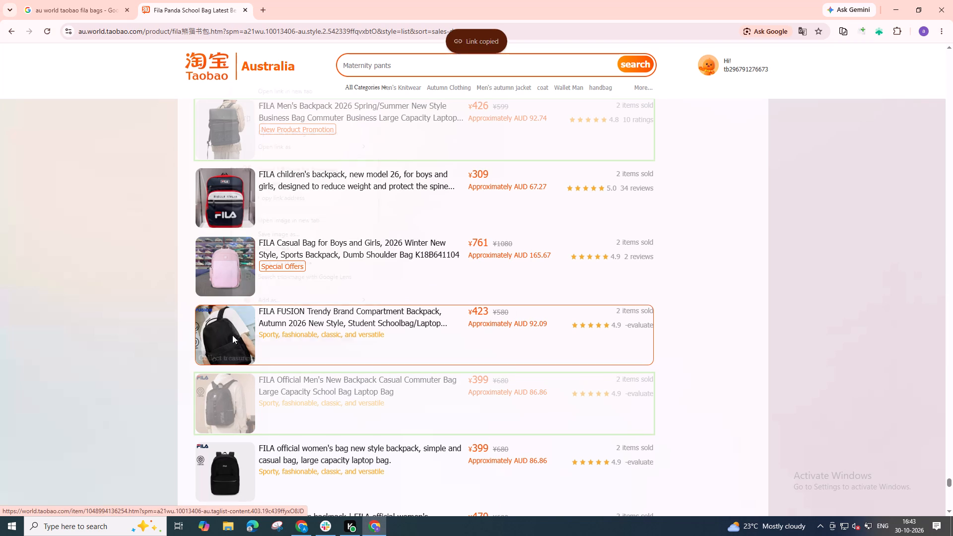
left_click(291, 219)
left_click(311, 0)
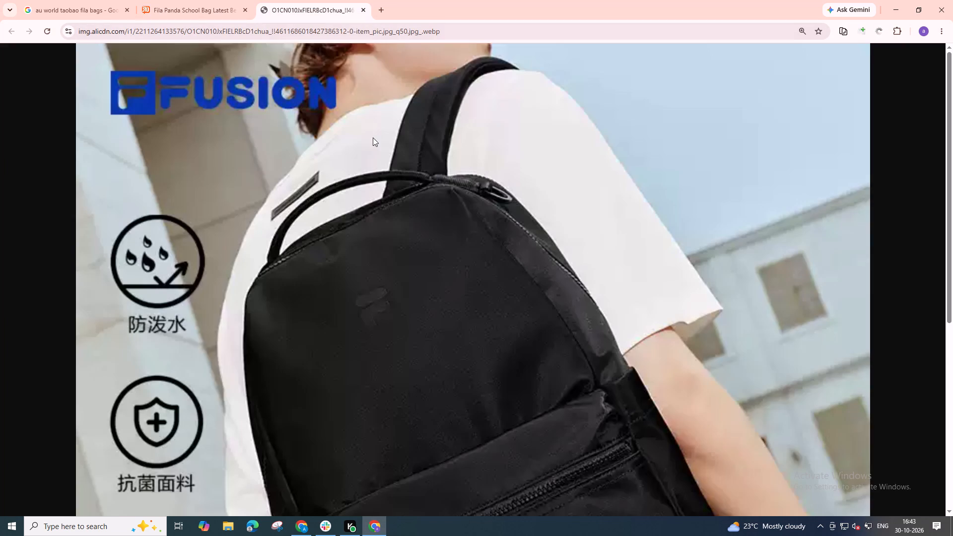
scroll(373, 137, "down", 4)
left_click(362, 8)
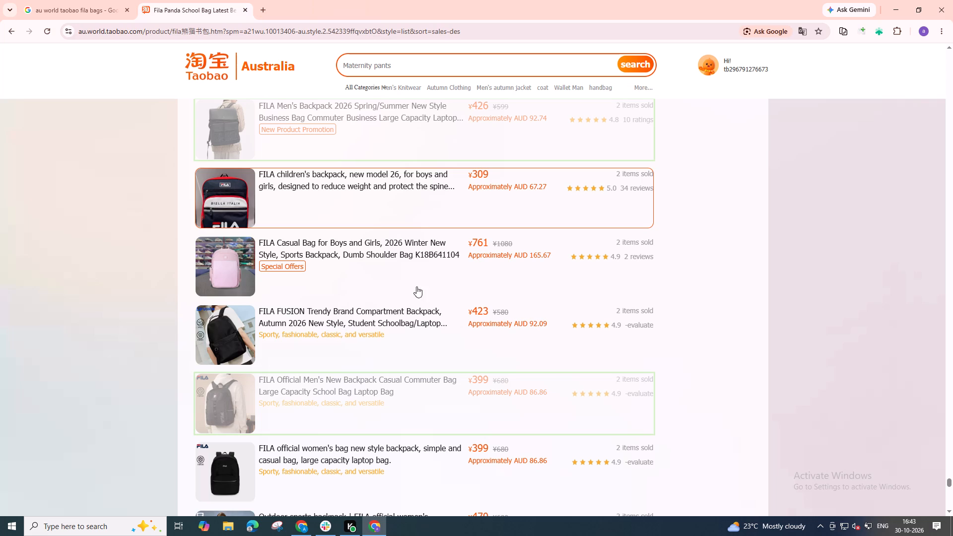
Copy the link of the ¥423 FILA FUSION Compartment Backpack into cell C27961, and return to the listings.
right_click(419, 322)
left_click(450, 426)
key("alt+Tab")
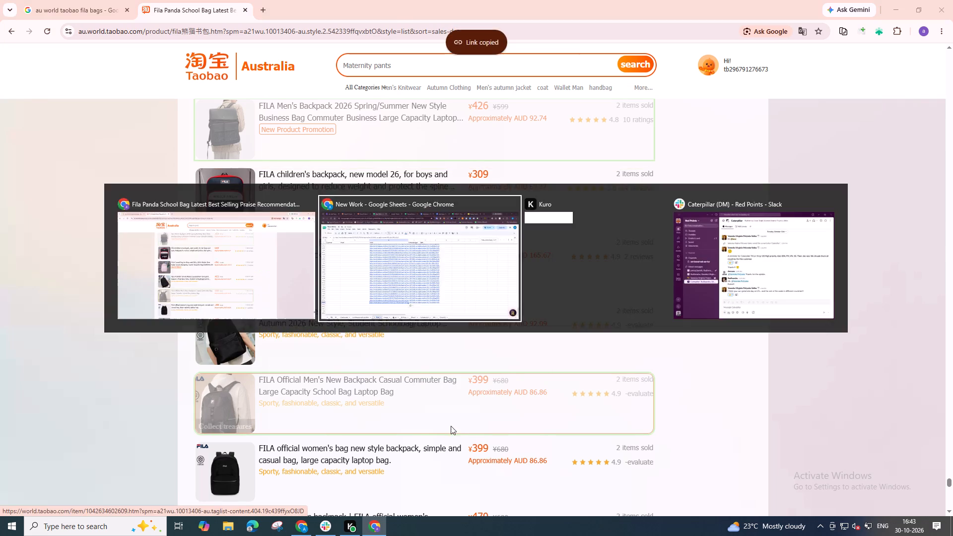
left_click(410, 449)
key("ctrl+v")
key("alt+Tab")
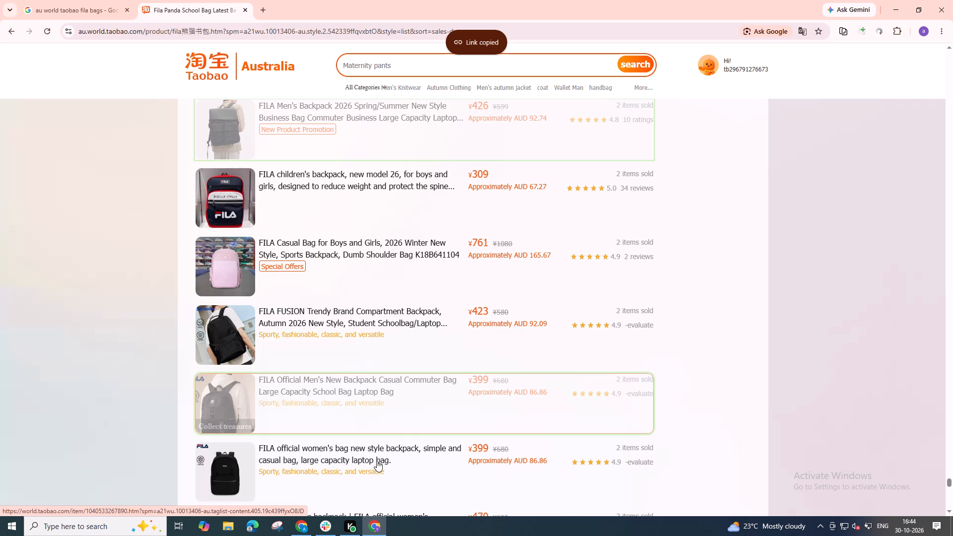
Copy the link of the ¥399 FILA official women's new style backpack into cell C27962.
right_click(377, 461)
left_click(425, 402)
key("alt+Tab")
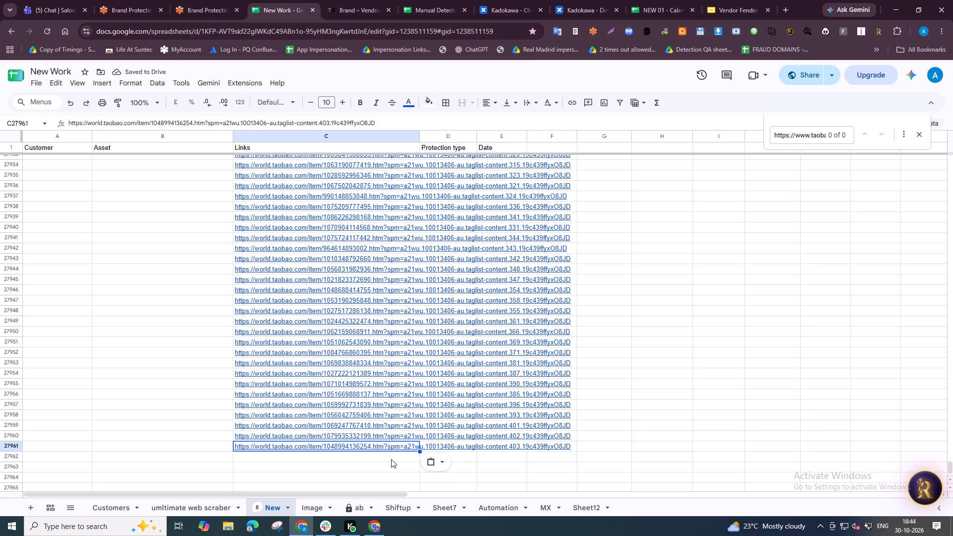
left_click(391, 458)
key("ctrl+v")
Select the block of logged links above C27962 to check how many there are, and return to the listings.
key("ctrl+shift+Up")
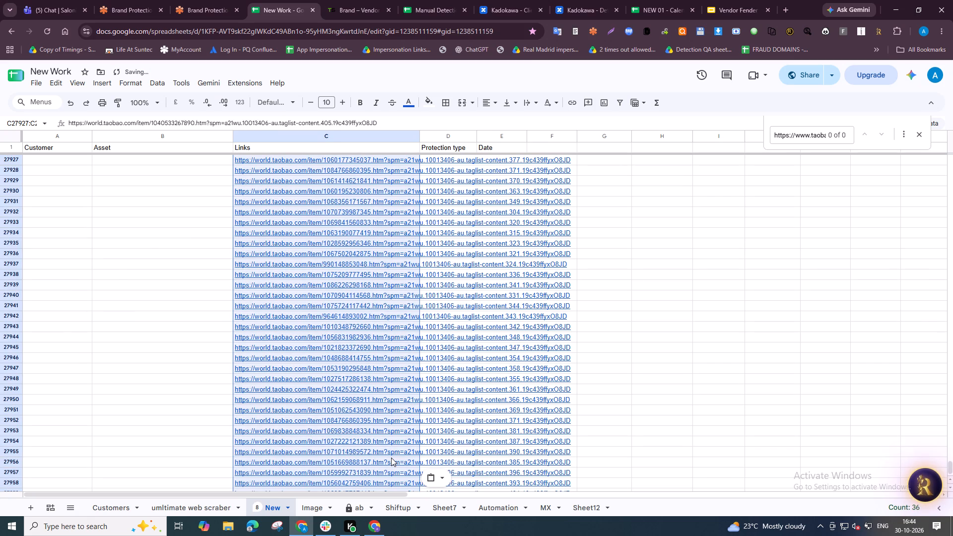
scroll(436, 432, "down", 6)
left_click(393, 418)
key("alt+Tab")
Copy the link of the ¥399 FILA official women's new style backpack into cell C27963, and return to the listings.
scroll(420, 336, "down", 4)
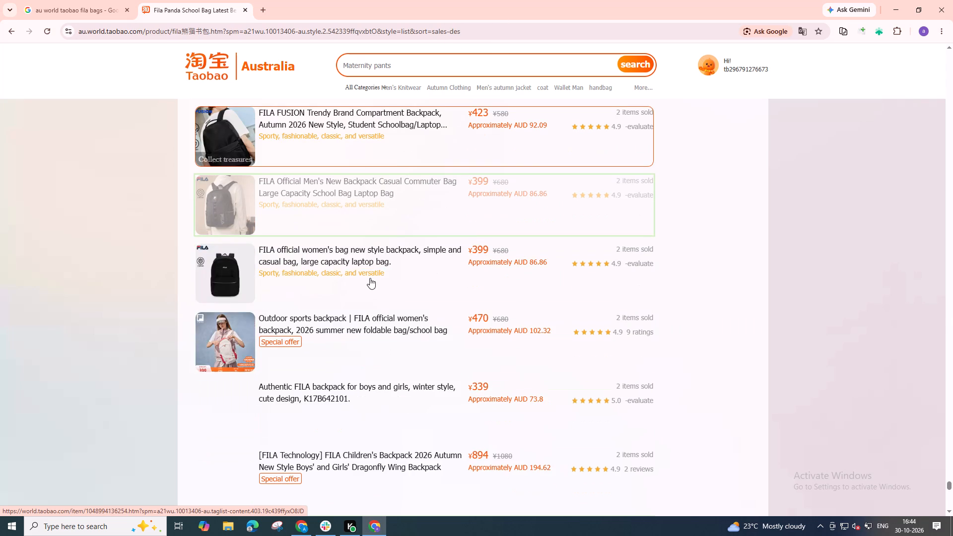
right_click(367, 257)
left_click(456, 359)
key("alt+Tab")
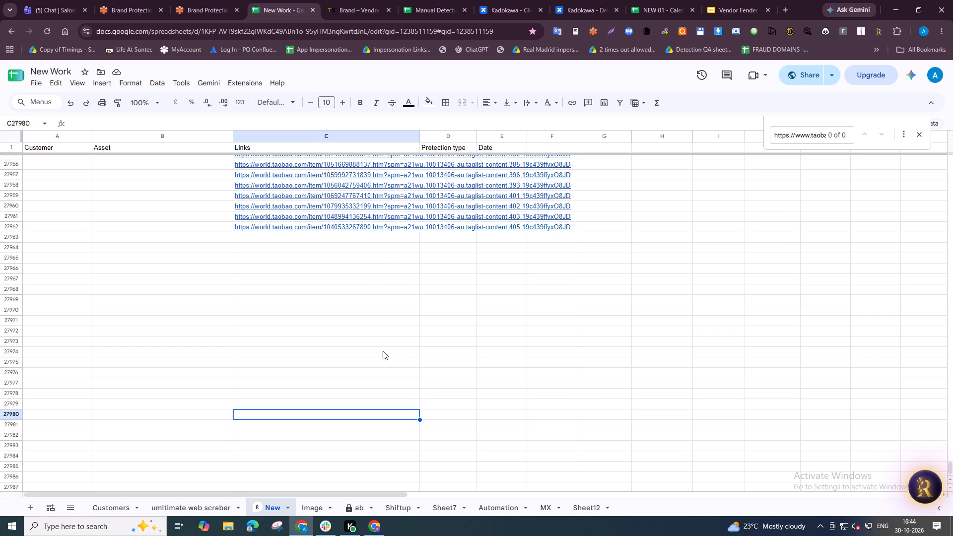
left_click(390, 240)
key("ctrl+v")
key("alt+Tab")
Copy the link of the ¥894 FILA Technology Children's Dragonfly Wing Backpack into cell C27966, and return to the listings.
scroll(424, 313, "down", 4)
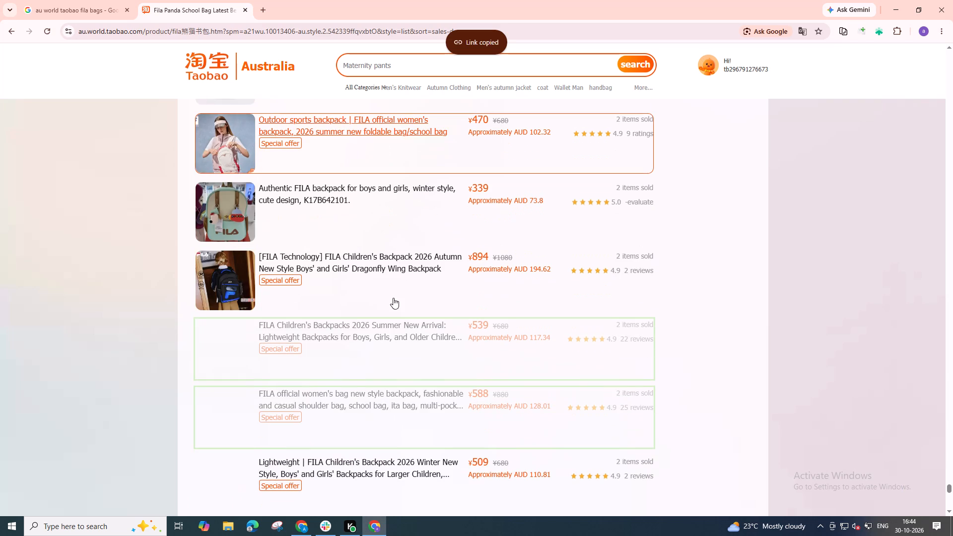
right_click(401, 261)
left_click(447, 366)
key("alt+Tab")
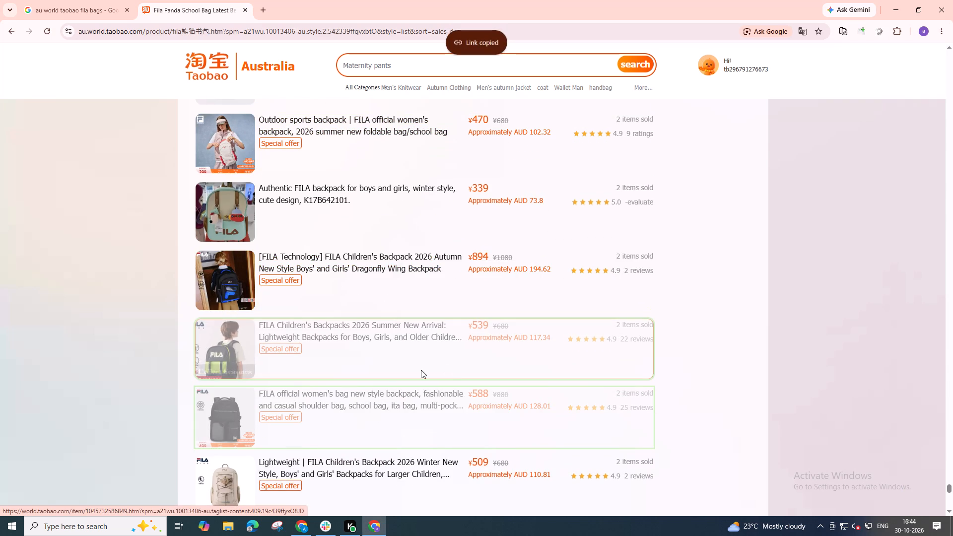
left_click(391, 270)
key("ctrl+v")
key("alt+Tab")
Copy the link of the ¥509 Lightweight FILA Children's Backpack 2026 Winter into cell C27965, and return to the listings.
right_click(409, 464)
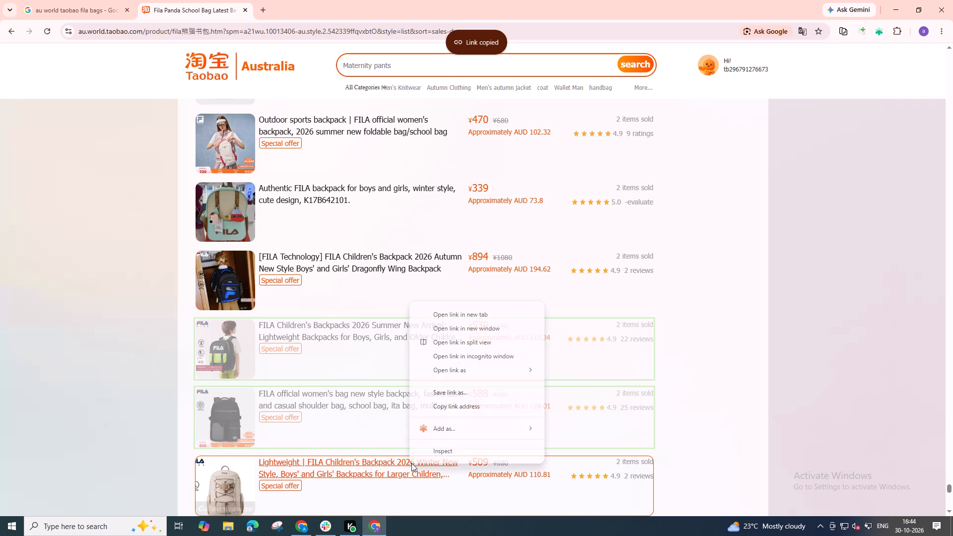
left_click(456, 402)
key("alt+Tab")
left_click(409, 266)
left_click(406, 255)
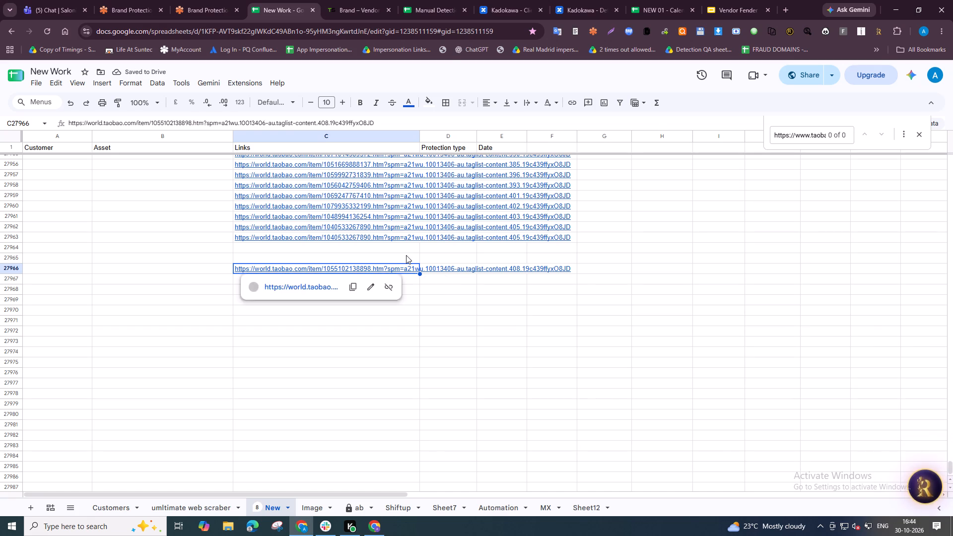
key("ctrl+v")
key("alt+Tab")
Copy the link of the ¥258 FILA lightweight elementary school backpack into cell C27964, and return to the listings.
scroll(416, 303, "down", 5)
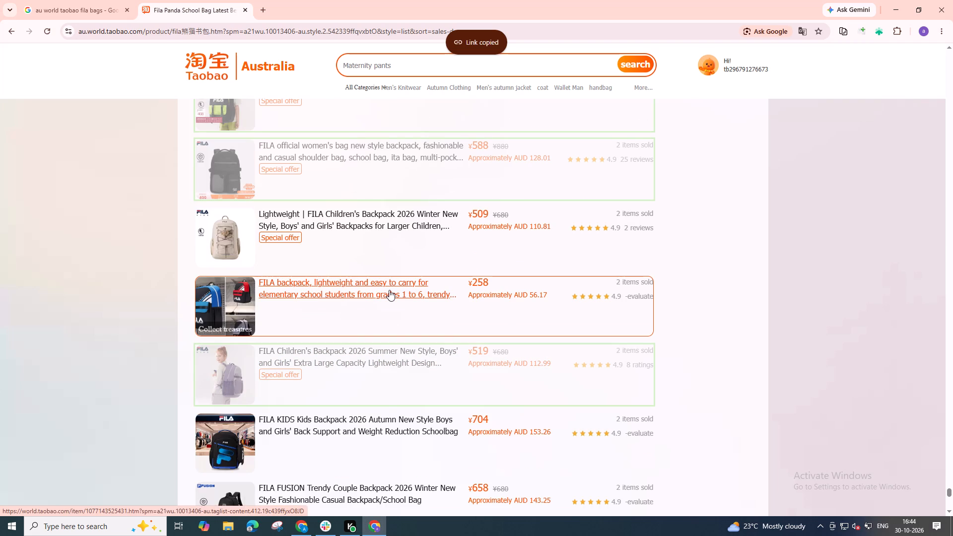
right_click(389, 290)
left_click(429, 396)
key("alt+Tab")
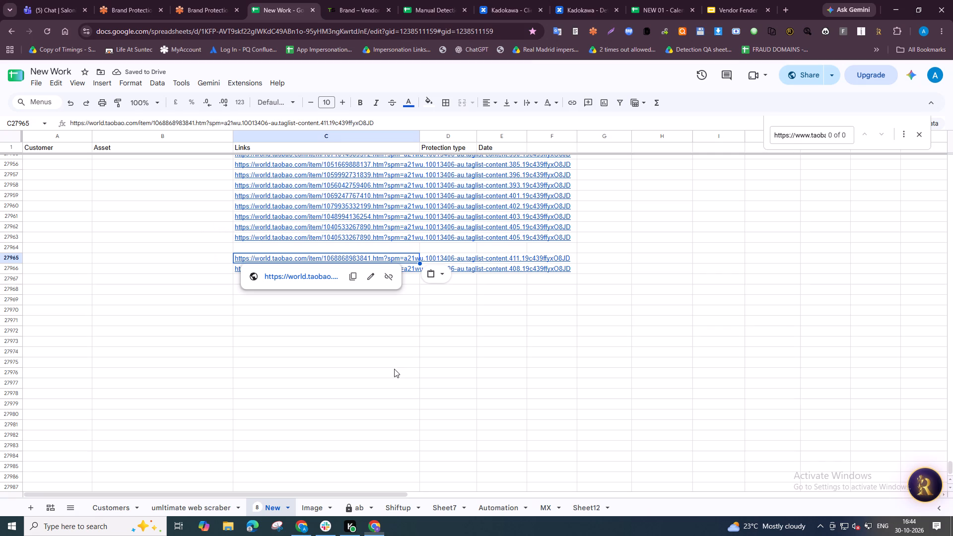
left_click(388, 249)
key("ctrl+v")
key("alt+Tab")
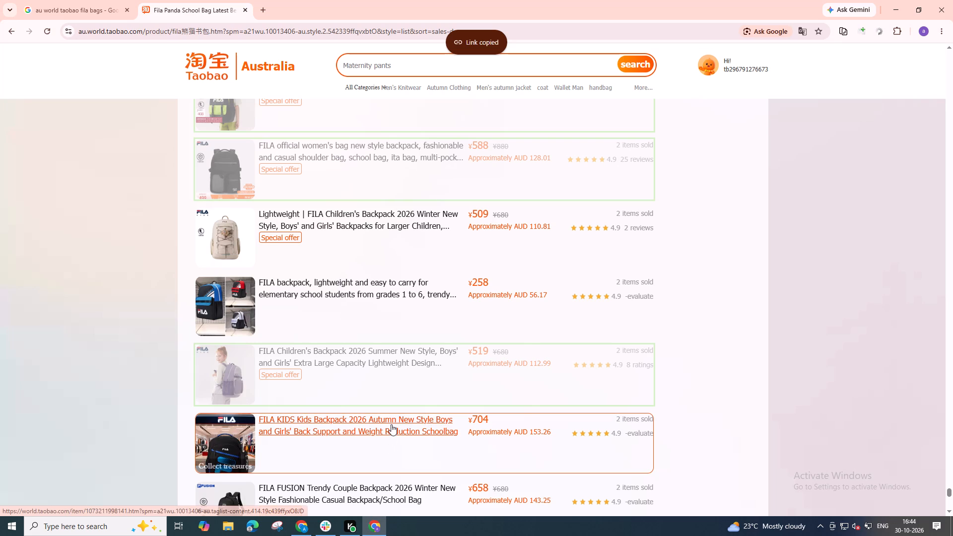
Copy the link of the ¥704 FILA KIDS Back Support and Weight Reduction Schoolbag into cell C27968, and return to the listings.
right_click(391, 424)
left_click(455, 364)
key("alt+Tab")
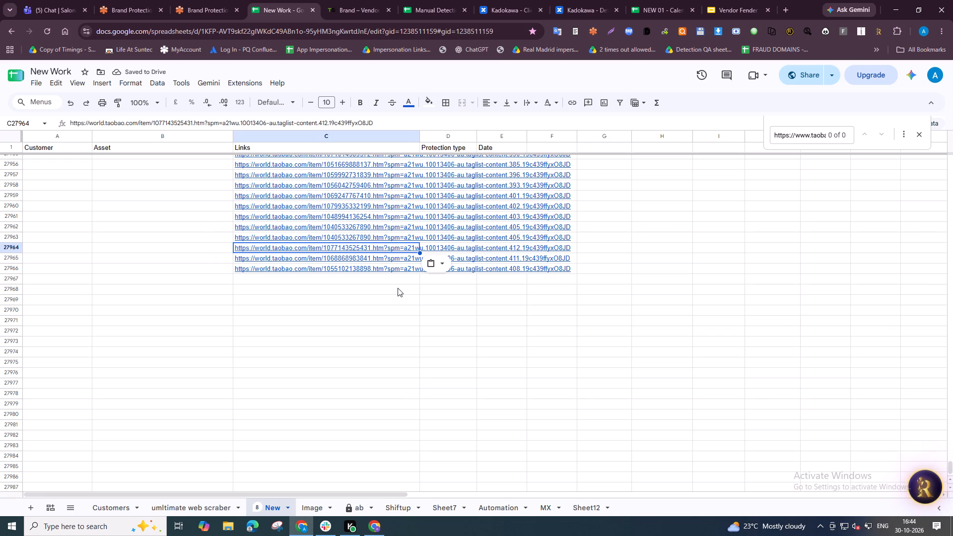
left_click(398, 288)
key("ctrl+v")
key("alt+Tab")
scroll(405, 320, "down", 4)
scroll(492, 301, "down", 4)
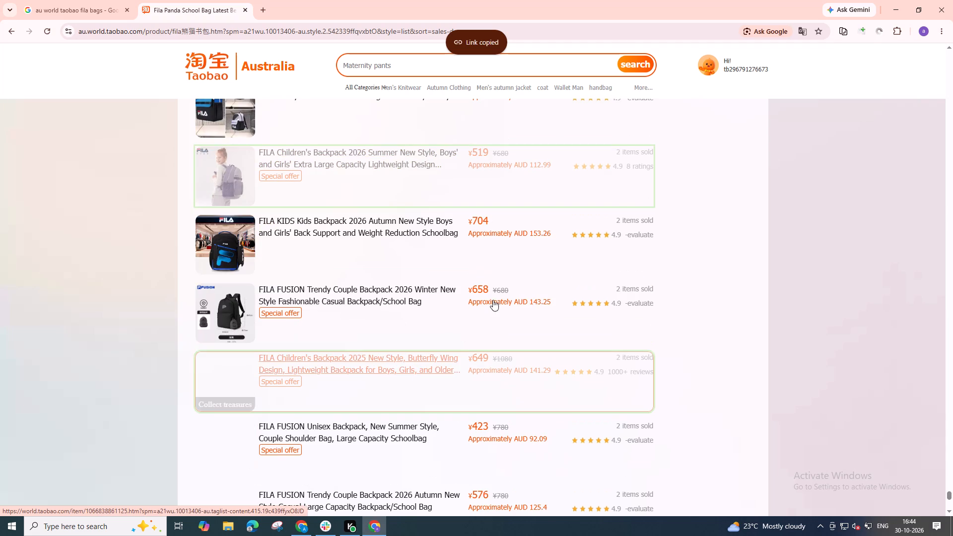
Copy the link of the ¥1199 FILA KIDS Kids Backpack 2025 New Style into cell C27967, and return to the listings.
scroll(431, 323, "down", 5)
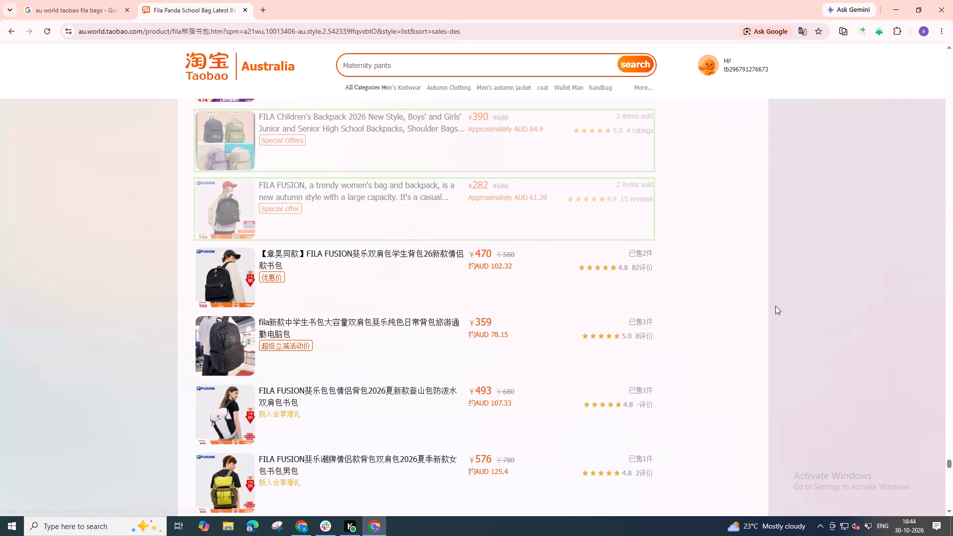
scroll(731, 318, "down", 5)
scroll(669, 330, "down", 1)
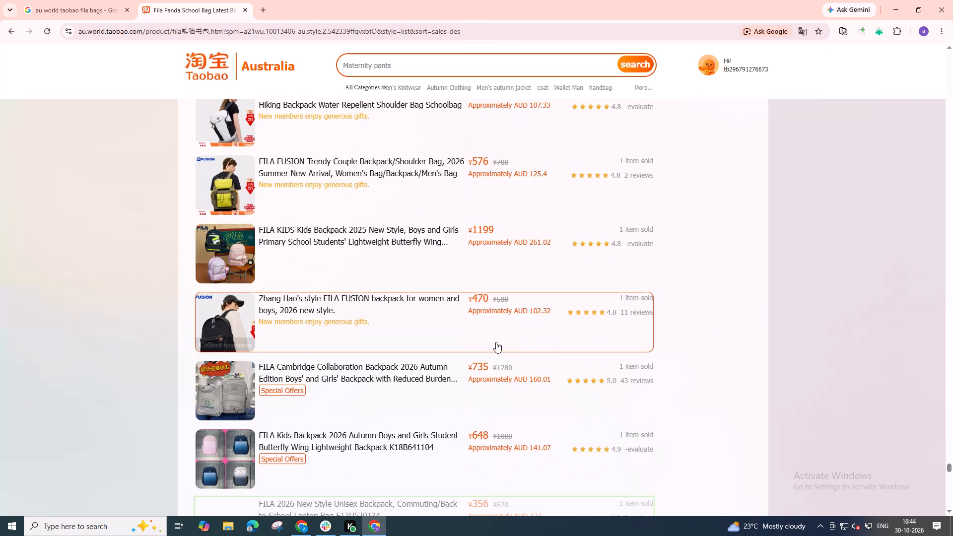
right_click(395, 237)
left_click(463, 341)
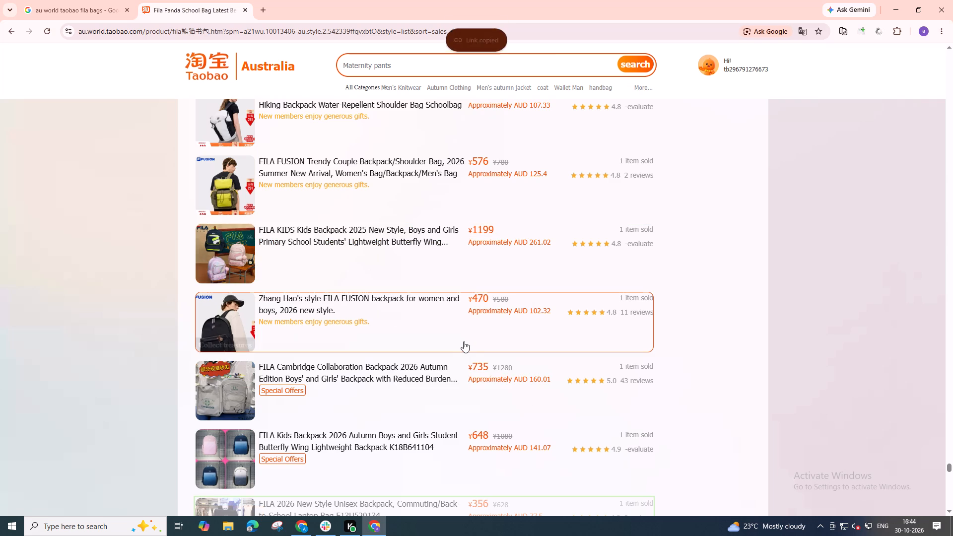
key("alt+Tab")
left_click(398, 282)
key("ctrl+v")
key("alt+Tab")
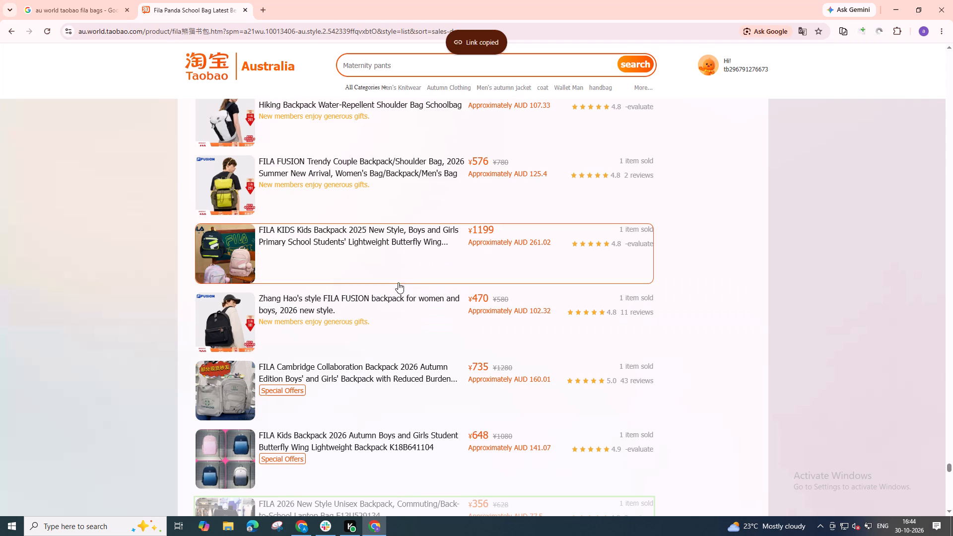
View the image of the ¥648 FILA Kids Backpack K18B641104, copy its link, close the Taobao tabs, and paste the link into cell C27969.
right_click(238, 447)
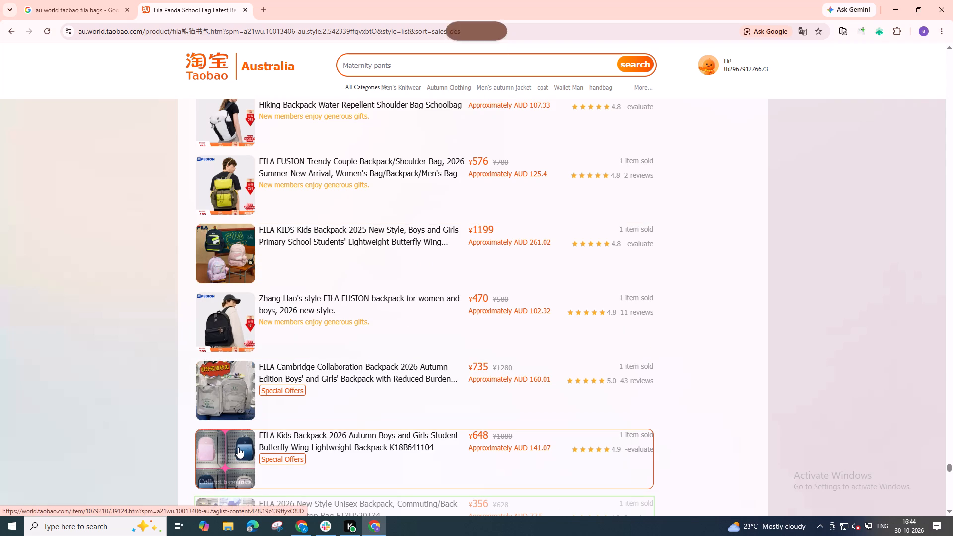
left_click(286, 329)
left_click(310, 0)
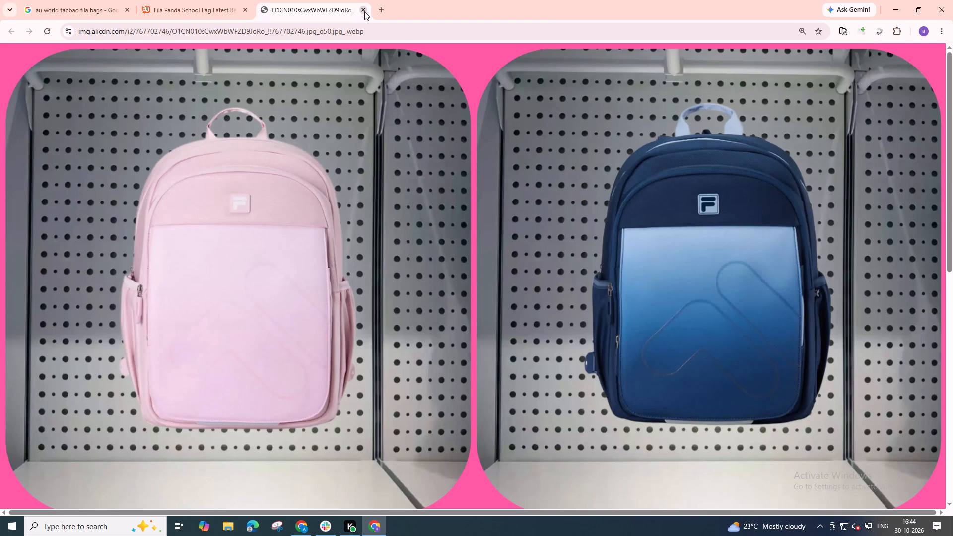
left_click(364, 11)
right_click(405, 450)
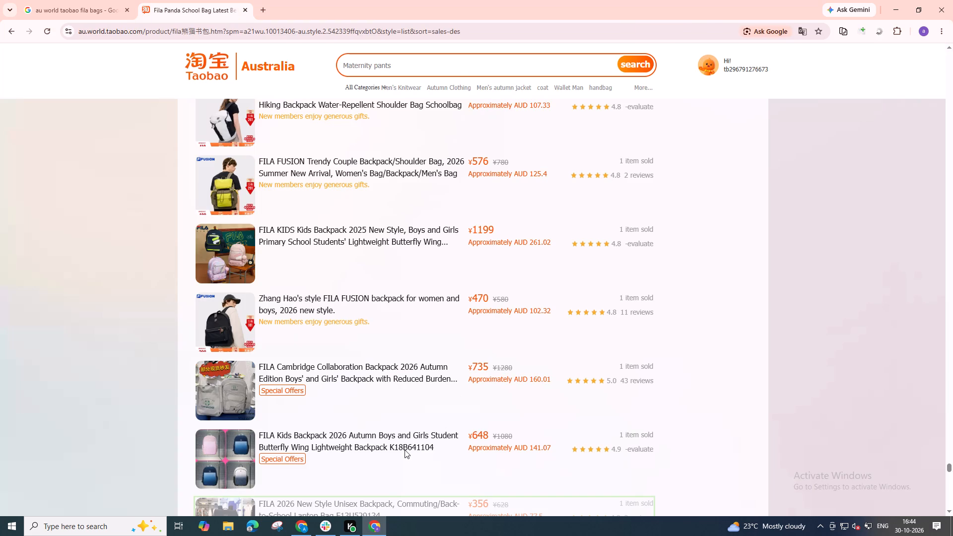
right_click(379, 450)
left_click(460, 392)
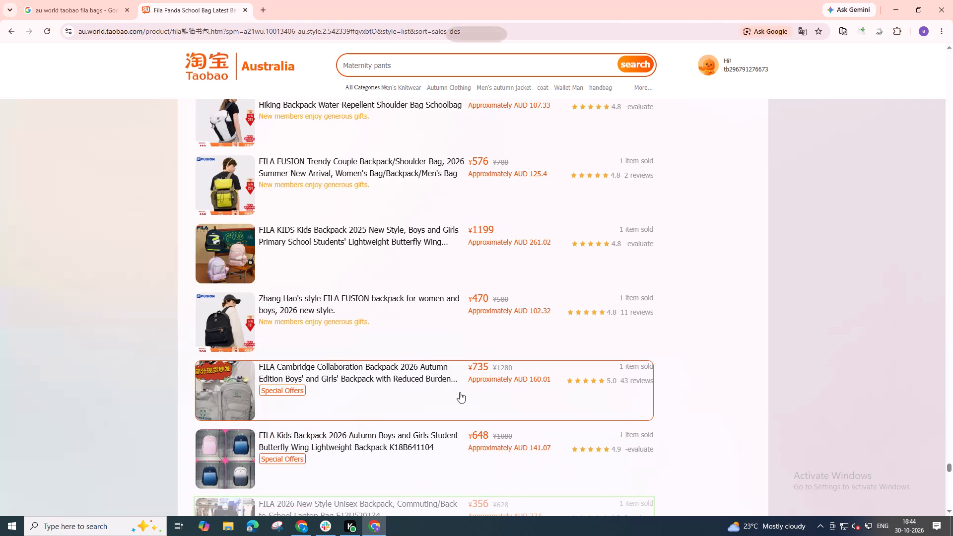
key("ctrl+w")
key("ctrl+w")
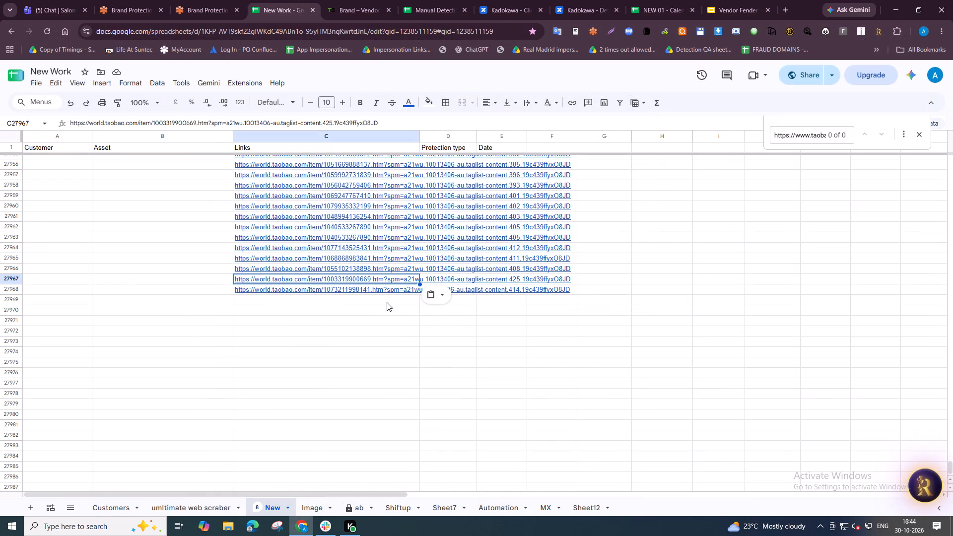
left_click(387, 302)
key("ctrl+v")
Submit the links in C27927:C27969 as a new multiple-link Red Points incident for Fila - 18 - Bags, Product counterfeit.
key("ctrl+shift+Up")
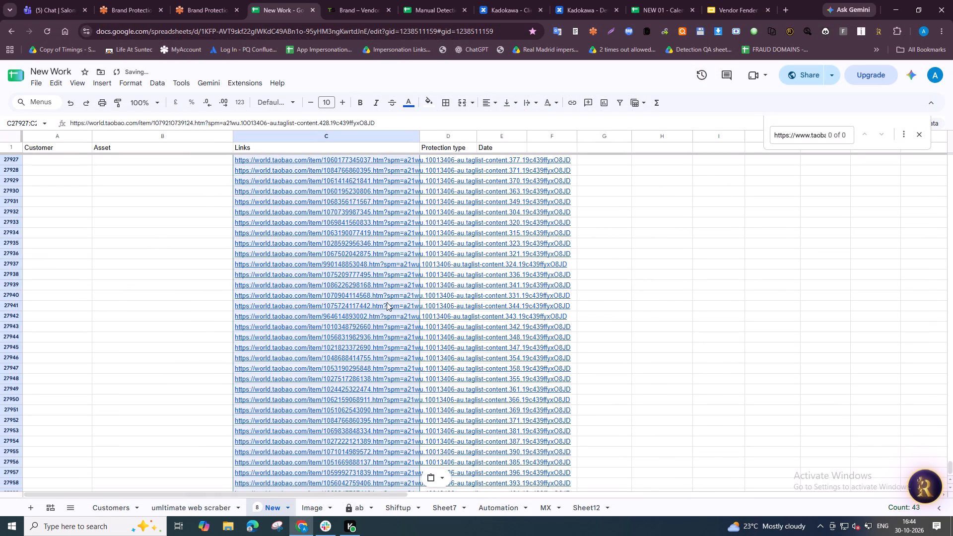
key("ctrl+c")
left_click(132, 0)
left_click(260, 428)
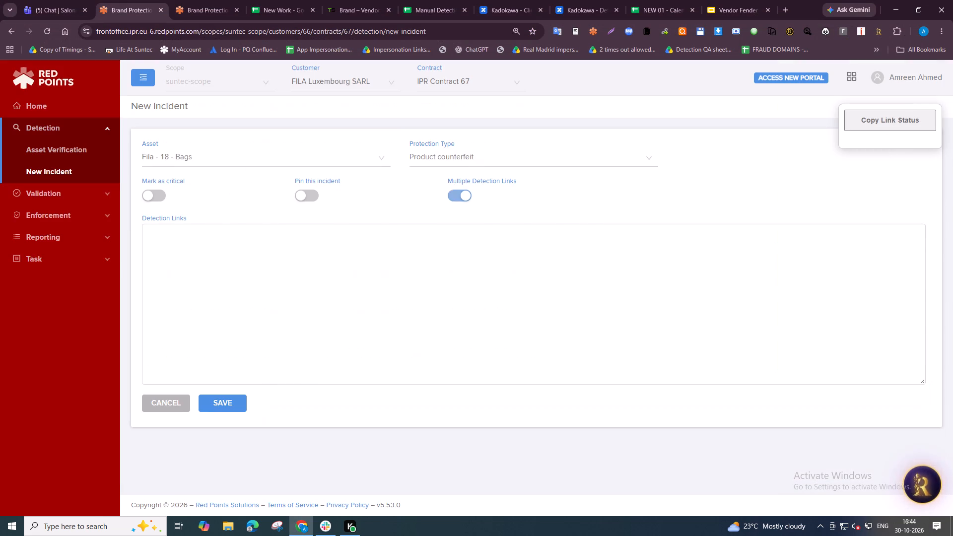
left_click(239, 301)
key("ctrl+v")
left_click(237, 403)
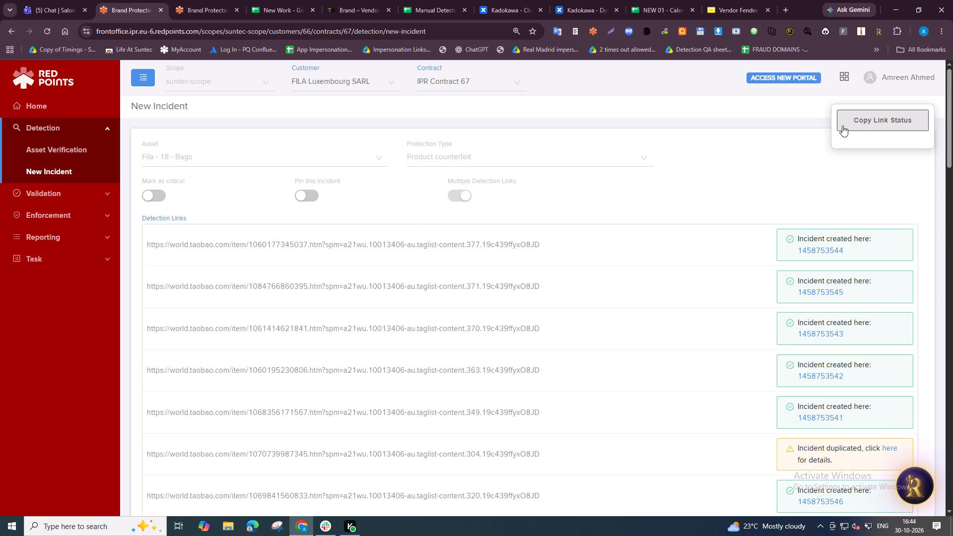
Copy the link status from Red Points and replace the submitted links in New Work with it, starting at cell C27925.
left_click(842, 126)
left_click(257, 0)
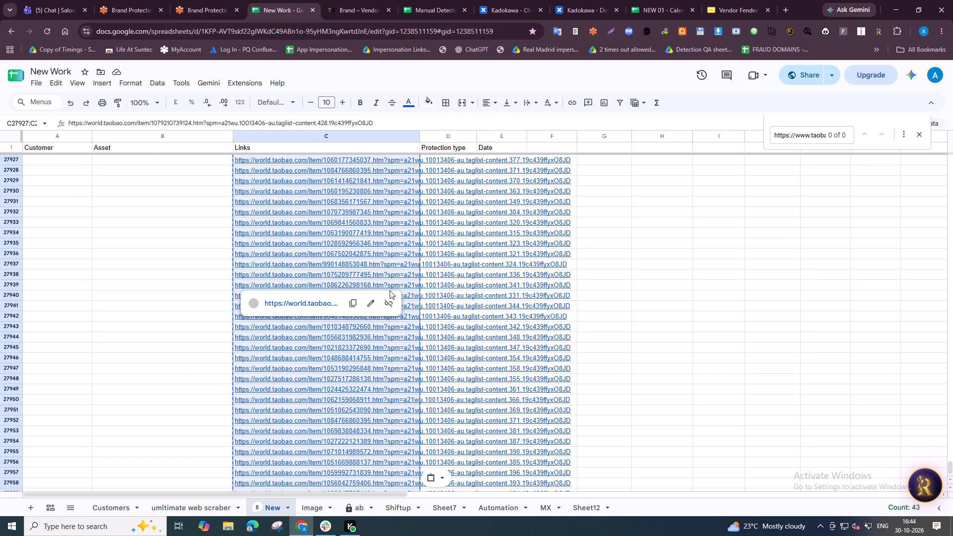
key("Delete")
key("ctrl+Up")
key("Down")
key("ctrl+v")
Clear the pasted header row C27925:E27925 and move the status results up to start at cell C27925.
key("Up")
key("Down")
key("ctrl+shift+Right")
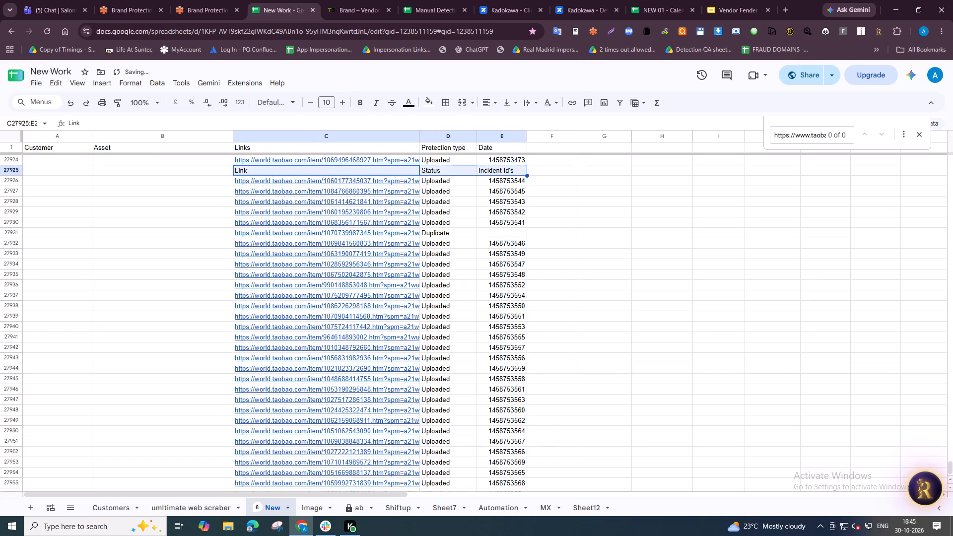
key("Delete")
key("Down")
key("ctrl+shift+Down")
key("ctrl+shift+Right")
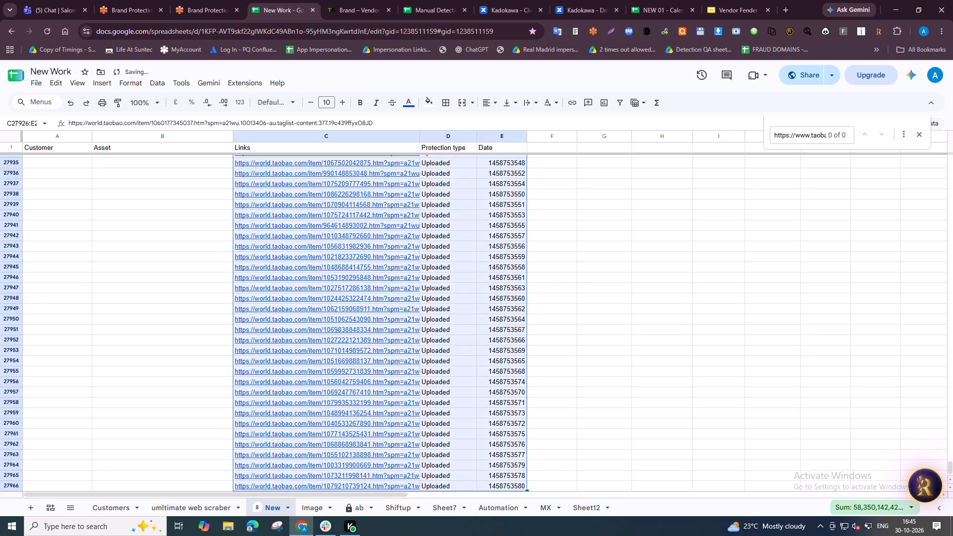
key("ctrl+x")
key("ctrl+Up")
key("Down")
key("ctrl+v")
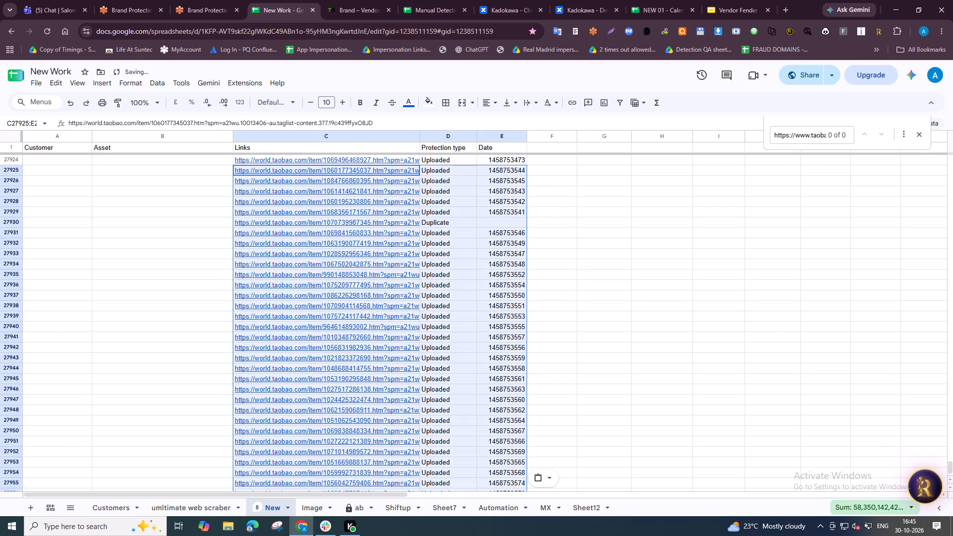
Clear the Link, Status and Incident Id's headers in row 27883.
key("ctrl+Down")
key("Down")
key("Right")
key("Up")
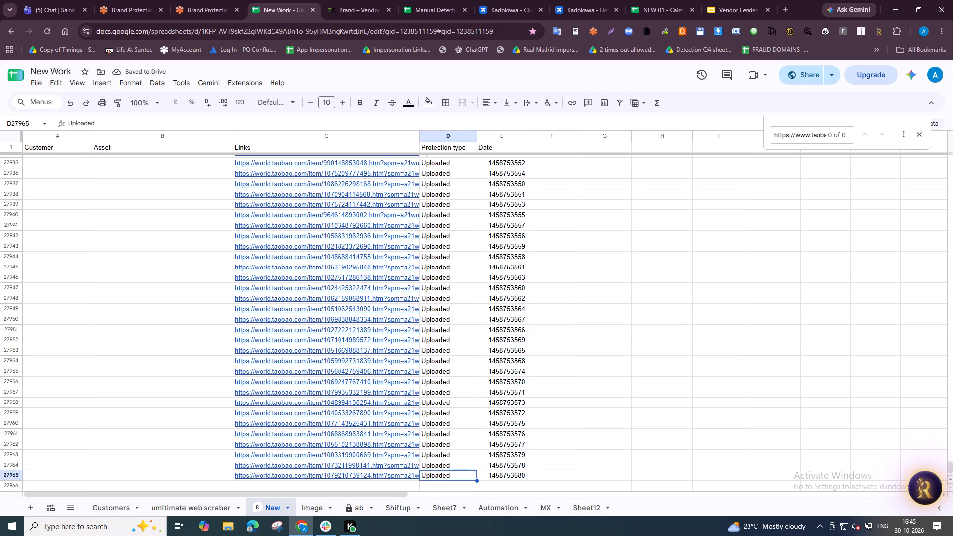
key("Right")
key("ctrl+shift+Up")
scroll(390, 290, "up", 8)
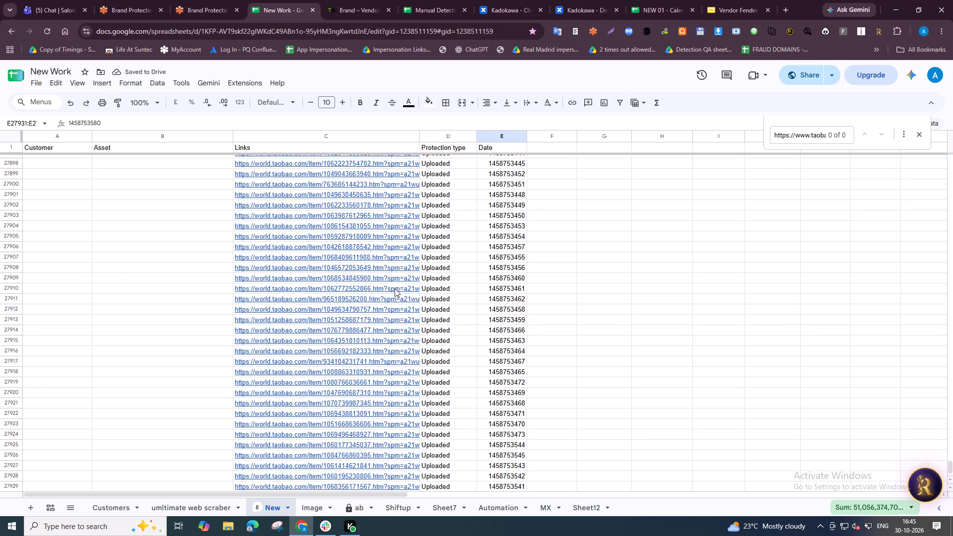
scroll(395, 288, "up", 5)
left_click(373, 307)
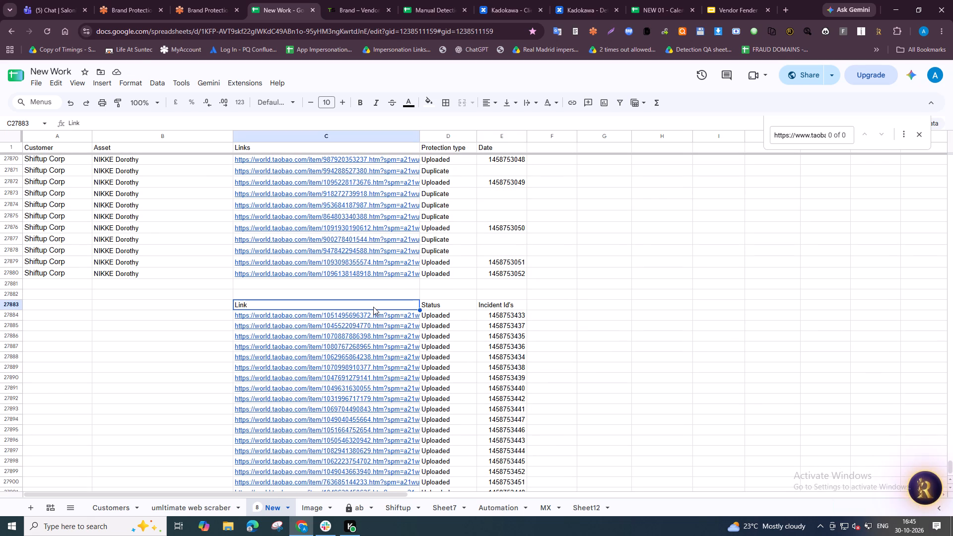
key("ctrl+shift+Right")
key("Delete")
Delete row 27930, which holds the Duplicate entry.
left_click(397, 317)
scroll(631, 347, "down", 3)
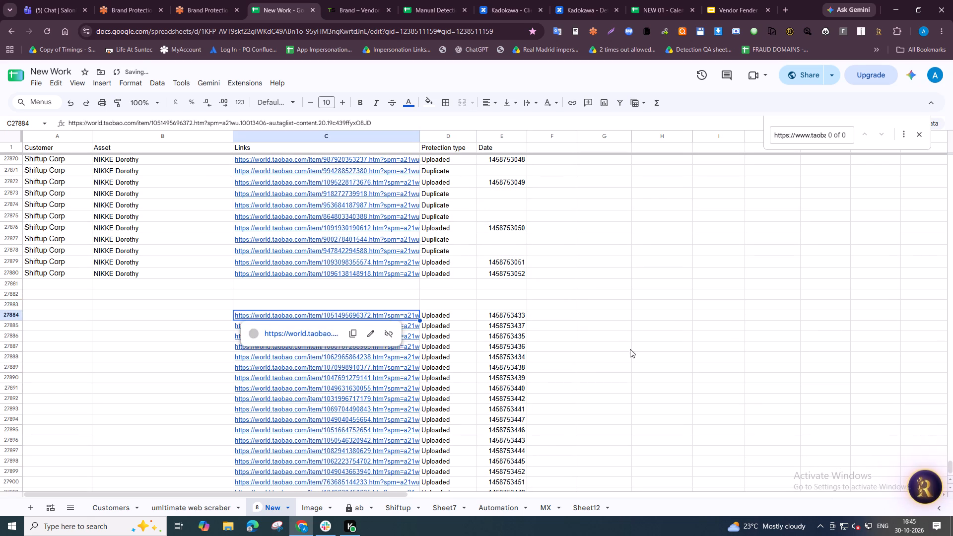
scroll(630, 349, "down", 2)
scroll(550, 406, "down", 4)
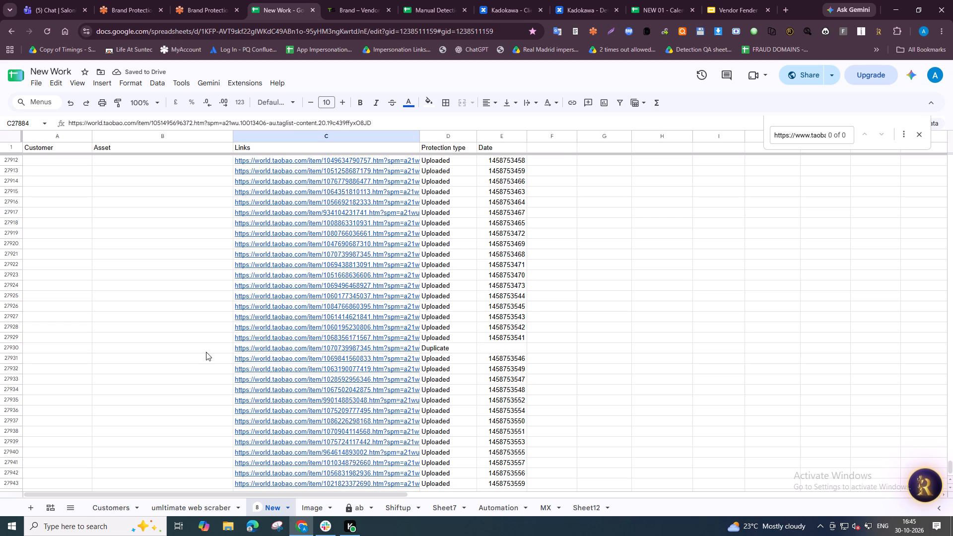
left_click(16, 348)
right_click(16, 348)
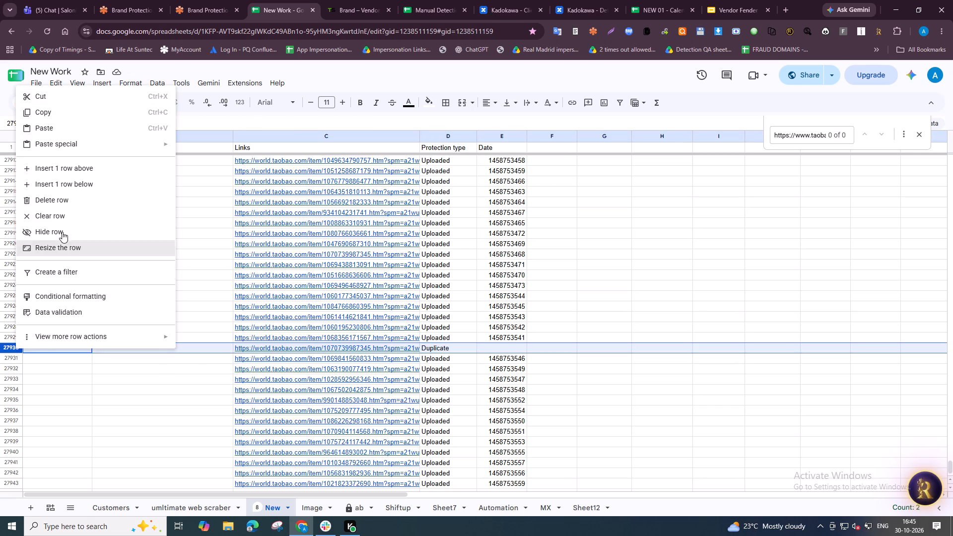
left_click(81, 199)
Move the FILA results block C27884:E27964 up to start at cell C27882.
scroll(336, 402, "down", 5)
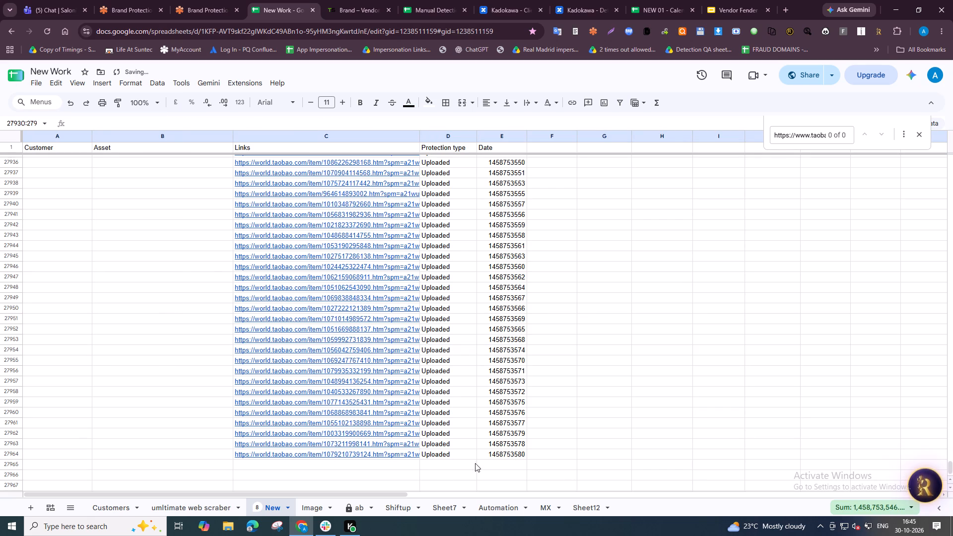
left_click(489, 458)
key("ctrl+shift+Up")
key("ctrl+shift+Left")
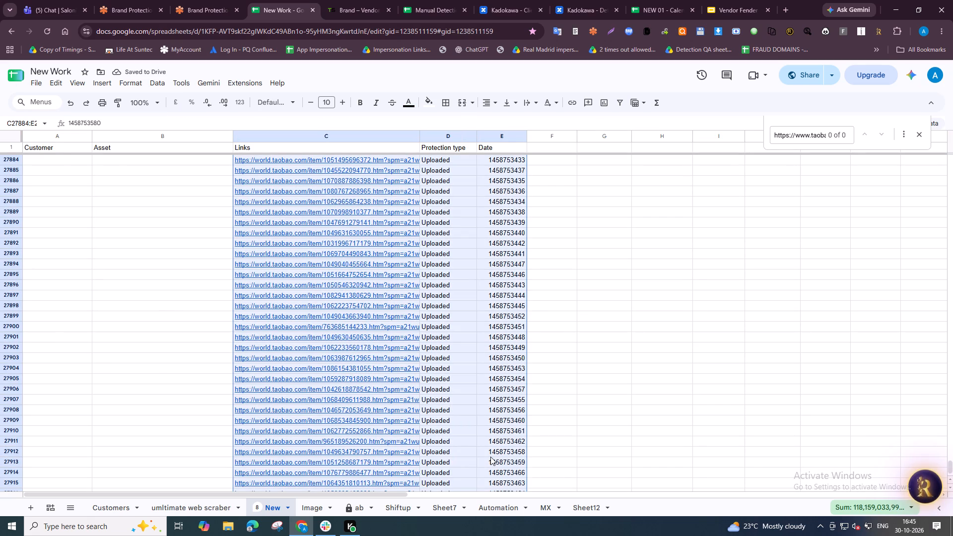
key("ctrl+x")
scroll(429, 468, "up", 4)
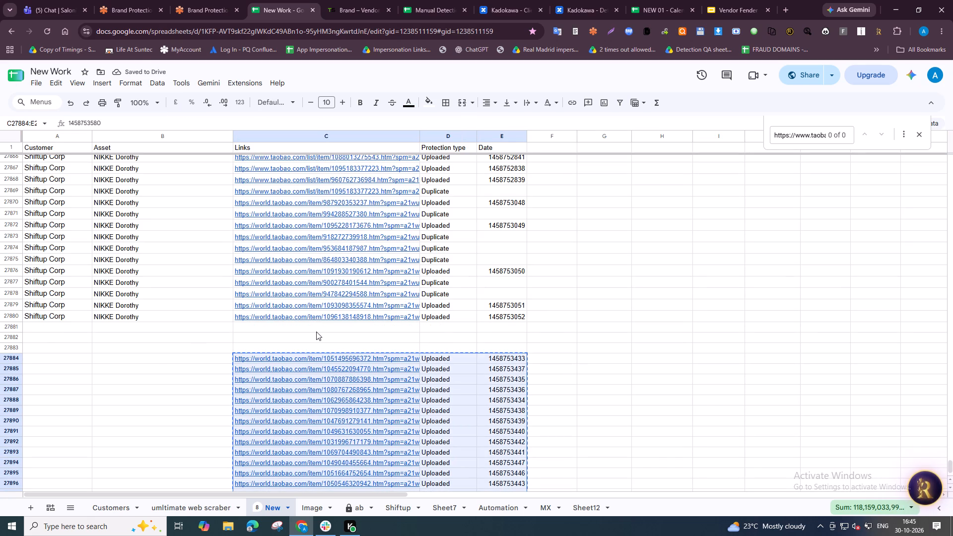
left_click(314, 334)
key("ctrl+v")
Copy the customer FILA Luxembourg SARL and asset Fila - 18 - Bags from Red Points into cells A27882 and B27882.
left_click(113, 0)
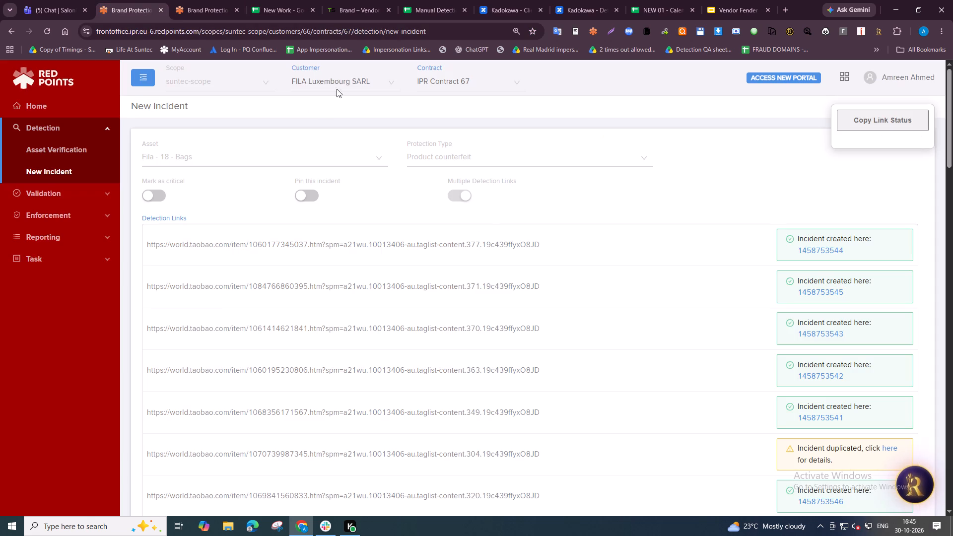
left_click(338, 84, "alt")
left_click(297, 0)
left_click(79, 339)
key("ctrl+v")
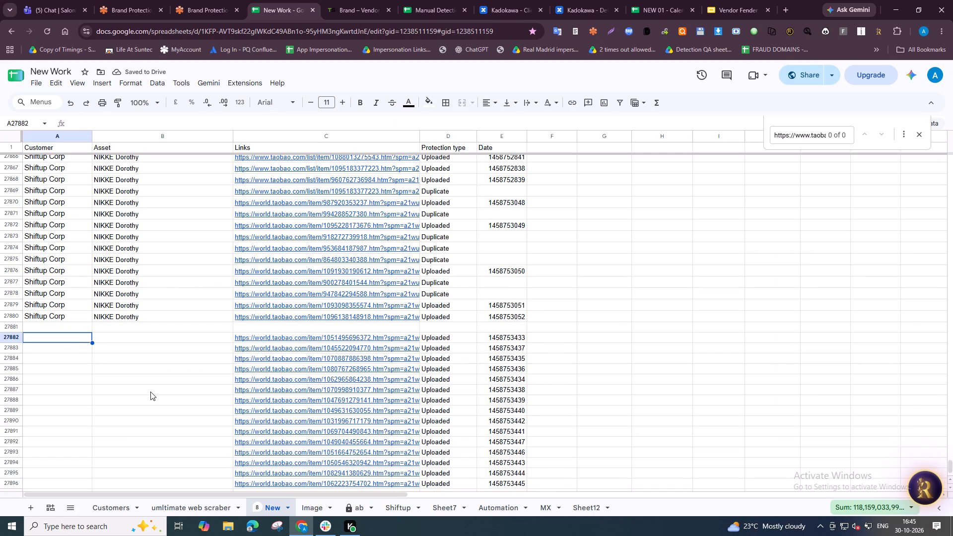
left_click(150, 392)
left_click(159, 0)
left_click(190, 159, "alt")
left_click(268, 0)
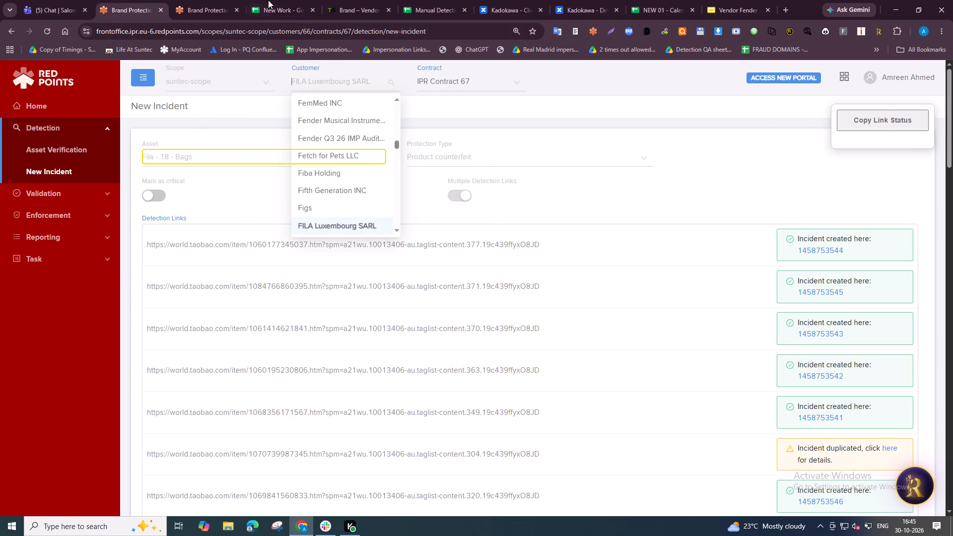
left_click(152, 337)
key("ctrl+v")
Fill the customer and asset values down columns A and B through row 27962.
key("Right")
key("ctrl+Down")
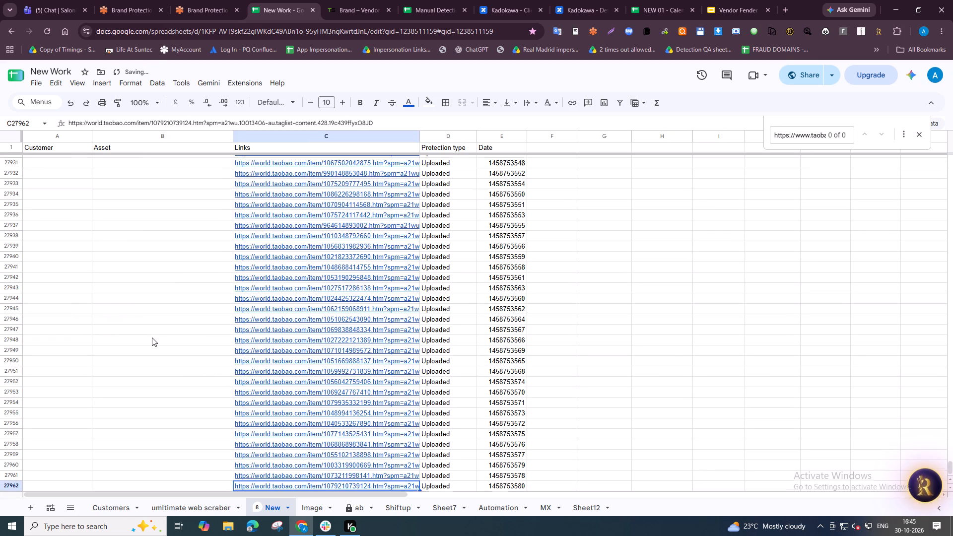
key("Left")
key("ctrl+shift+Up")
key("ctrl+shift+Left")
key("ctrl+d")
key("Right")
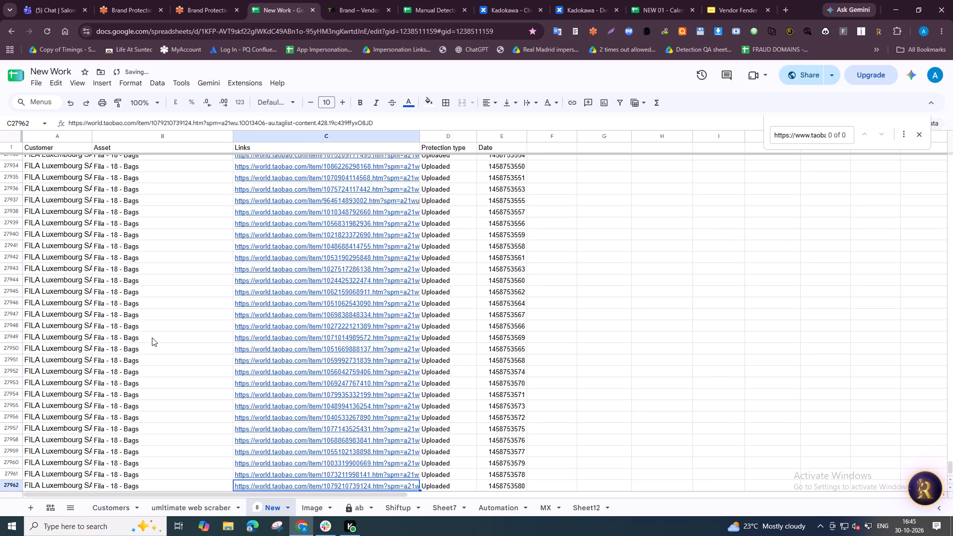
key("ctrl+shift+Up")
left_click_drag(603, 273, 613, 273)
Check the sum of the customer counts in J27478:J27486 of the 30/10/2026 tally.
left_click(704, 269)
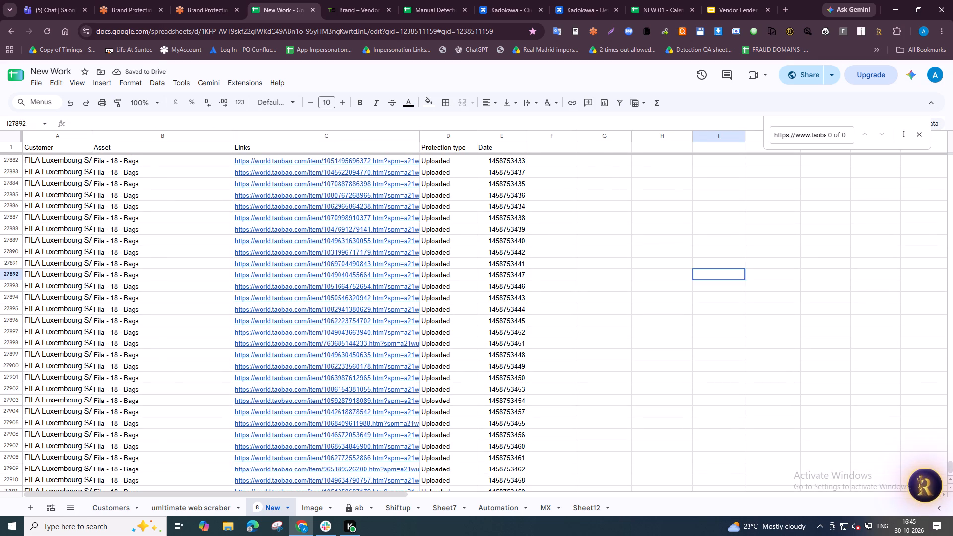
key("ctrl+Up")
scroll(704, 269, "up", 5)
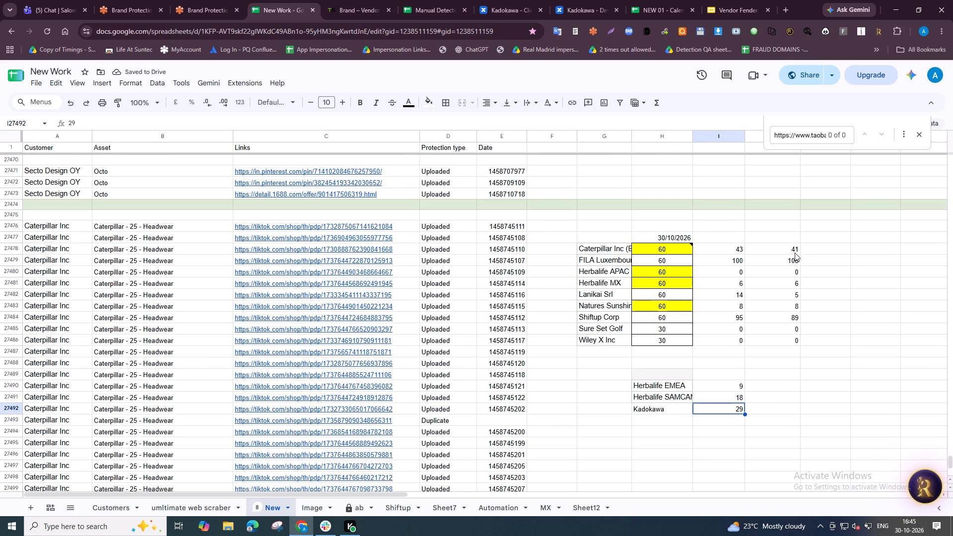
left_click_drag(793, 244, 795, 344)
left_click(779, 446)
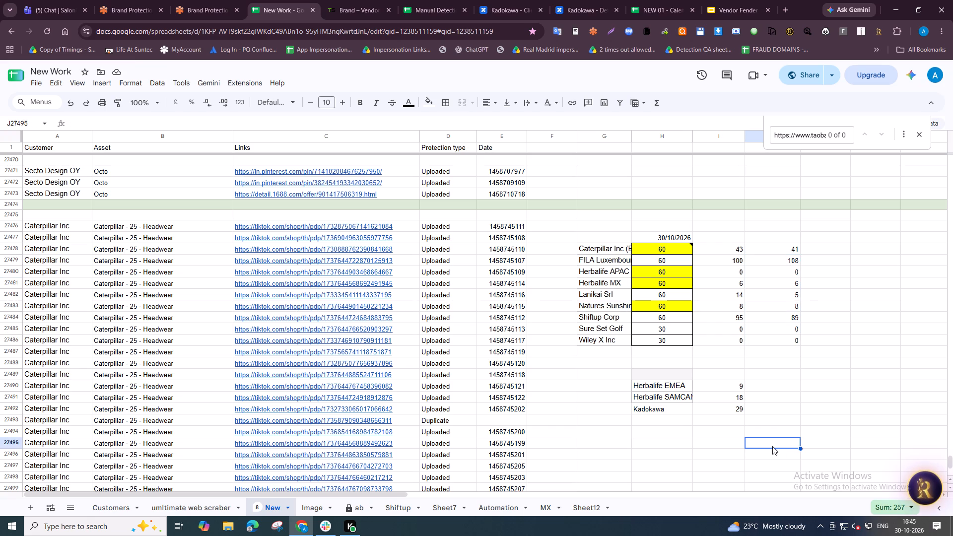
Calculate 270-257 in a new browser window after rechecking the sum of the tally counts in J27477:J27486.
key("ctrl+n")
key("8")
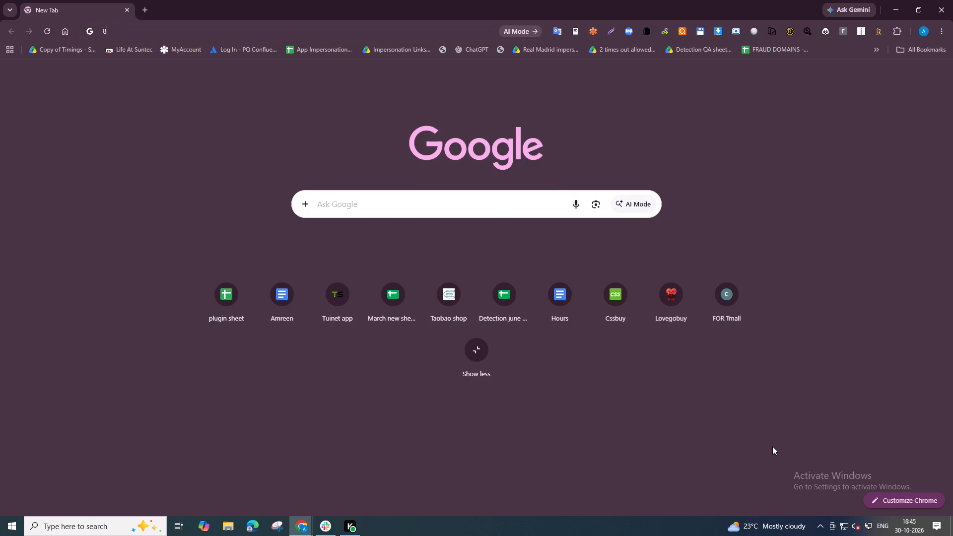
key("BackSpace")
key("BackSpace")
key("2")
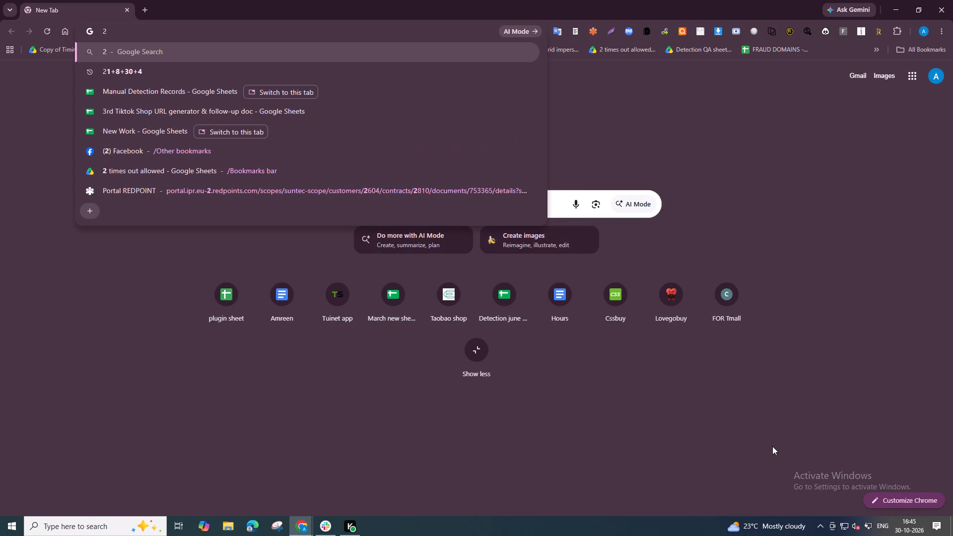
key("BackSpace")
key("BackSpace")
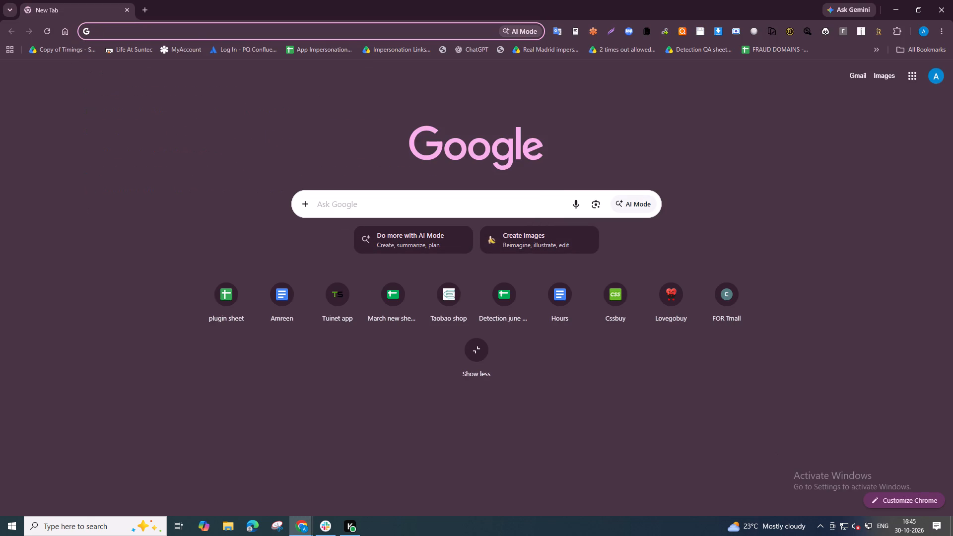
type("270-251")
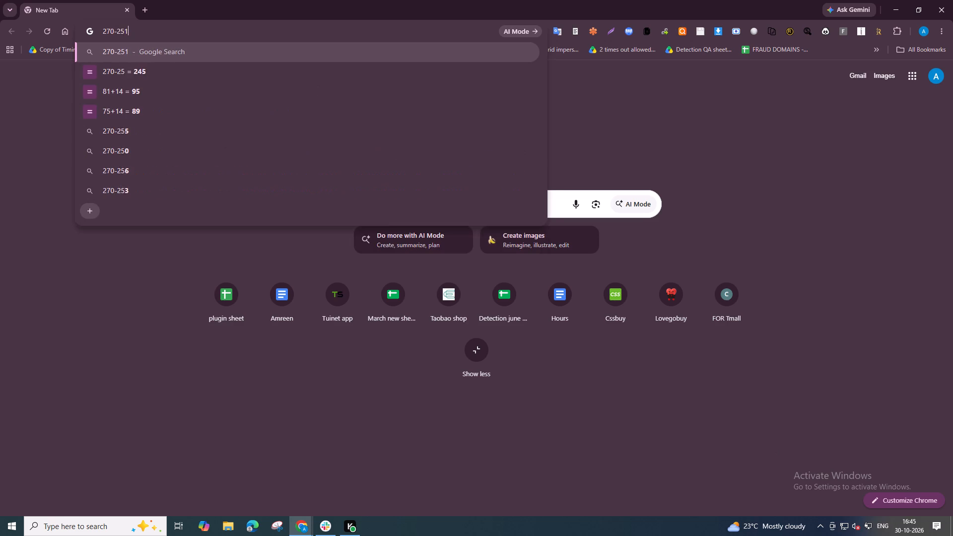
key("alt+Tab")
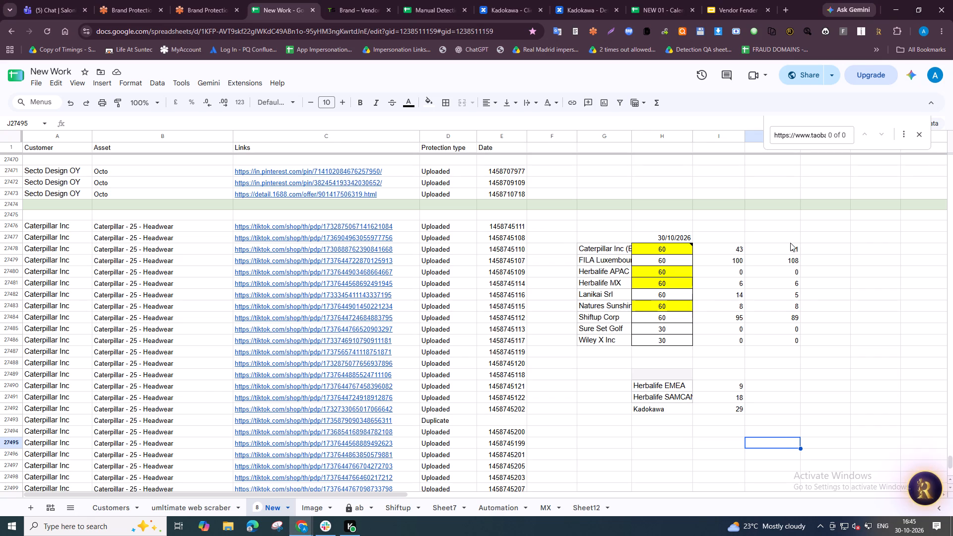
left_click_drag(791, 242, 780, 345)
key("alt+Tab")
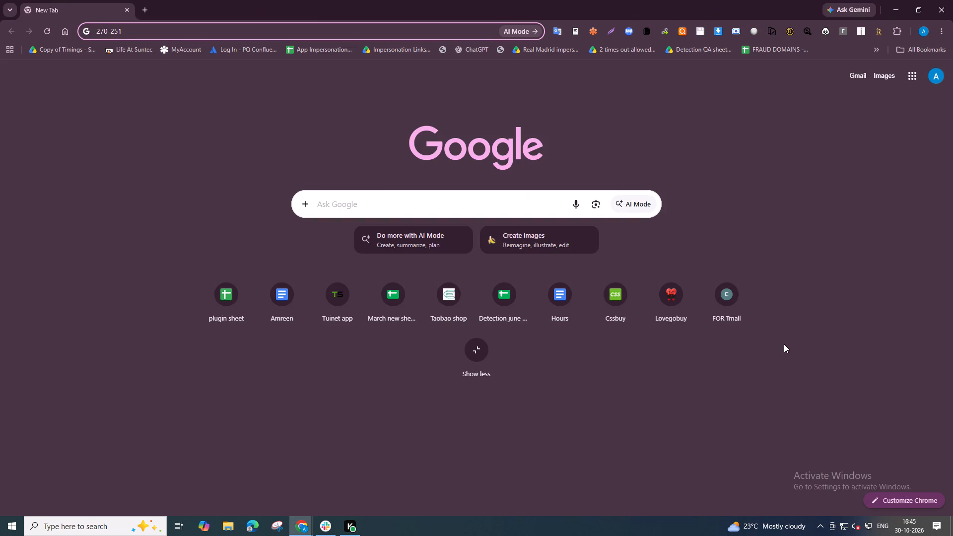
key("alt+Tab")
key("alt+Tab")
key("BackSpace")
key("7")
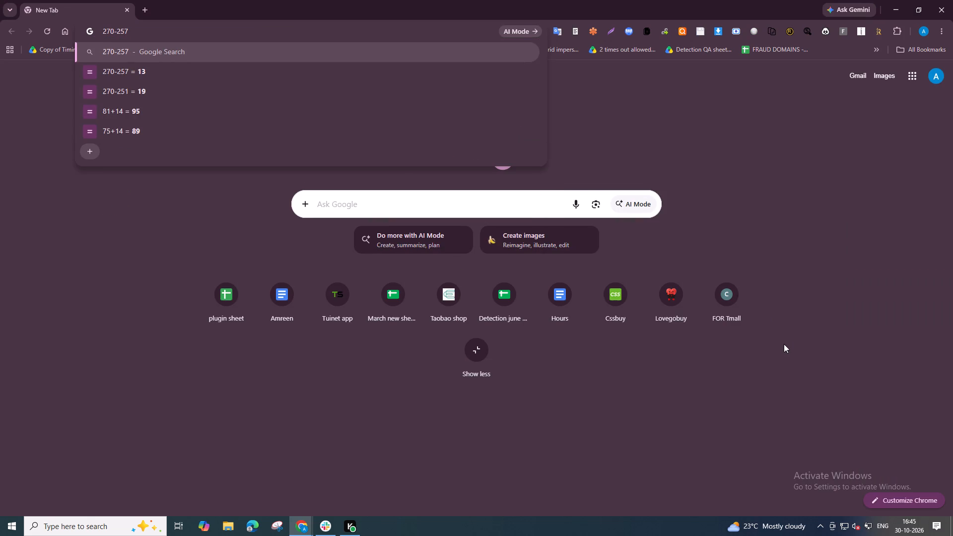
Calculate 81-13 in the browser window and return to the New Work sheet.
key("ctrl+a")
type("81-13")
key("alt+Tab")
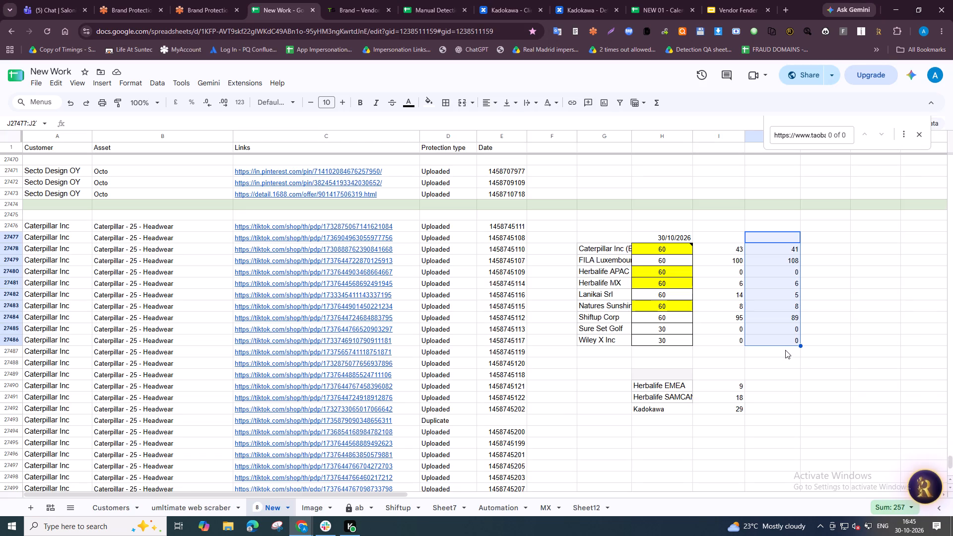
Enter 13 in J27487 under the tally counts and 68 in I27493 under the Kadokawa count.
left_click(785, 350)
type("13")
key("Up")
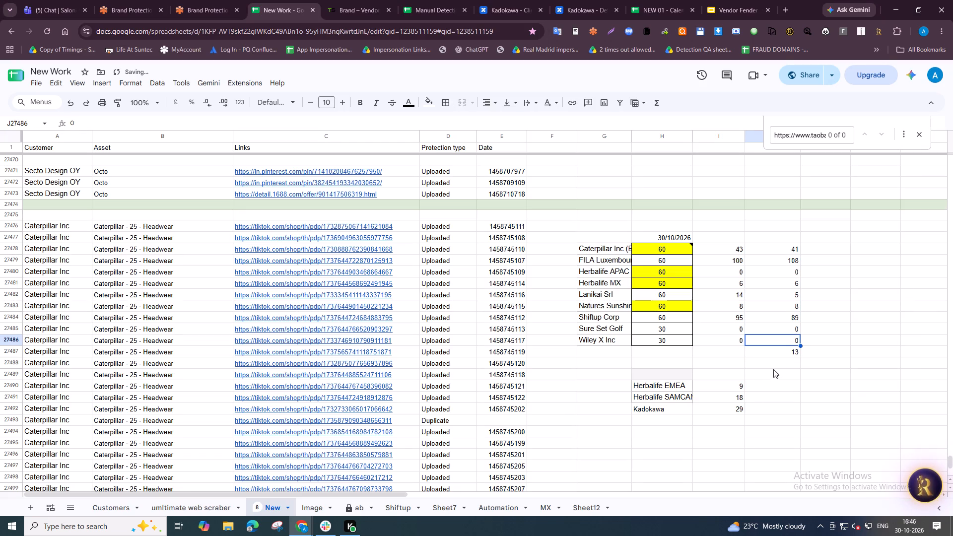
left_click(740, 419)
type("68")
key("Up")
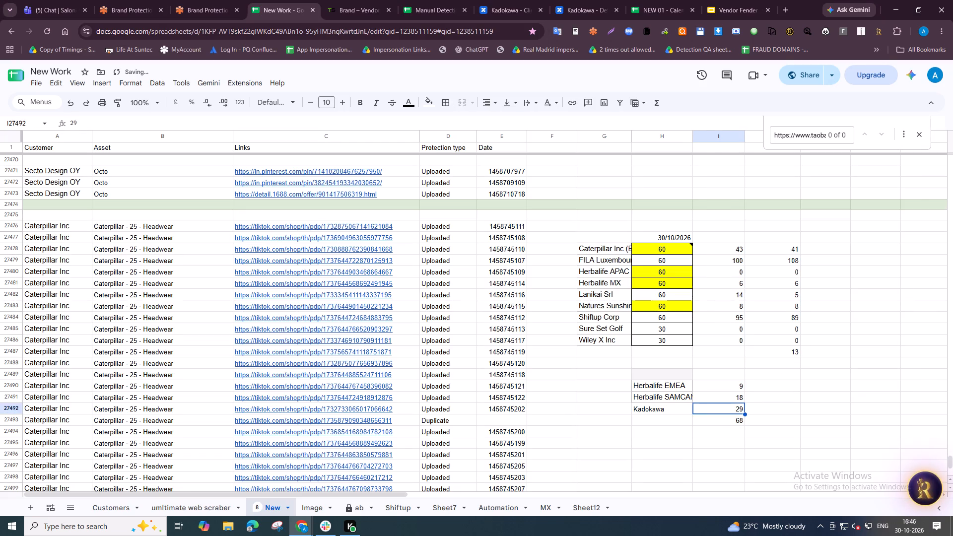
Check the sums of the counts in I27490:I27493 and in J27478:J27487.
key("Up")
key("Up")
key("ctrl+shift+Down")
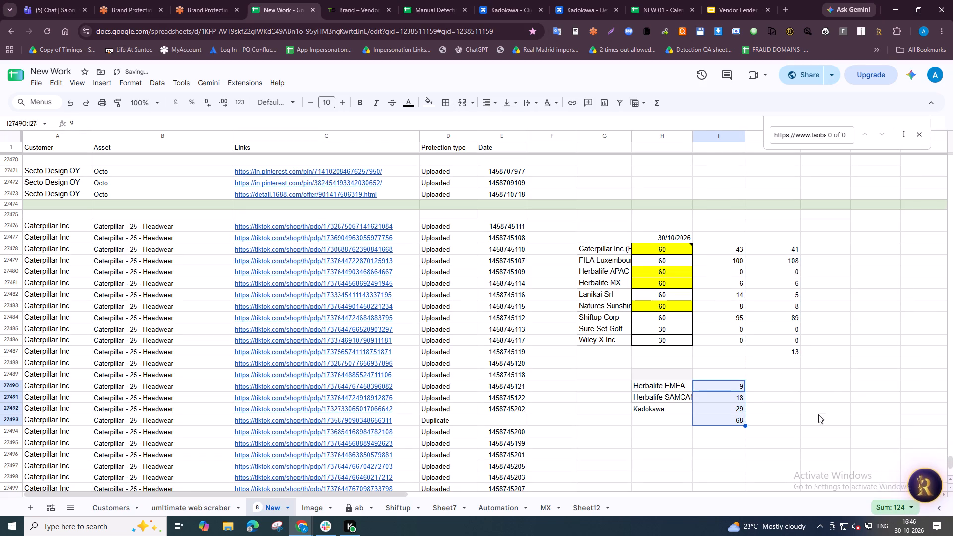
left_click_drag(823, 390, 818, 387)
left_click_drag(785, 247, 783, 357)
left_click(791, 378)
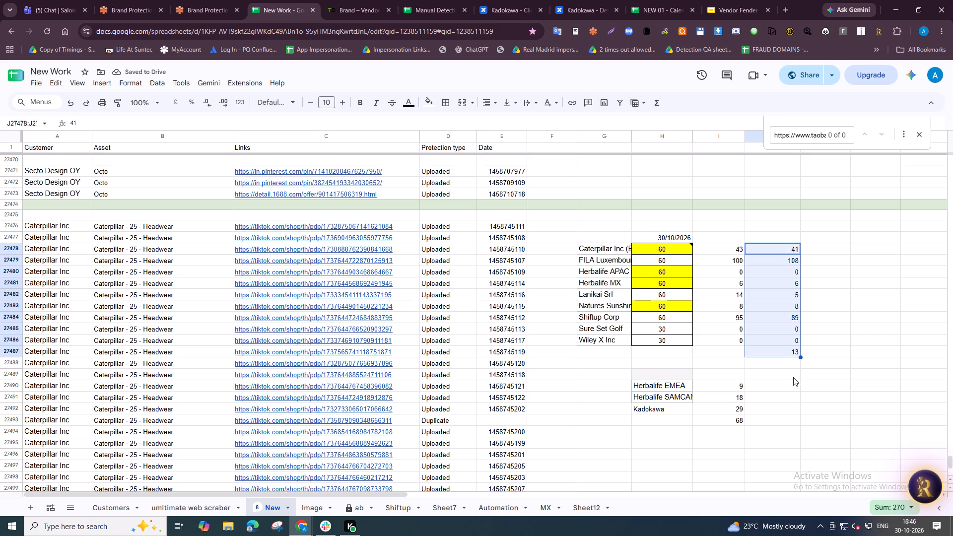
Close the find bar and enter the tally headers Customers, Time, Links found and Uploaded' in G27477:J27477.
left_click(922, 133)
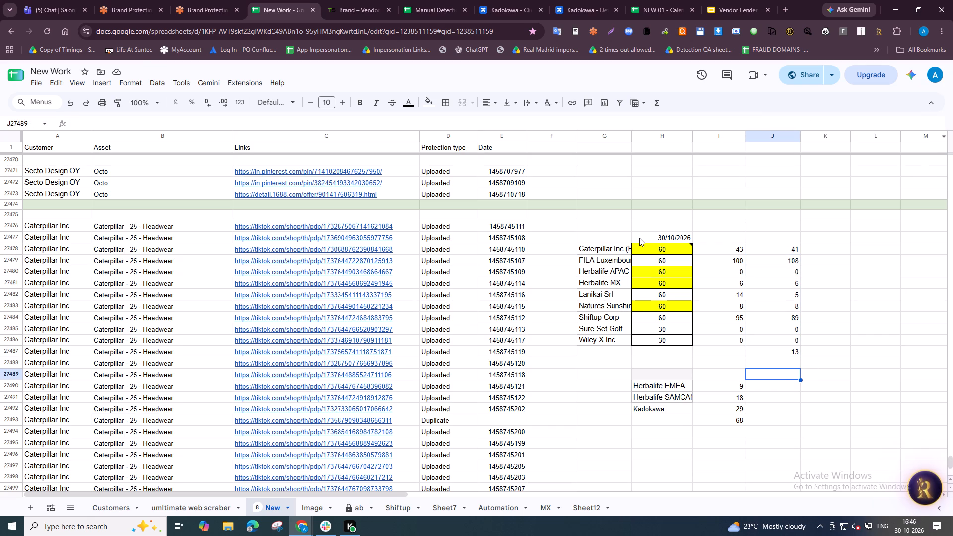
left_click(639, 238)
left_click(604, 239)
type("Customers")
key("Right")
type("Time")
key("space")
key("Right")
type("Links found")
key("Right")
type("Uploaded'")
key("Up")
Merge H27476:I27476 above the tally headers, enter the date 30/10/2026 and centre it.
key("Left")
key("Left")
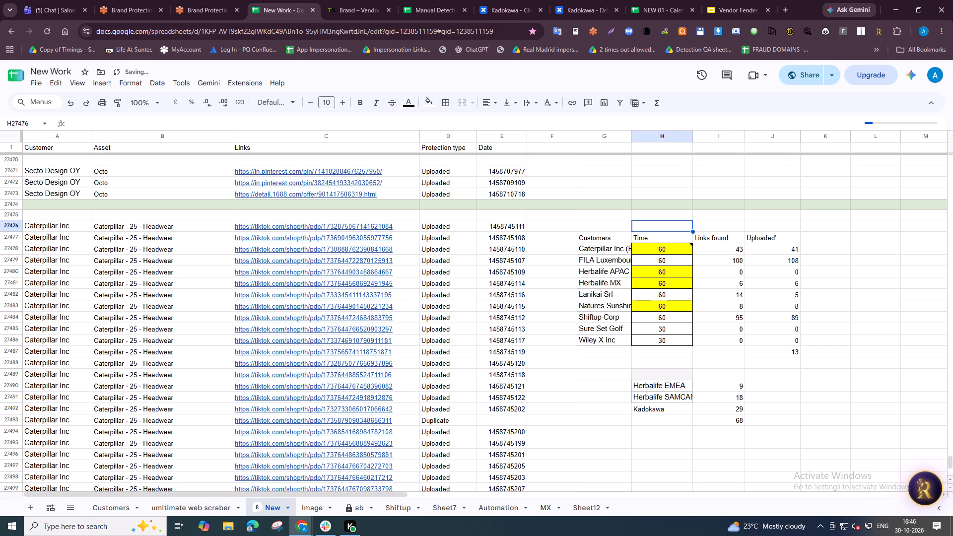
key("Right")
key("shift+Left")
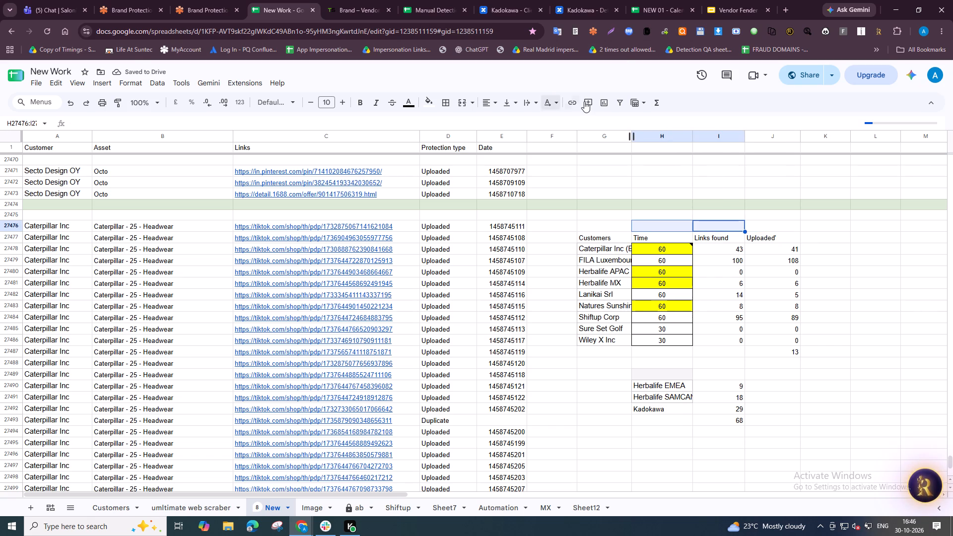
left_click(463, 103)
key("ctrl+semicolon")
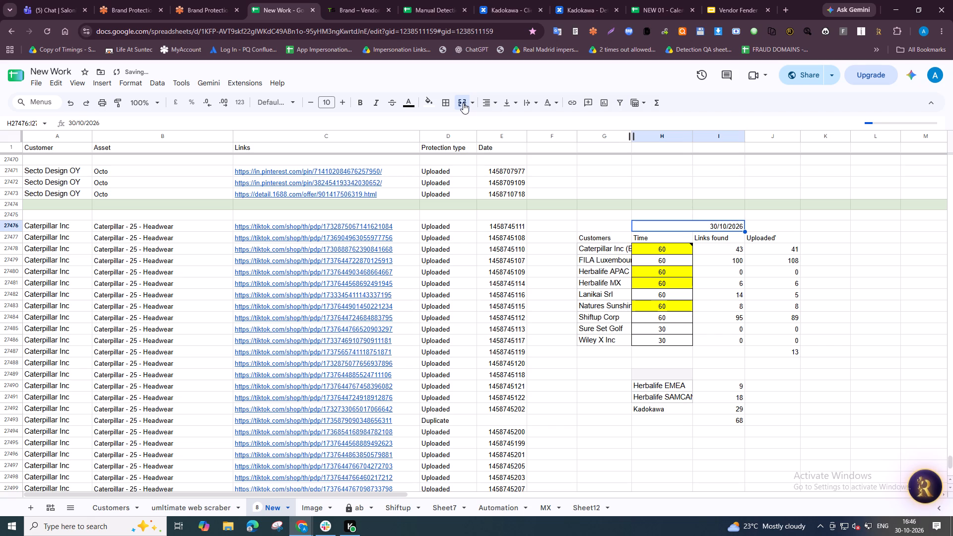
left_click(487, 107)
left_click(510, 122)
left_click(909, 395)
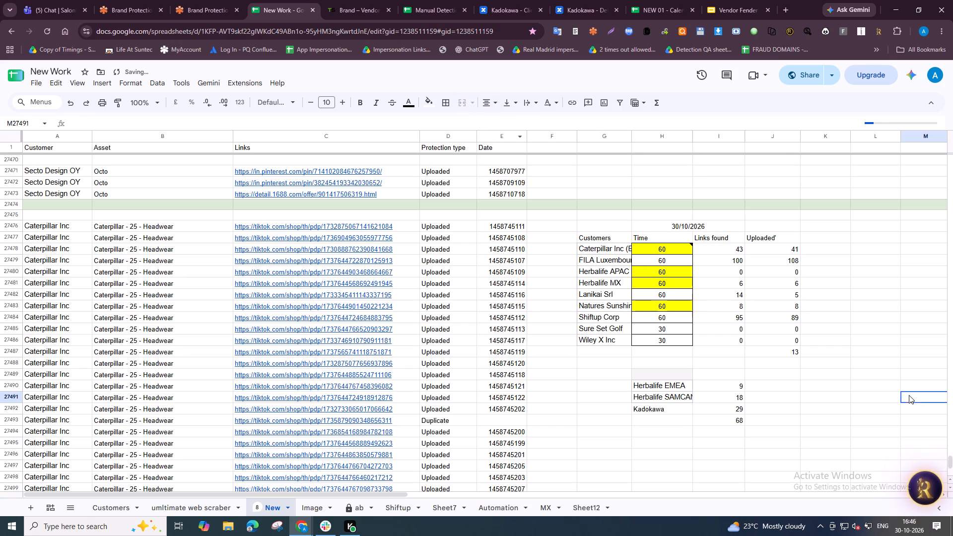
Centre-align the tally values in H27478:J27487.
left_click_drag(682, 249, 769, 348)
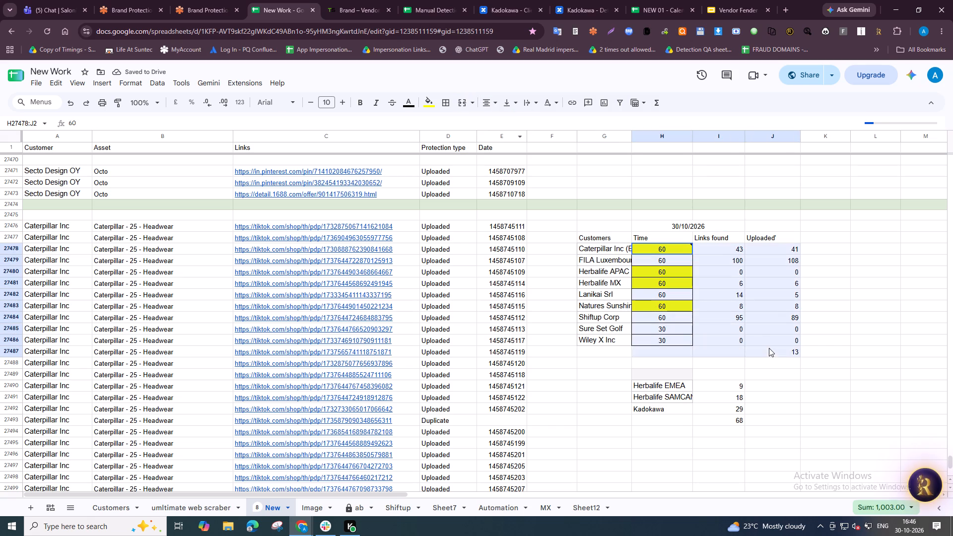
left_click_drag(769, 348, 768, 347)
left_click(479, 102)
left_click(485, 96)
left_click(503, 118)
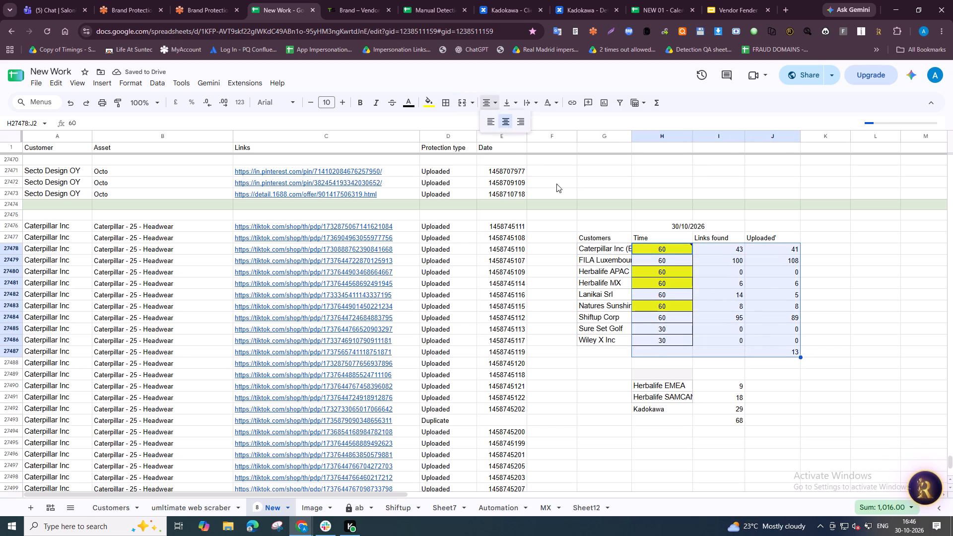
Enter 13 in I27487 under the Links found counts.
left_click(707, 352)
type("13")
key("Up")
Sum the Links found and Uploaded' columns and enter the totals 279 in I27488 and 270 in J27488.
key("Down")
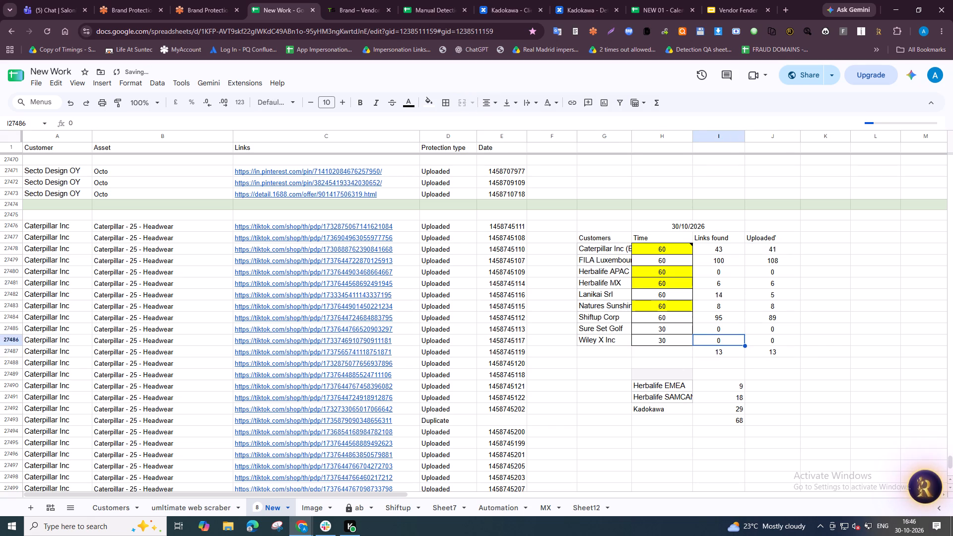
key("Down")
key("Up")
key("ctrl+shift+Up")
key("shift+Down")
key("Down")
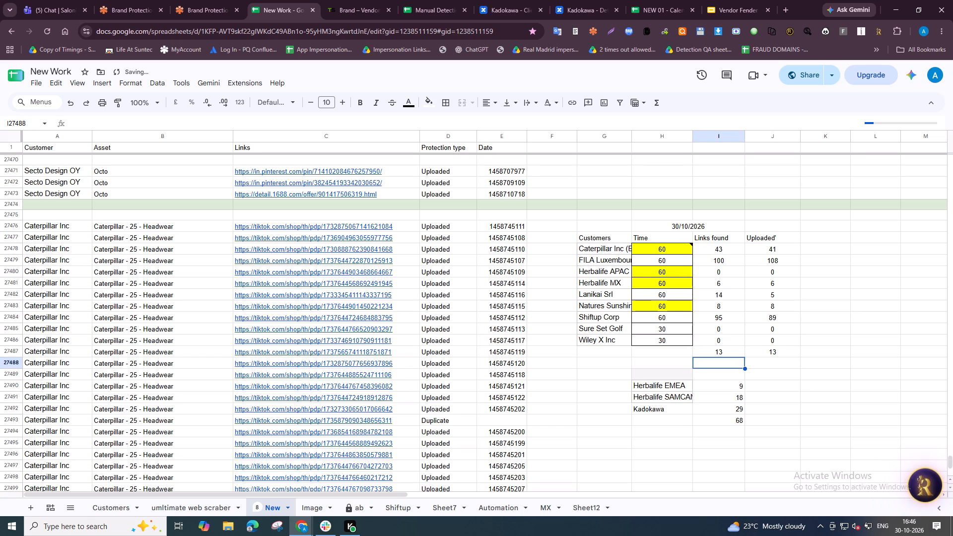
type("279")
key("Up")
key("Right")
key("ctrl+shift+Up")
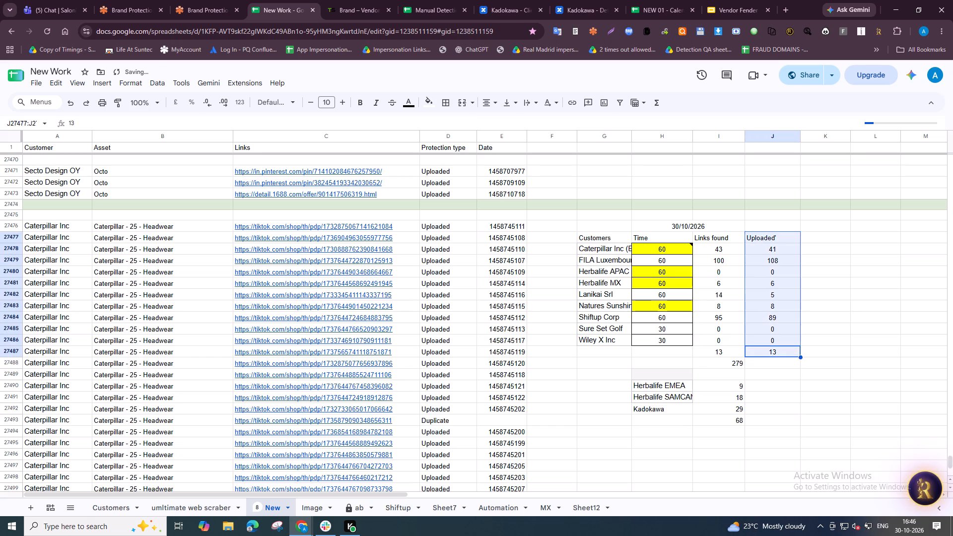
key("shift+Down")
key("Down")
type("270")
key("Up")
Centre-align the two column totals in I27488:J27488.
key("Down")
key("shift+Left")
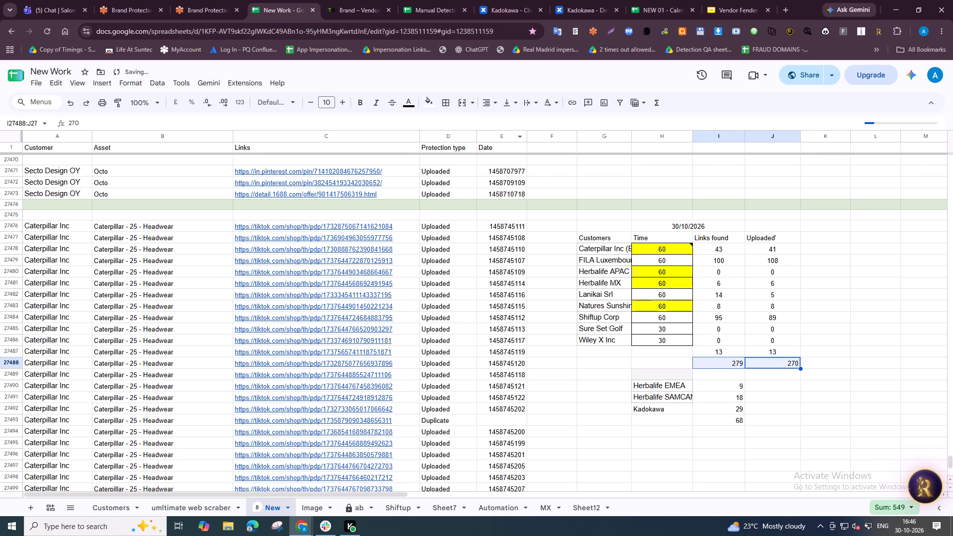
left_click(482, 104)
left_click(502, 117)
left_click(898, 430)
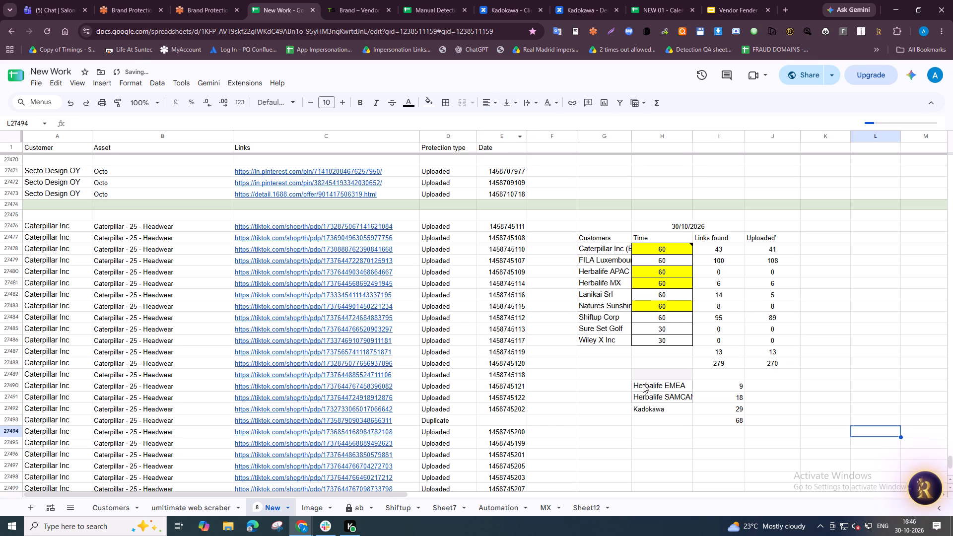
Move the Herbalife EMEA, Herbalife SAMCAM and Kadokawa block H27490:I27493 down to start at cell H27494.
left_click_drag(643, 384, 715, 417)
key("ctrl+x")
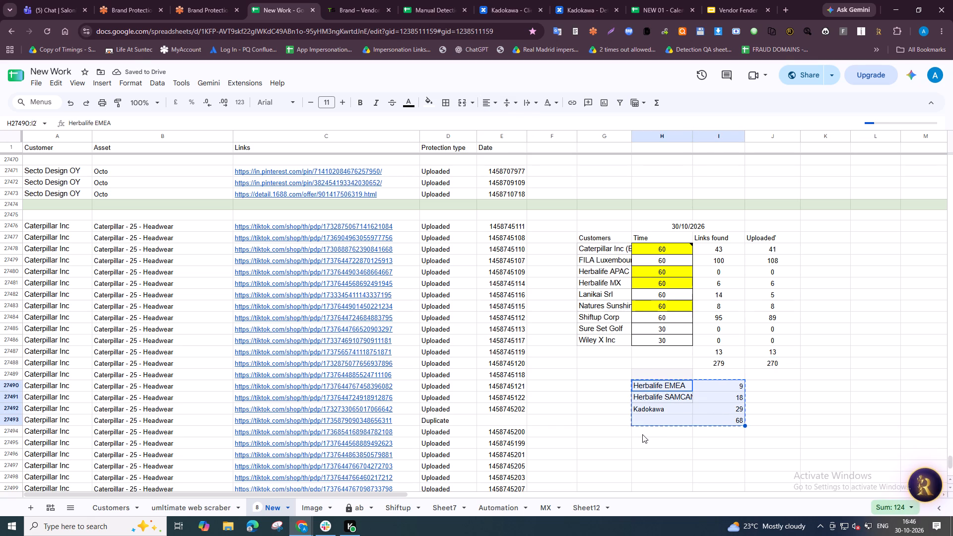
left_click(642, 436)
key("ctrl+v")
left_click(663, 418)
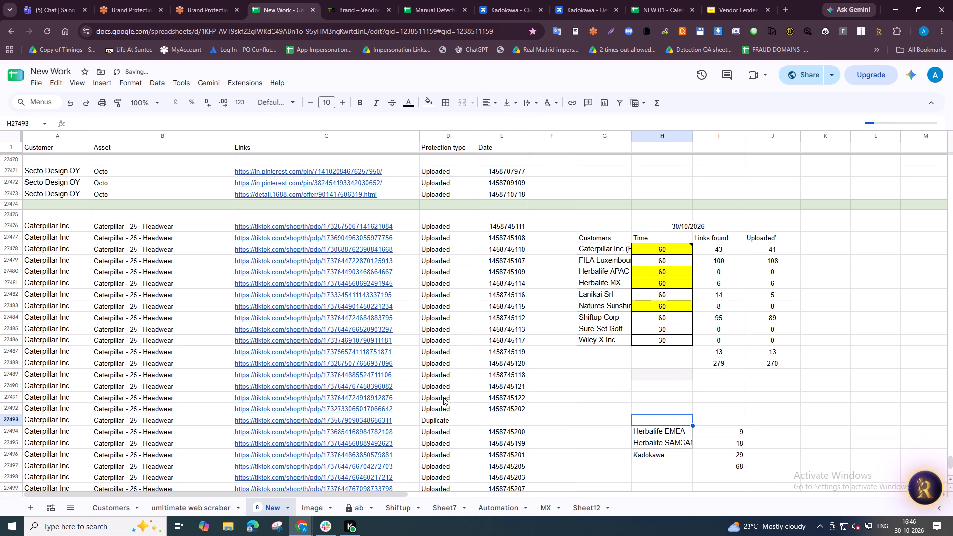
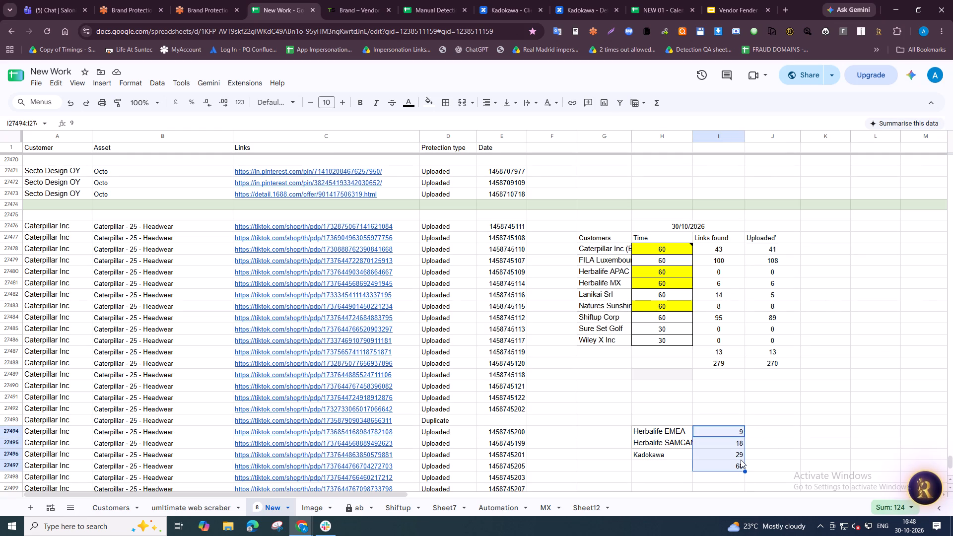
Calculate 270/2 and subtract the 124 total of the counts in I27494:I27497 from the resulting 135.
left_click(741, 459)
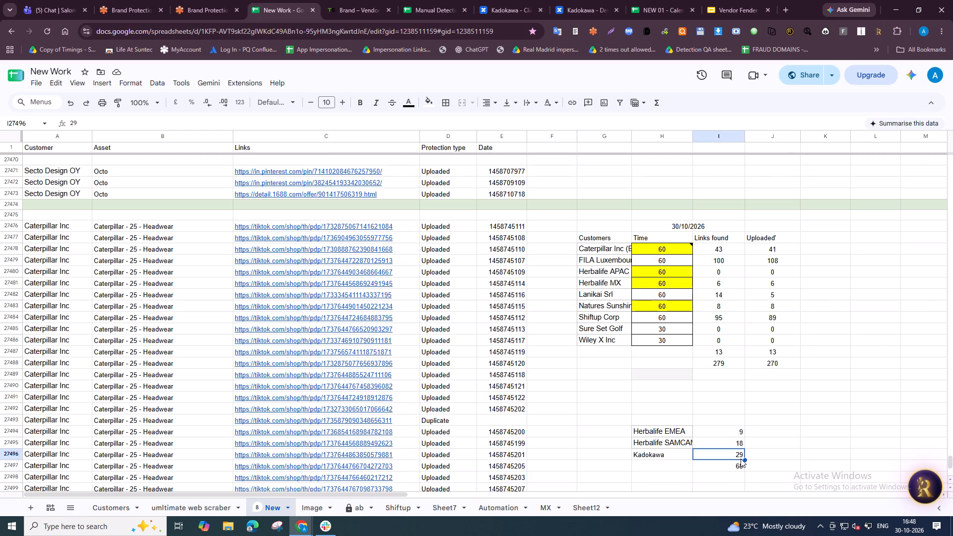
key("ctrl+n")
type("270")
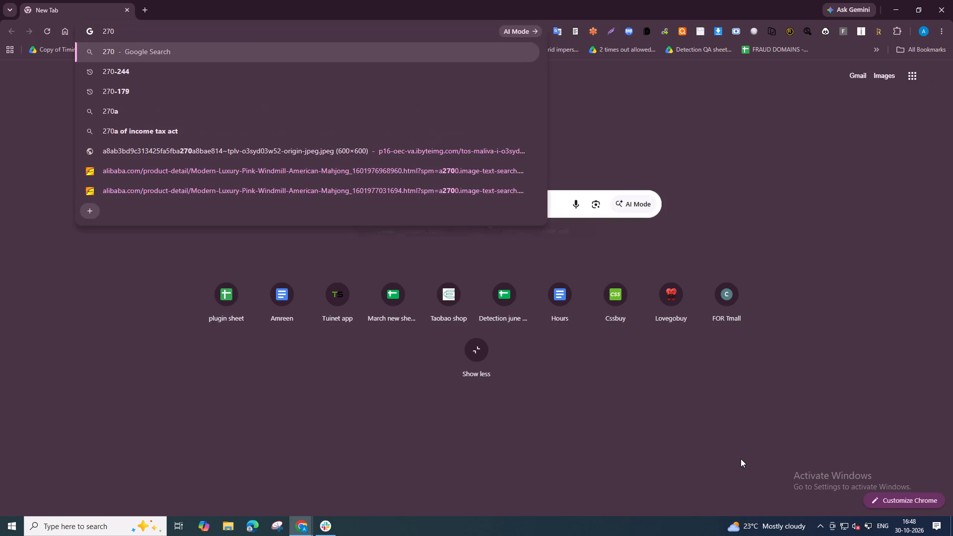
type("/124")
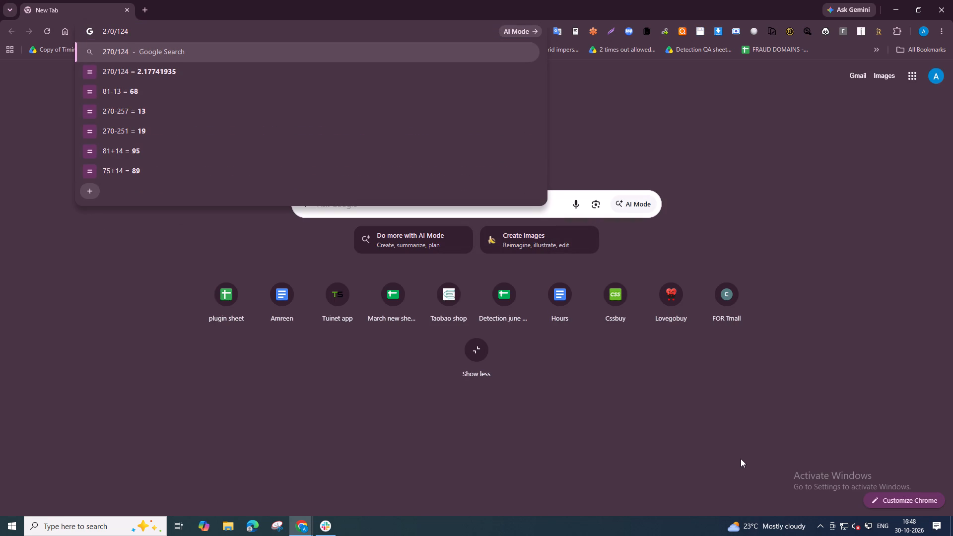
key("BackSpace")
key("BackSpace")
key("BackSpace")
key("2")
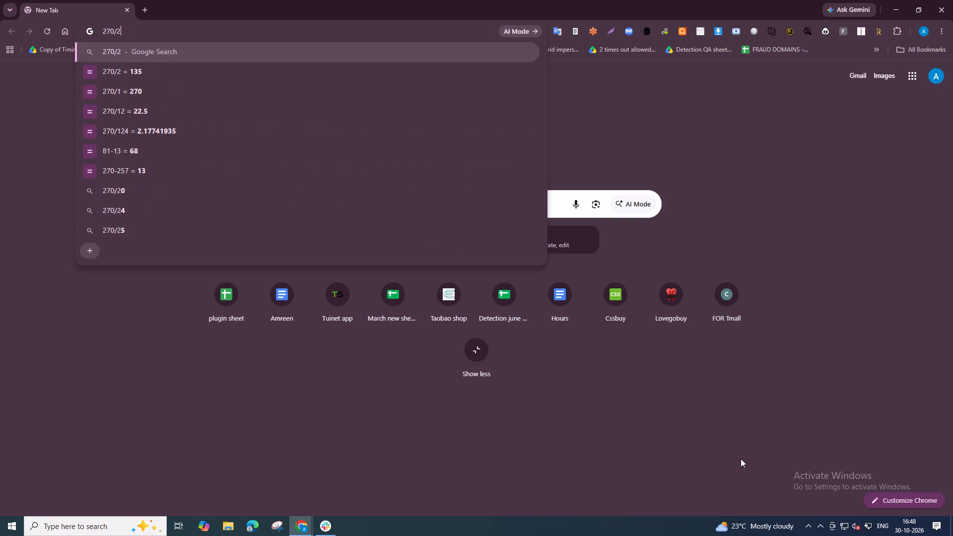
key("ctrl+w")
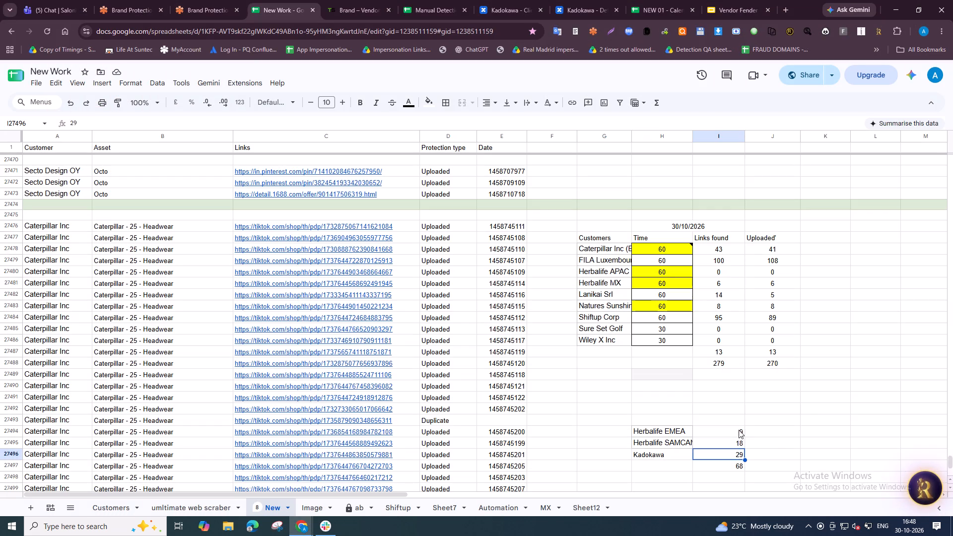
left_click_drag(731, 426, 732, 465)
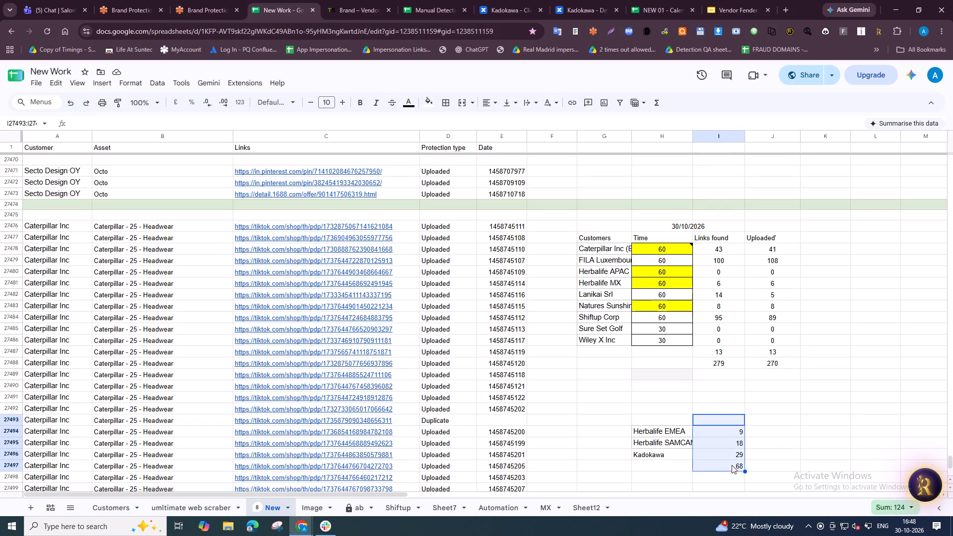
key("ctrl+n")
type("135-124")
key("ctrl+w")
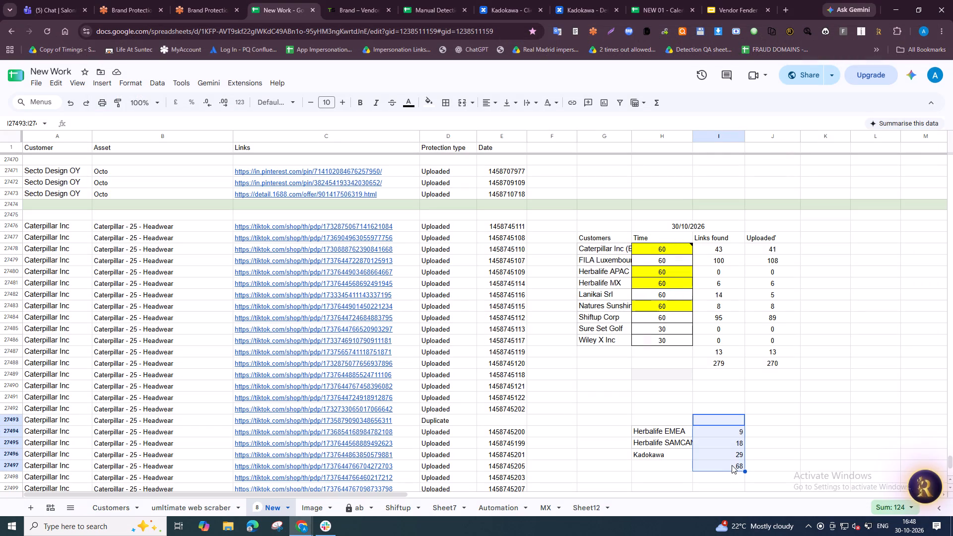
Enter 11 in J27498, beside the Herbalife and Kadokawa counts, as the number of links left.
left_click(771, 474)
type("11 links left")
key("Return")
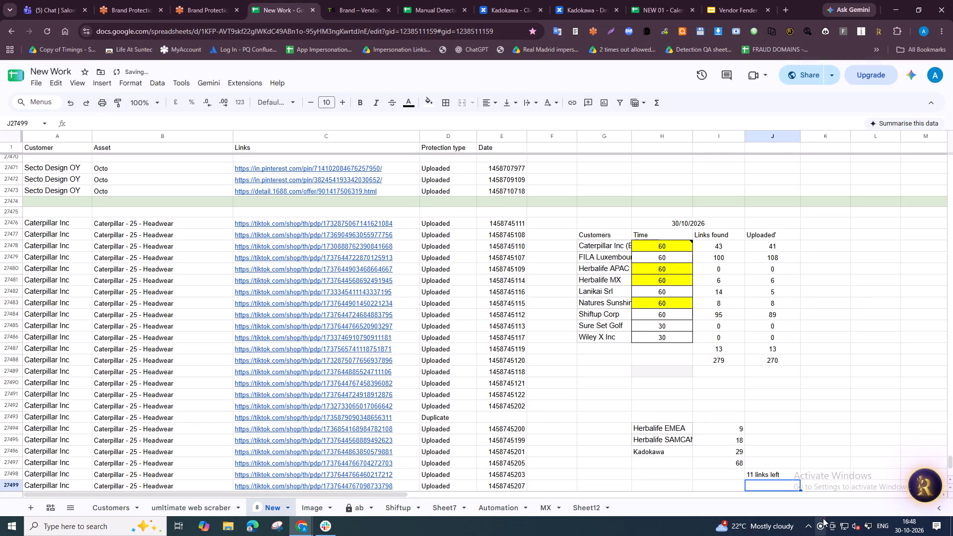
left_click(770, 477)
type("11")
key("Up")
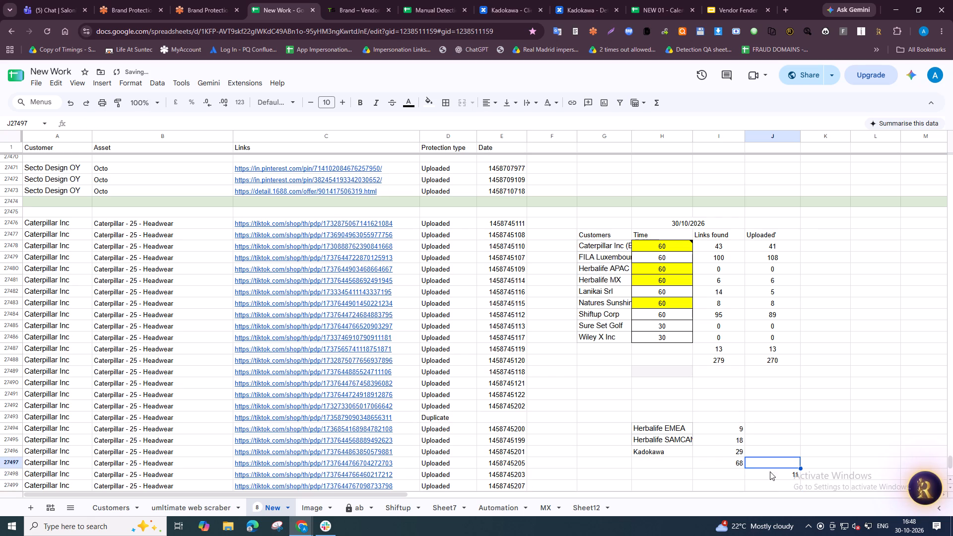
Enter 60 in G27494:G27496 as the time for Herbalife EMEA, Herbalife SAMCAM and Kadokawa.
scroll(613, 459, "down", 1)
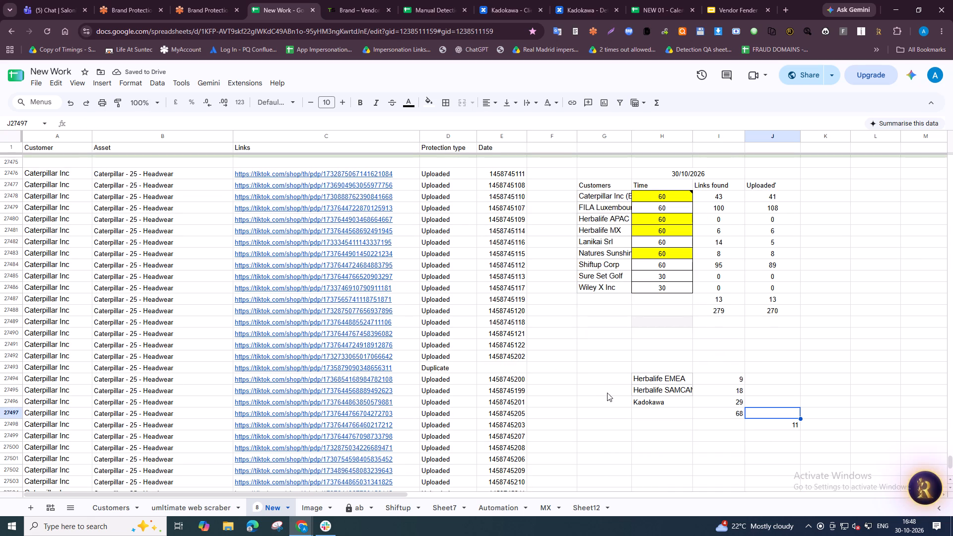
left_click(590, 382)
type("60")
key("Down")
type("60")
key("Down")
type("60")
key("Down")
Examine the 30/10 time column KH6:KH25 and its customers on the NS-5 sheet of the NEW 01 calendar.
left_click(434, 0)
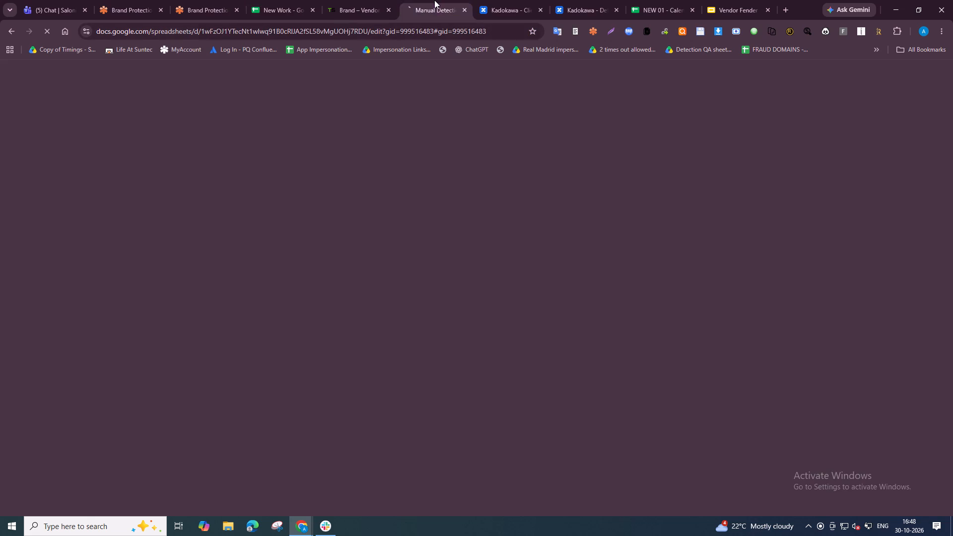
left_click(678, 0)
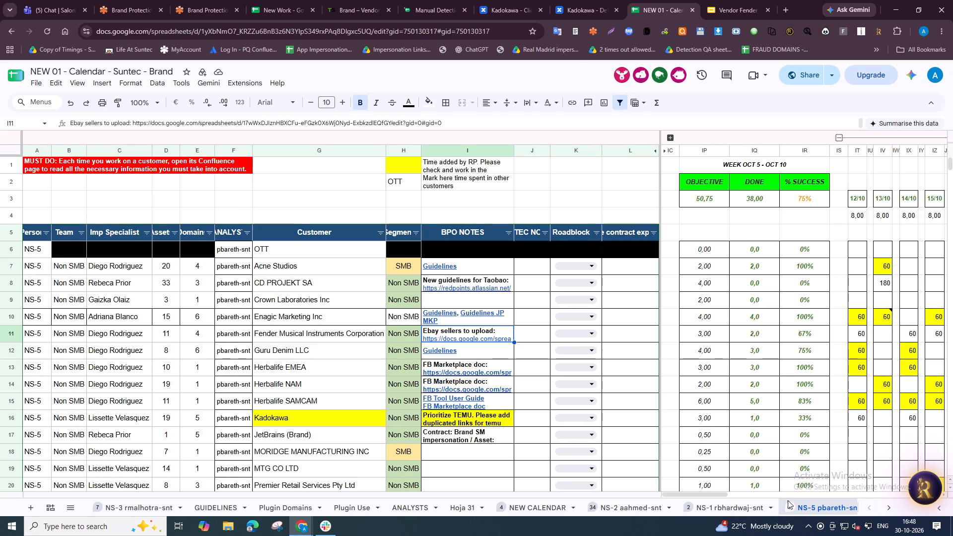
left_click_drag(711, 495, 800, 499)
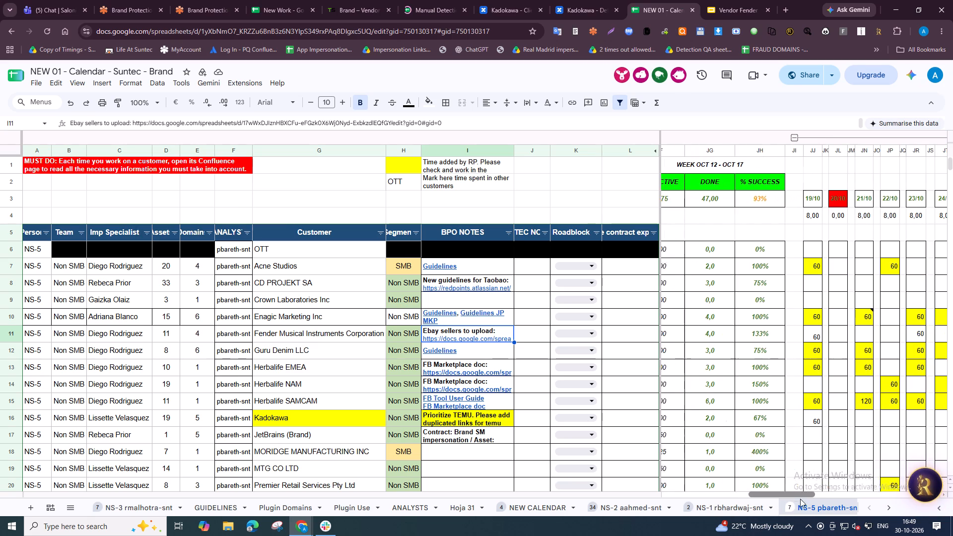
left_click_drag(800, 499, 852, 503)
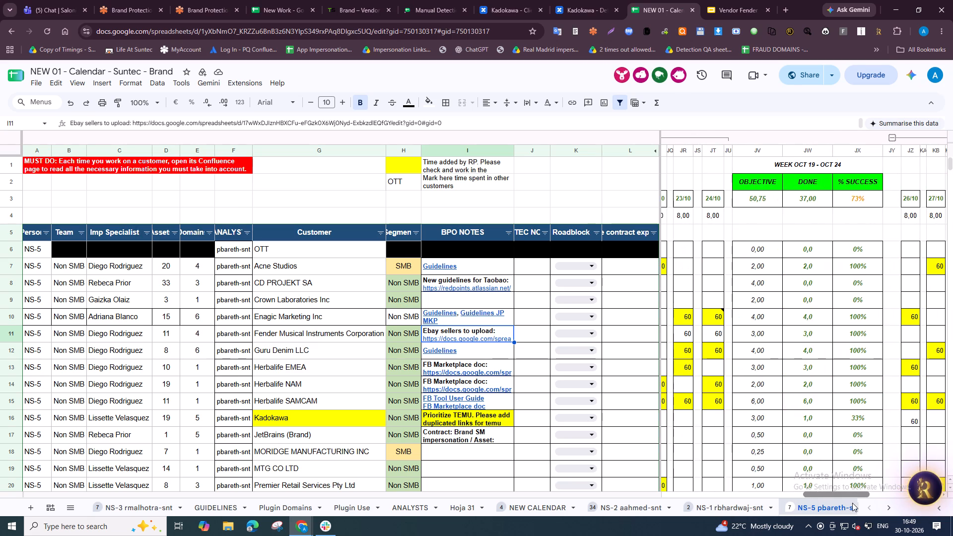
left_click_drag(852, 503, 873, 510)
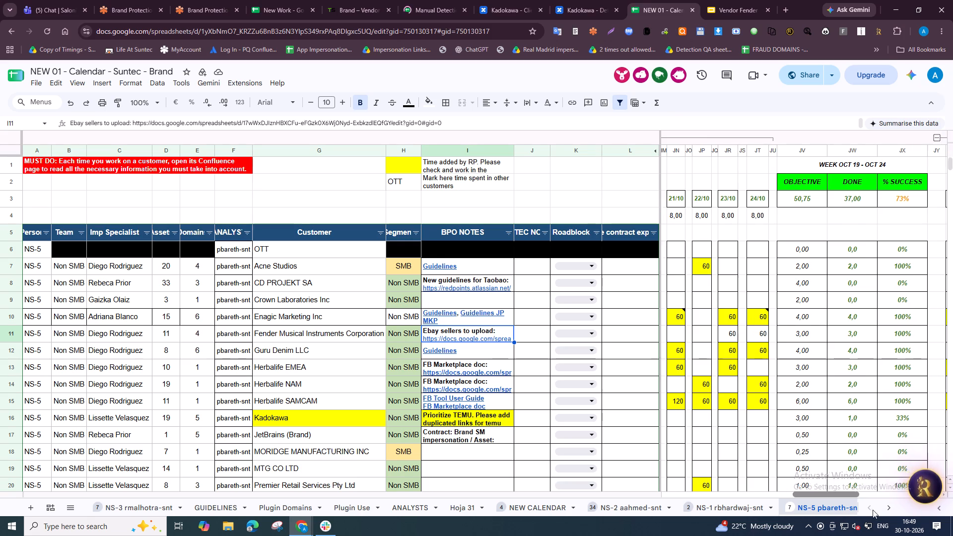
left_click_drag(873, 510, 902, 505)
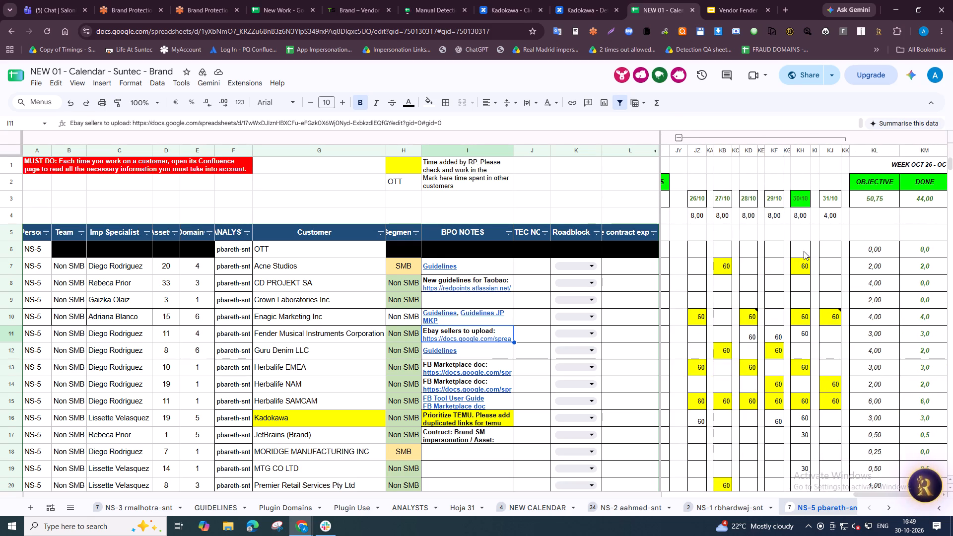
left_click(803, 251)
scroll(808, 350, "down", 6)
left_click(801, 278, "shift")
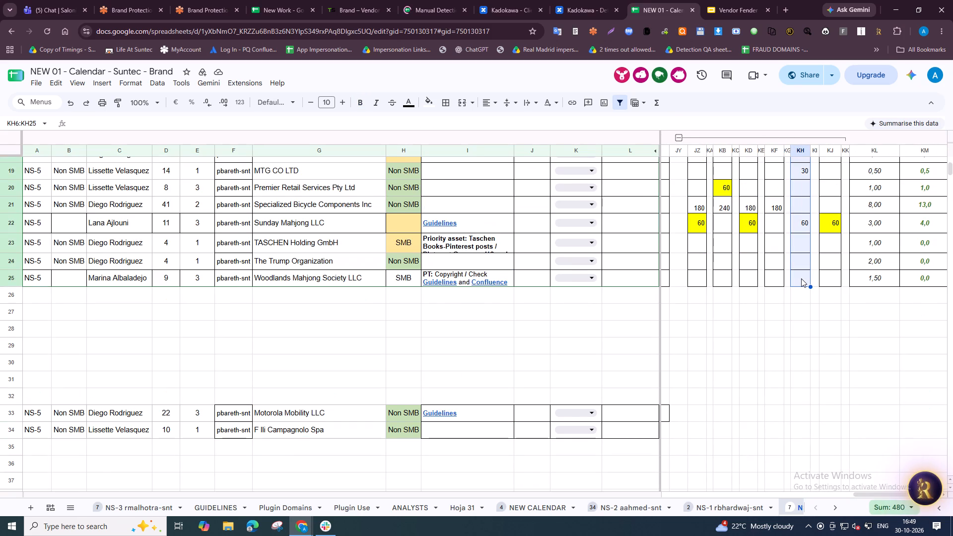
scroll(801, 278, "up", 2)
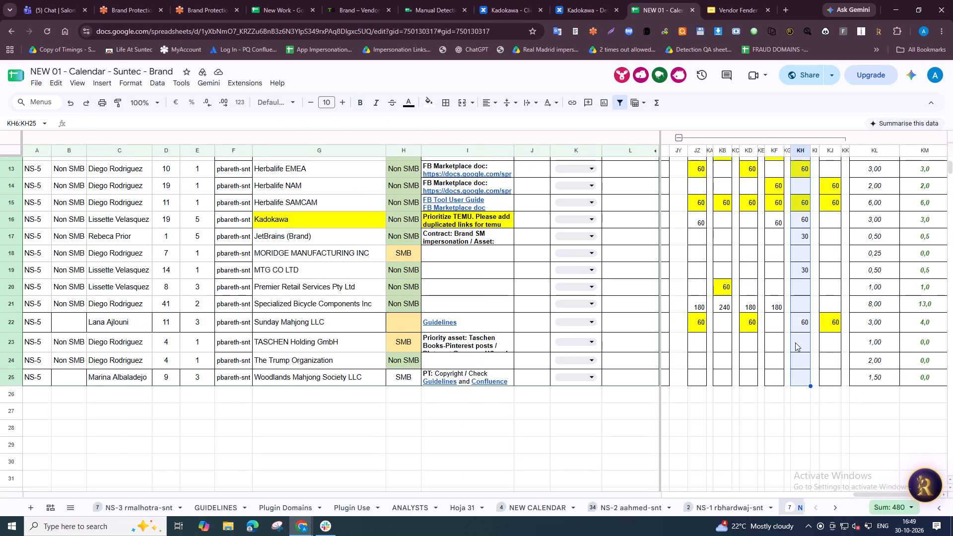
scroll(795, 342, "up", 2)
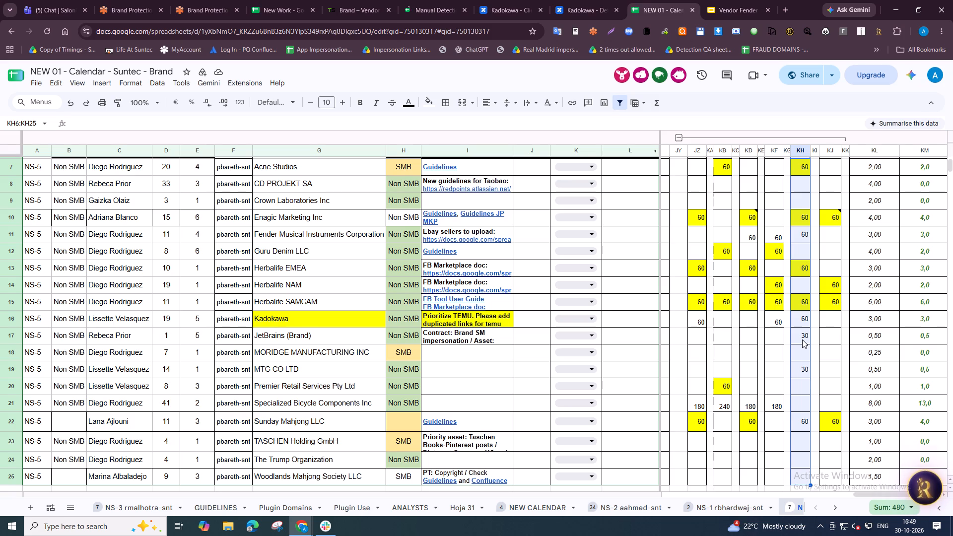
scroll(780, 402, "up", 1)
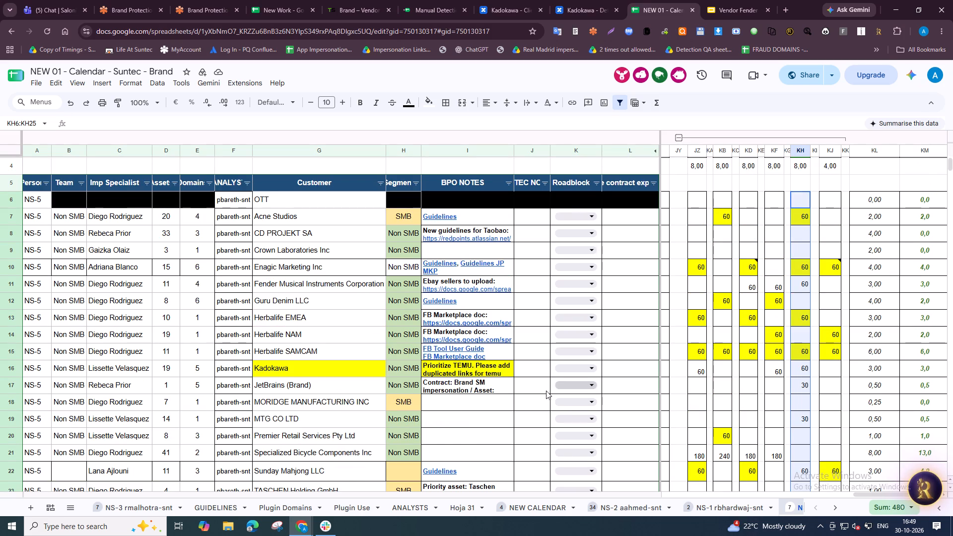
scroll(333, 429, "down", 1)
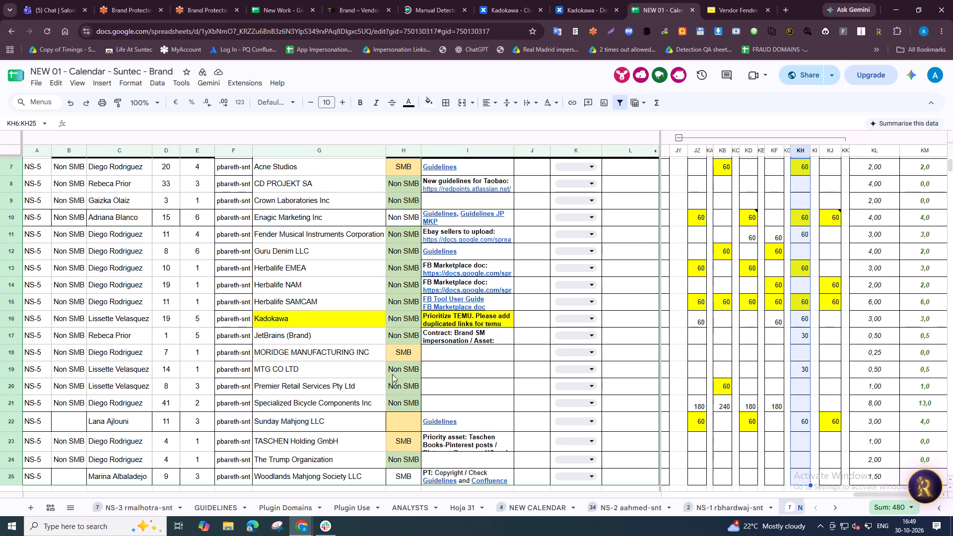
Copy the customer names JetBrains (Brand) and MTG CO LTD from the calendar into New Work starting at H27497.
left_click(342, 373)
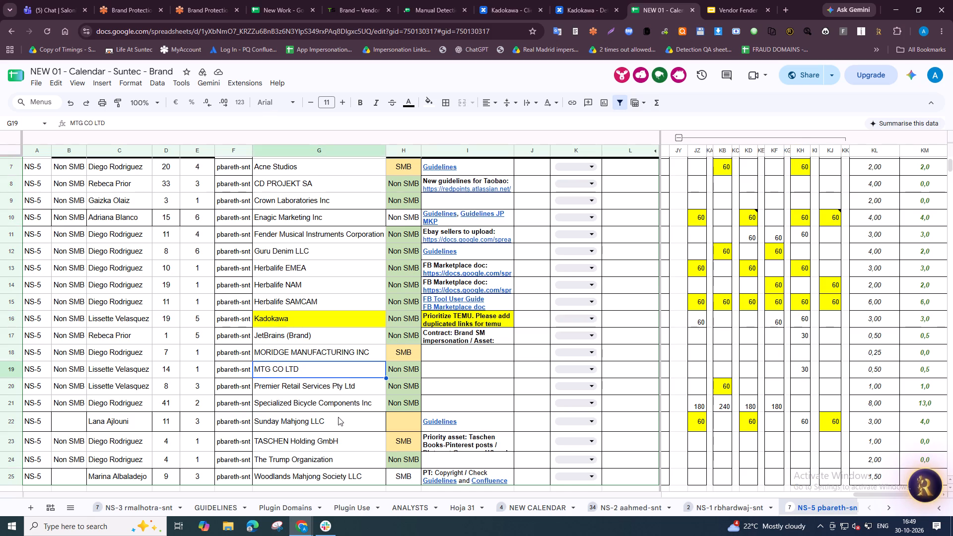
left_click(319, 334, "ctrl")
key("ctrl+c")
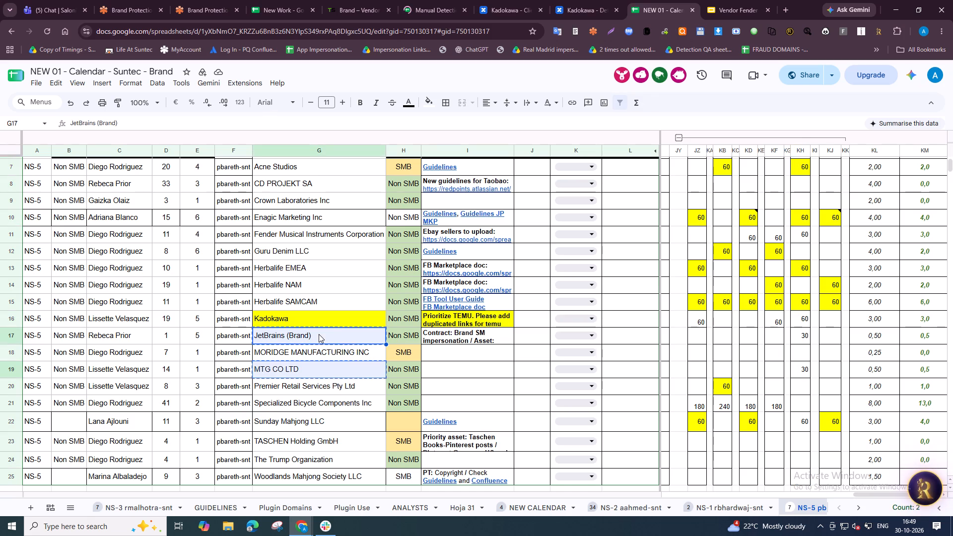
left_click(295, 0)
left_click(657, 413)
key("ctrl+v")
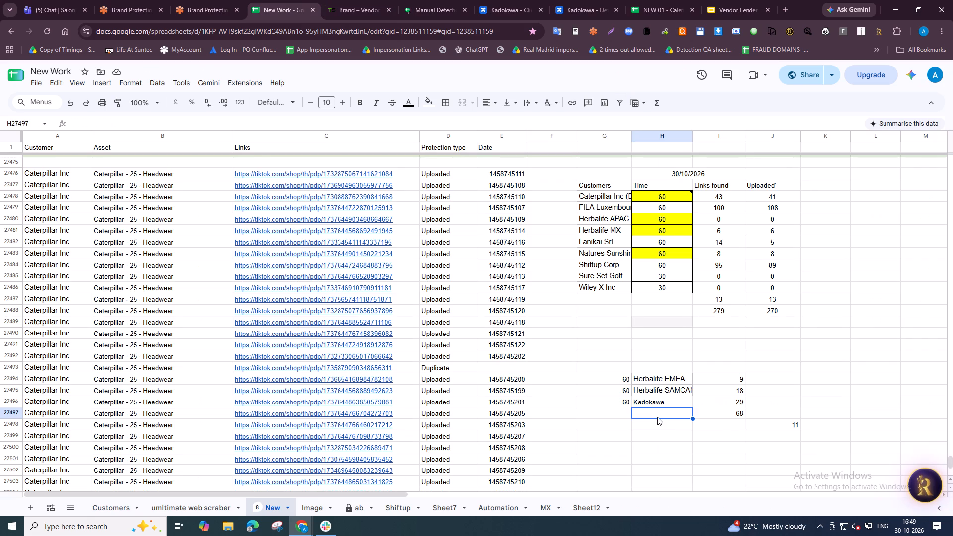
Enter 30 in G27497:G27498 as the time for JetBrains (Brand) and MTG CO LTD.
left_click(620, 416)
type("30")
key("Down")
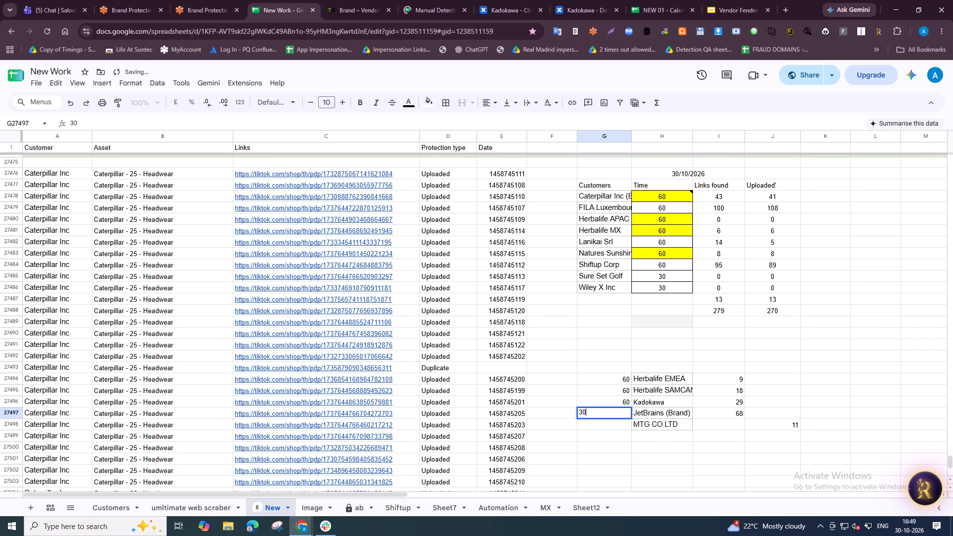
type("30")
key("Down")
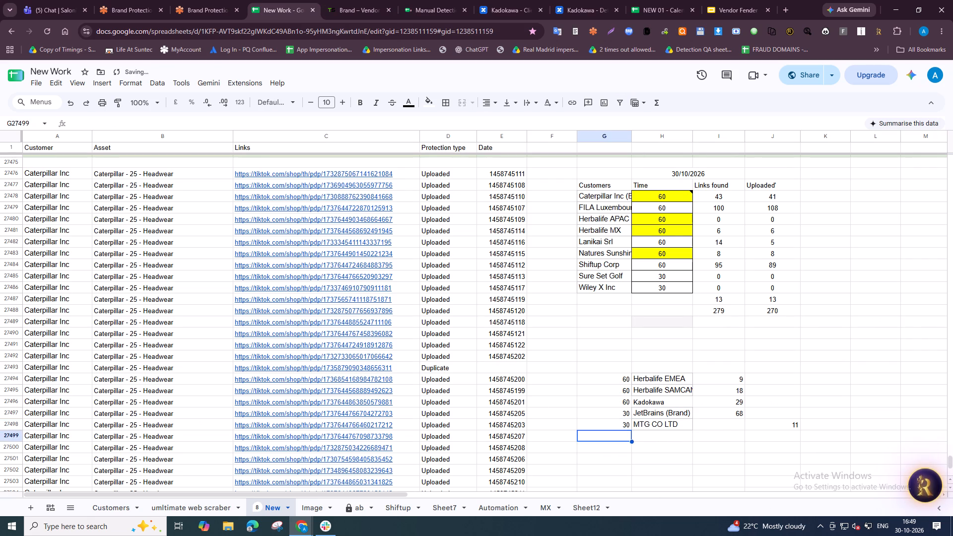
Check the sum of the customer times in G27494:G27498.
key("Up")
key("ctrl+shift+Up")
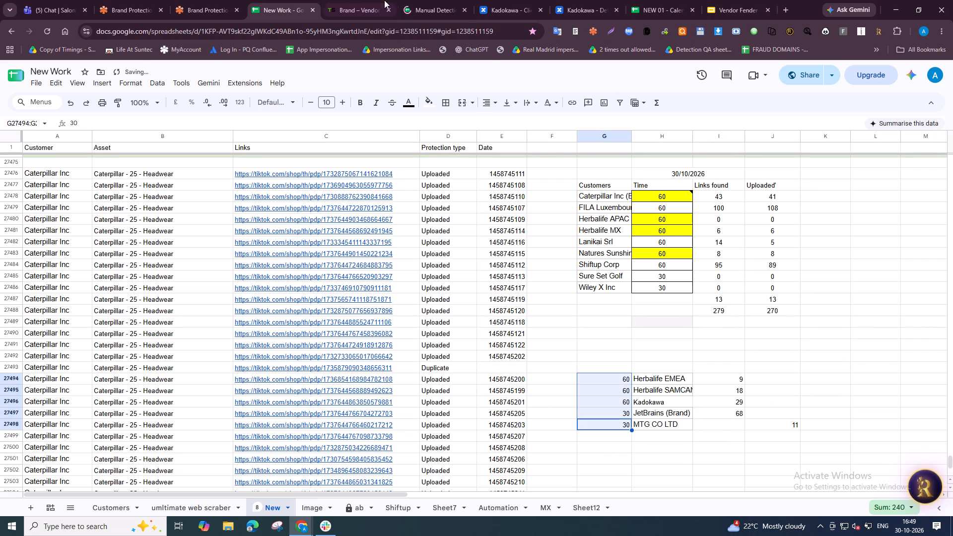
Consult the NEW 01 calendar's customer list, and filter the Tuinet Brand tracker to Acne Studios.
left_click(685, 0)
scroll(647, 226, "up", 4)
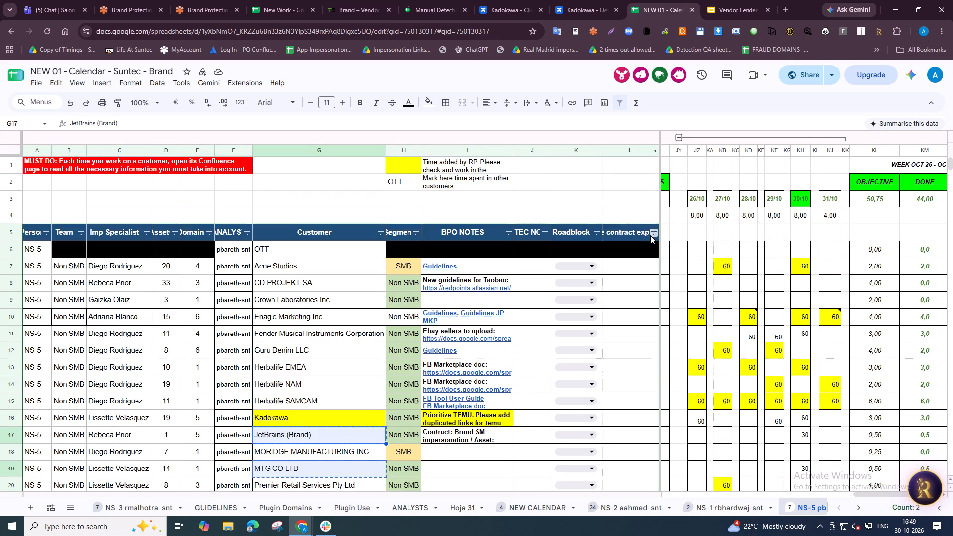
left_click(425, 0)
left_click(363, 0)
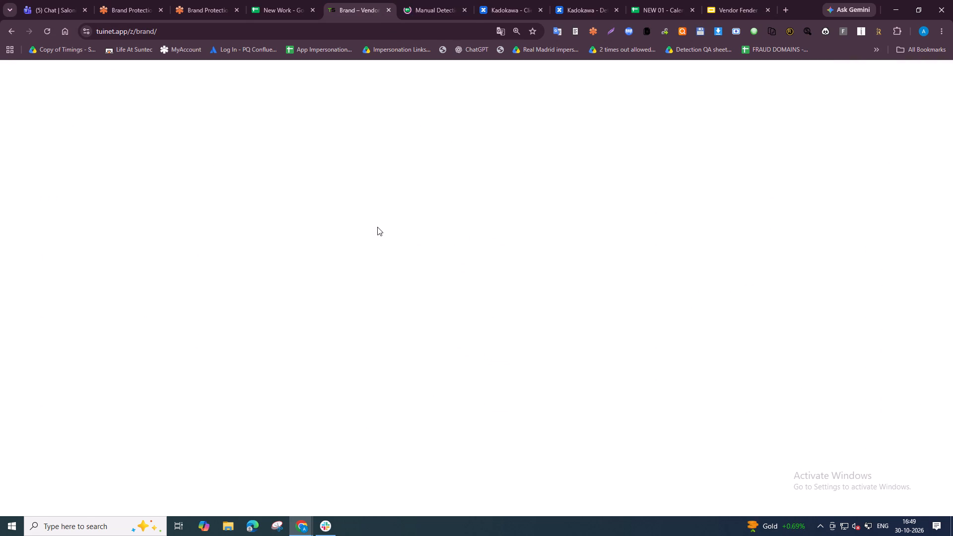
left_click(410, 175)
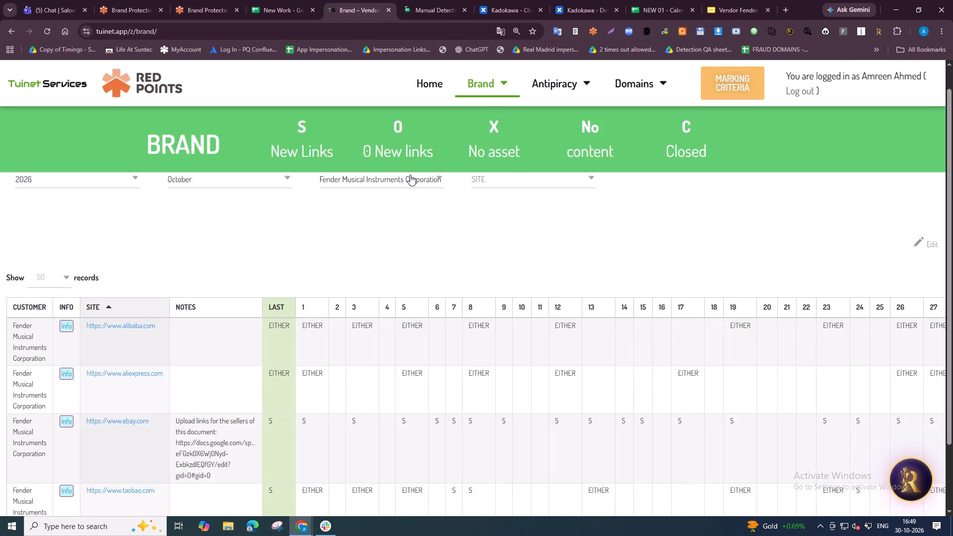
type("acne")
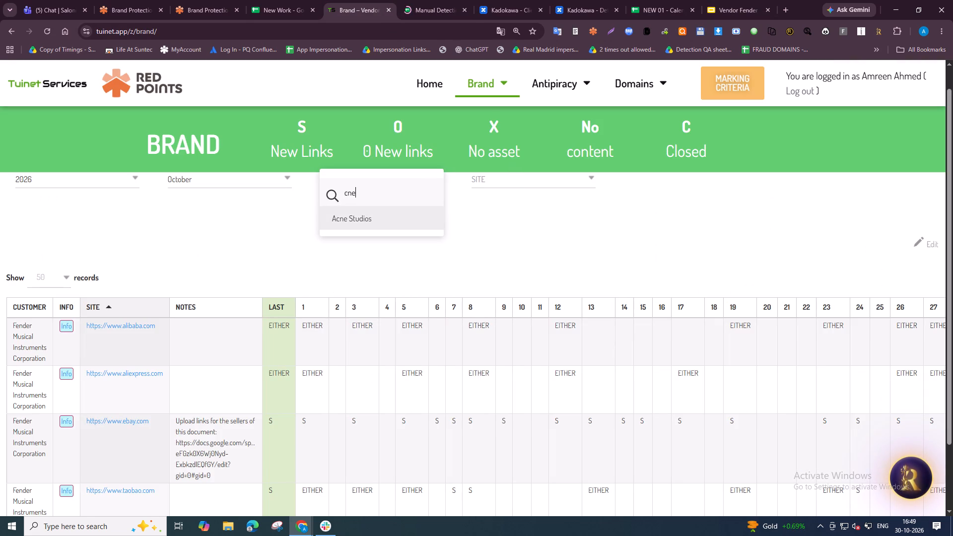
left_click(417, 216)
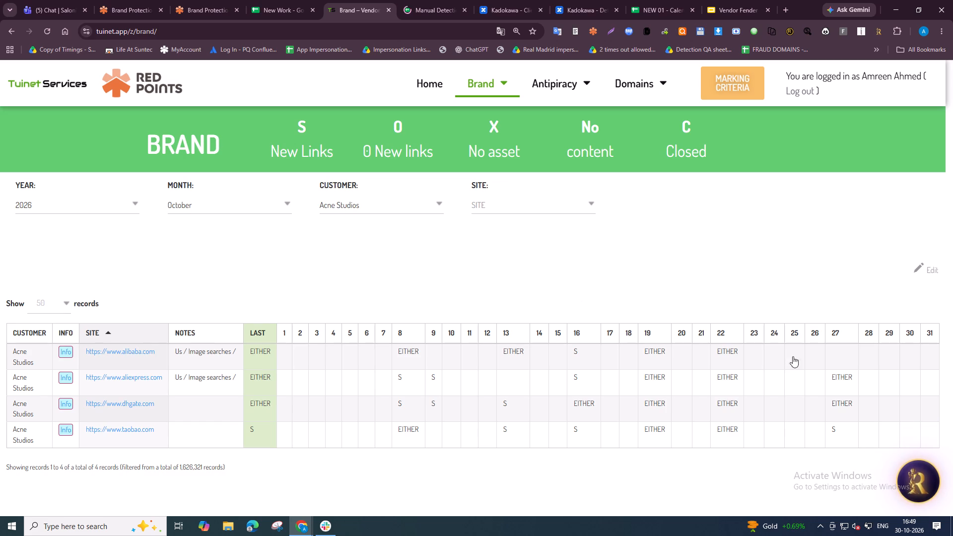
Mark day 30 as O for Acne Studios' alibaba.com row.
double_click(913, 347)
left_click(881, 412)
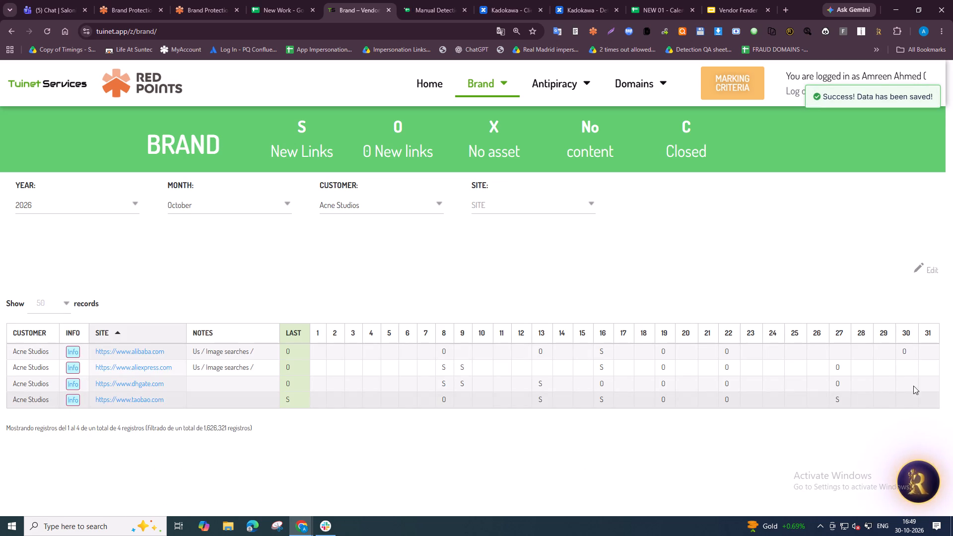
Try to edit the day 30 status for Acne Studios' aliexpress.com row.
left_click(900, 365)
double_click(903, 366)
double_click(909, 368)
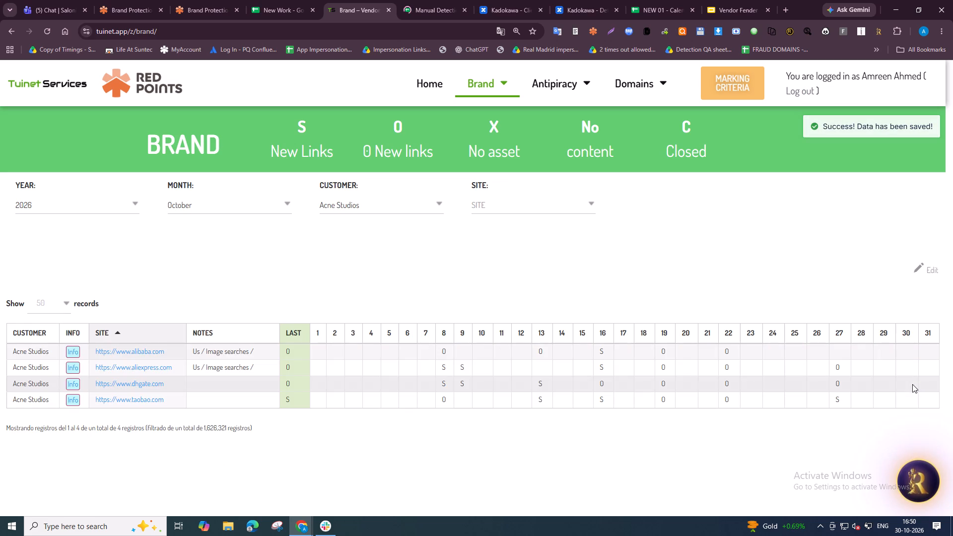
Mark day 30 as O for Acne Studios' alibaba.com, aliexpress.com, dhgate.com and taobao.com rows.
double_click(910, 354)
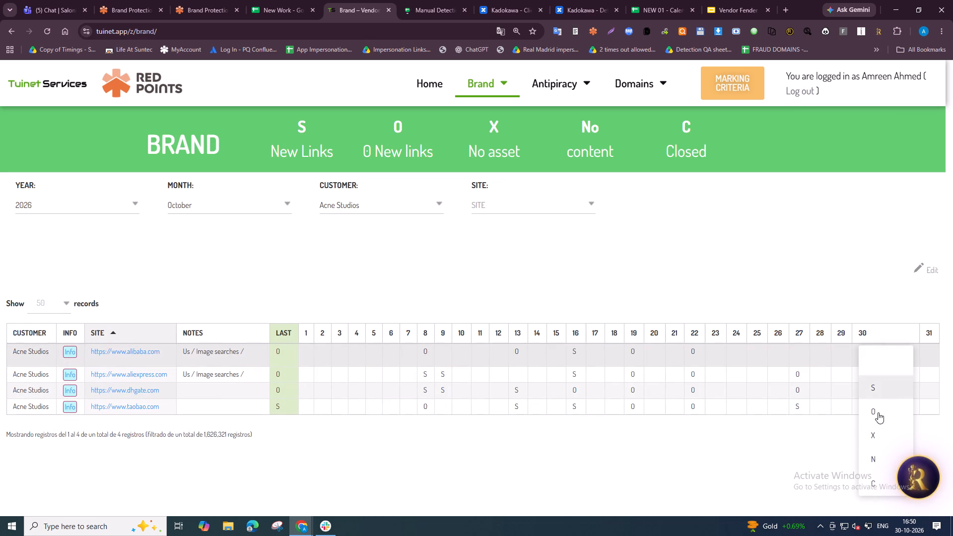
left_click(878, 412)
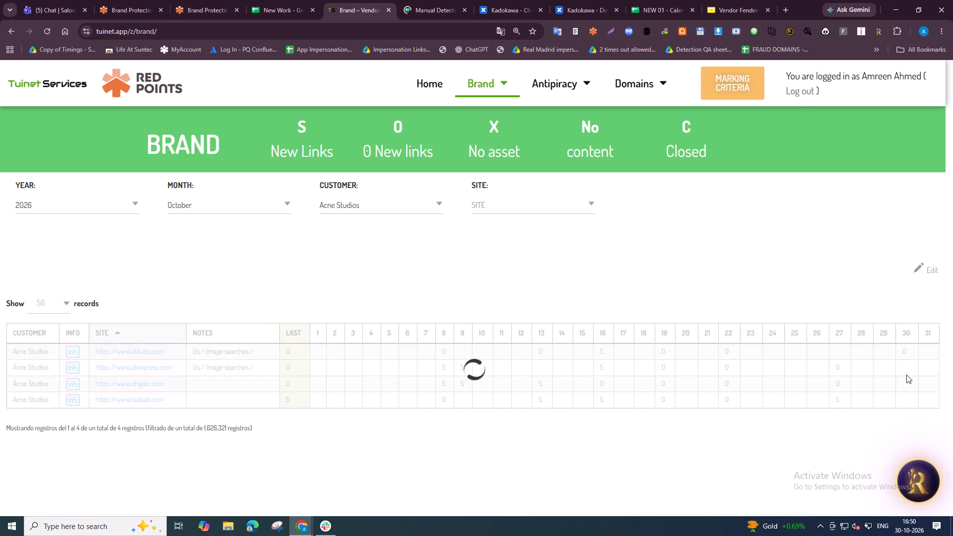
double_click(901, 373)
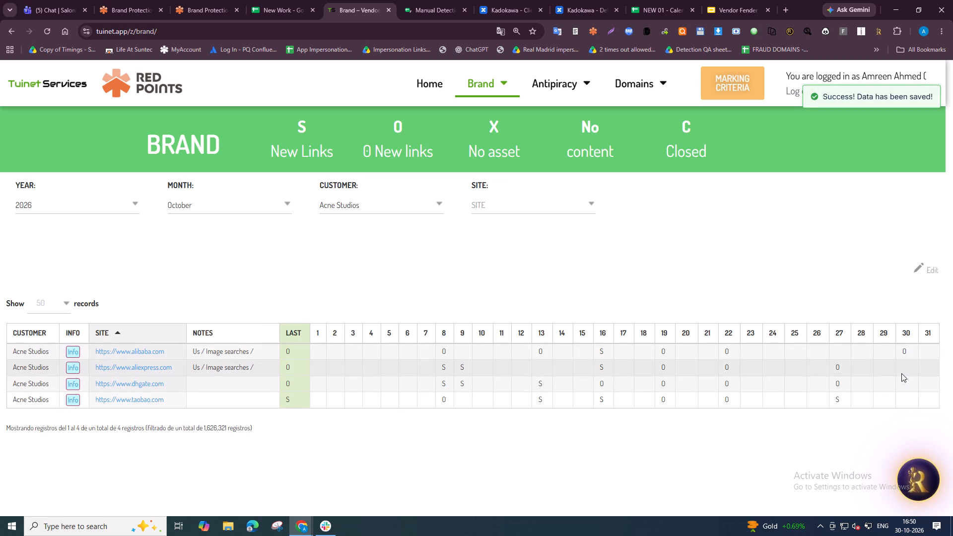
left_click(882, 291)
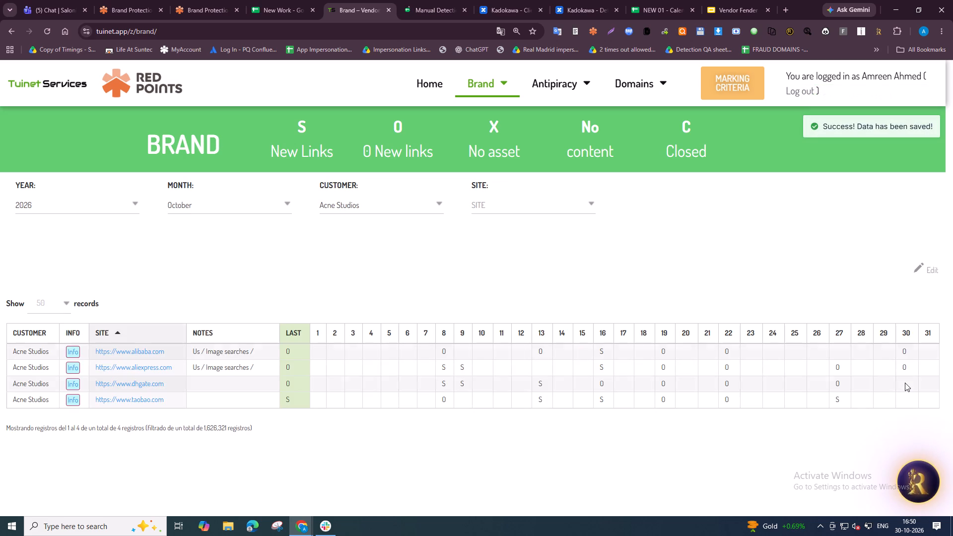
double_click(905, 383)
left_click(910, 384)
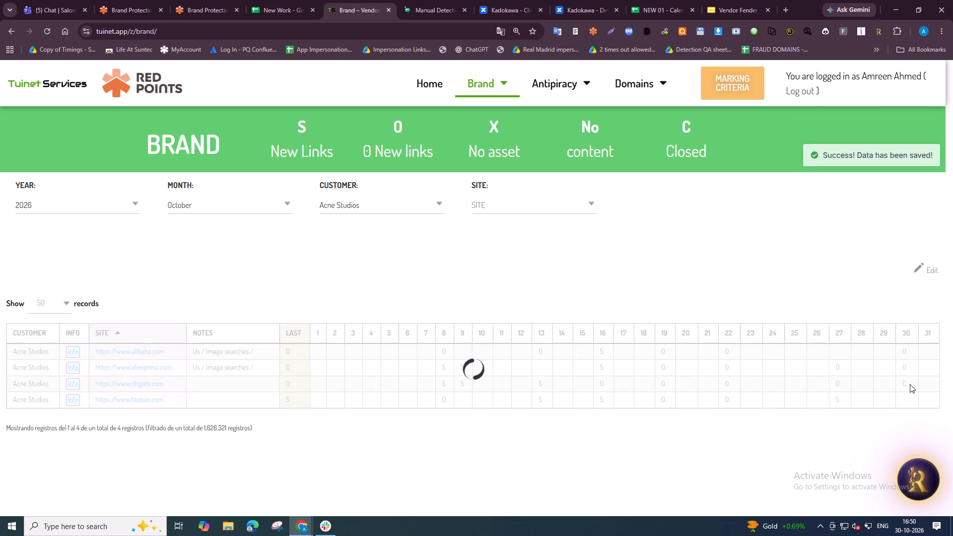
double_click(910, 384)
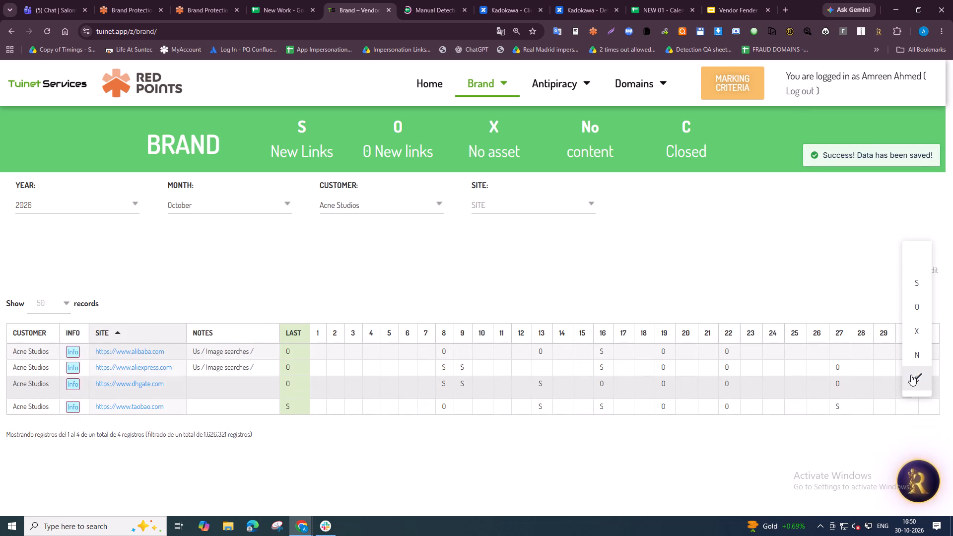
left_click(920, 310)
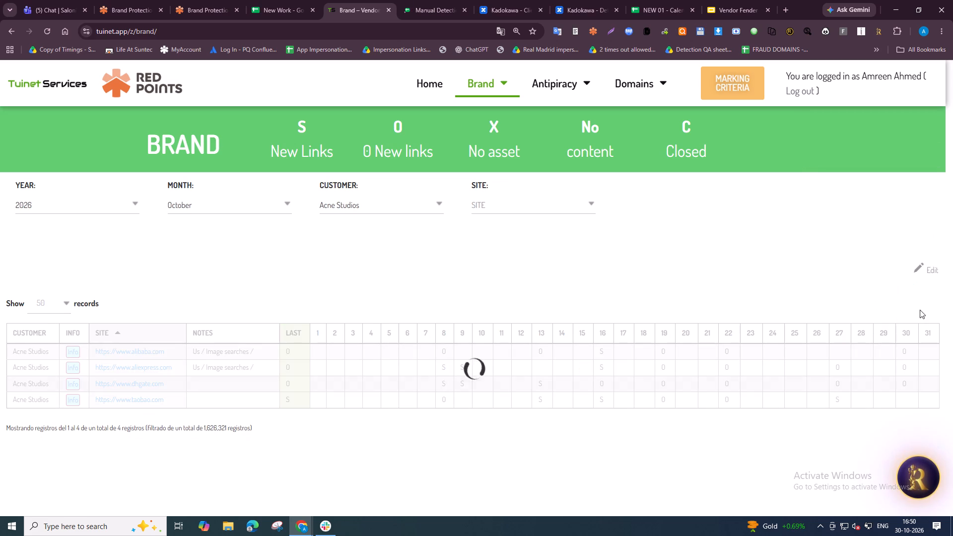
double_click(910, 401)
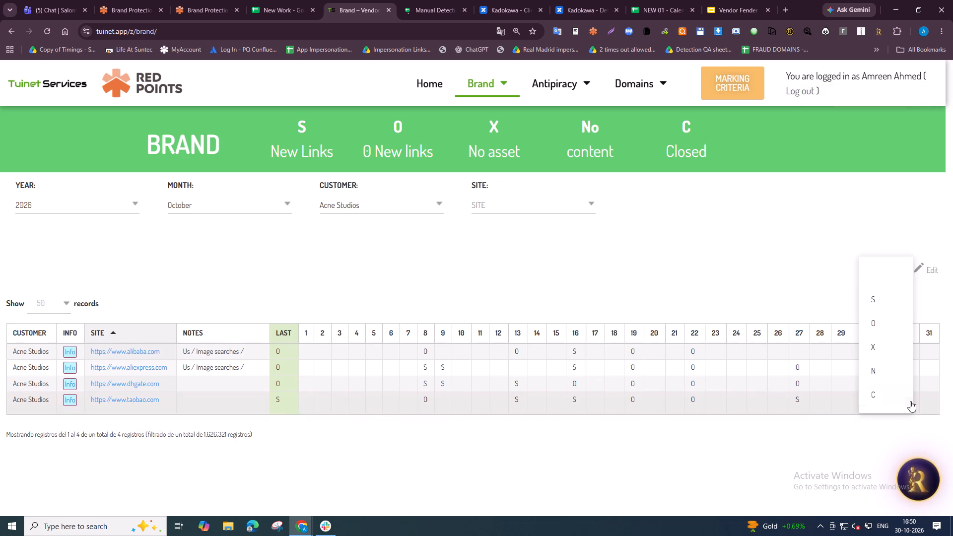
left_click(879, 317)
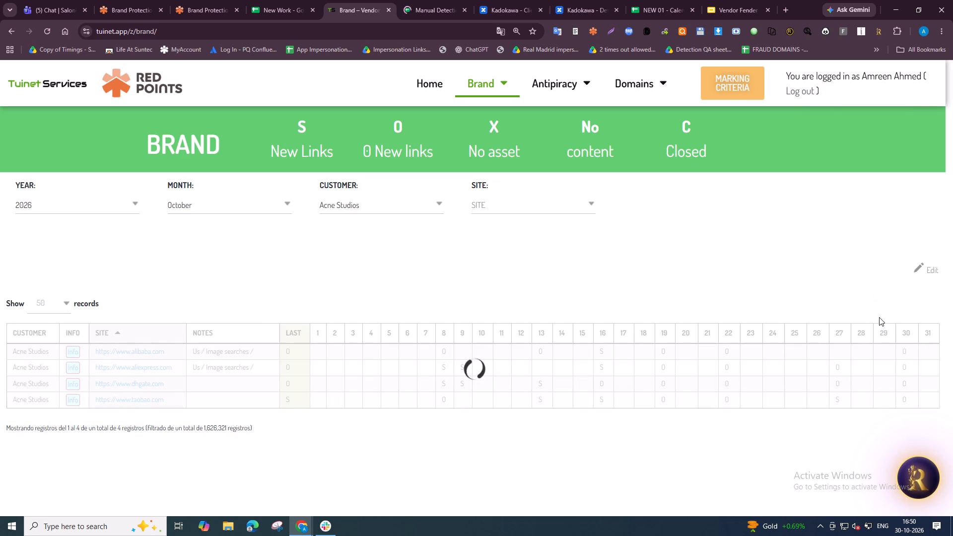
Filter the Tuinet Brand tracker to Herbalife SAMCAM, using the name copied from New Work, and mark its facebook.com/marketplace row S for day 30.
left_click(291, 0)
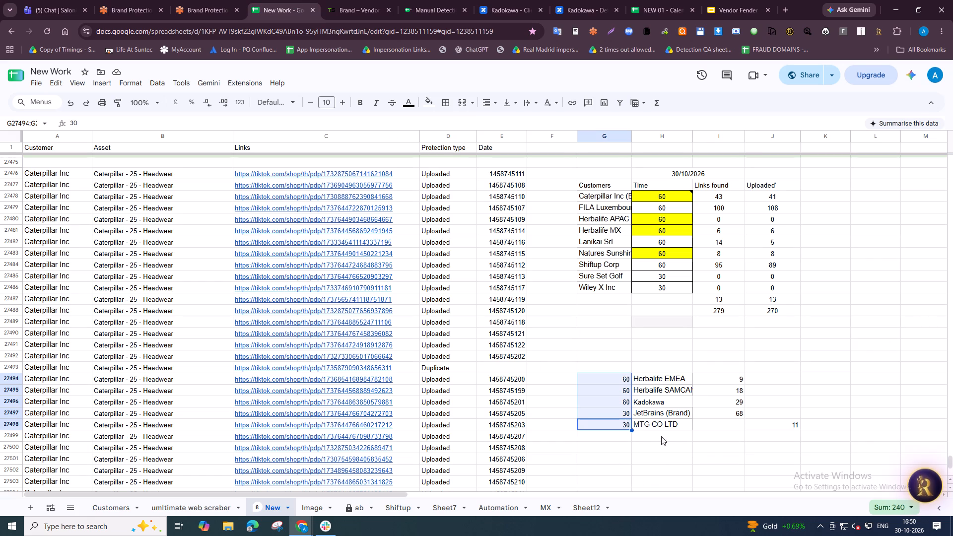
left_click(657, 415)
key("ctrl+c")
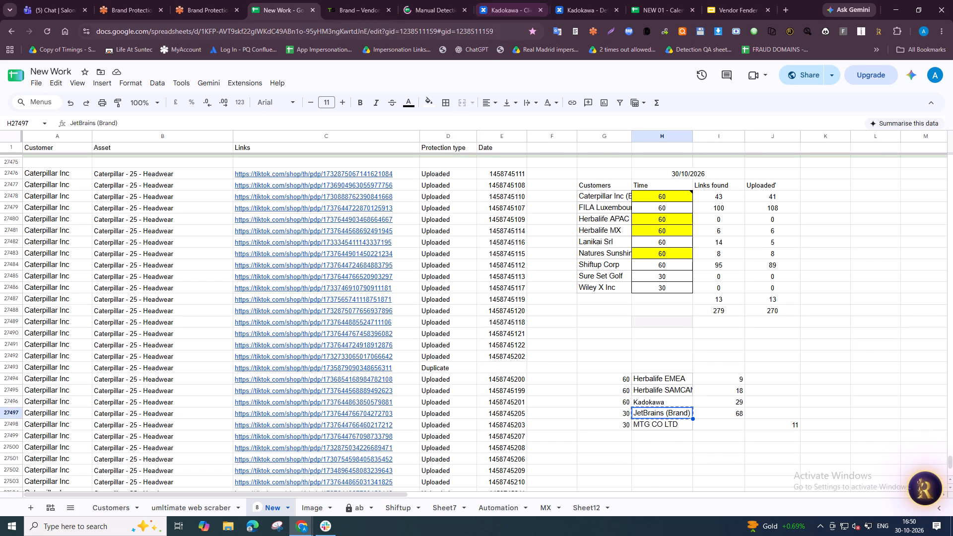
left_click(655, 386)
key("ctrl+c")
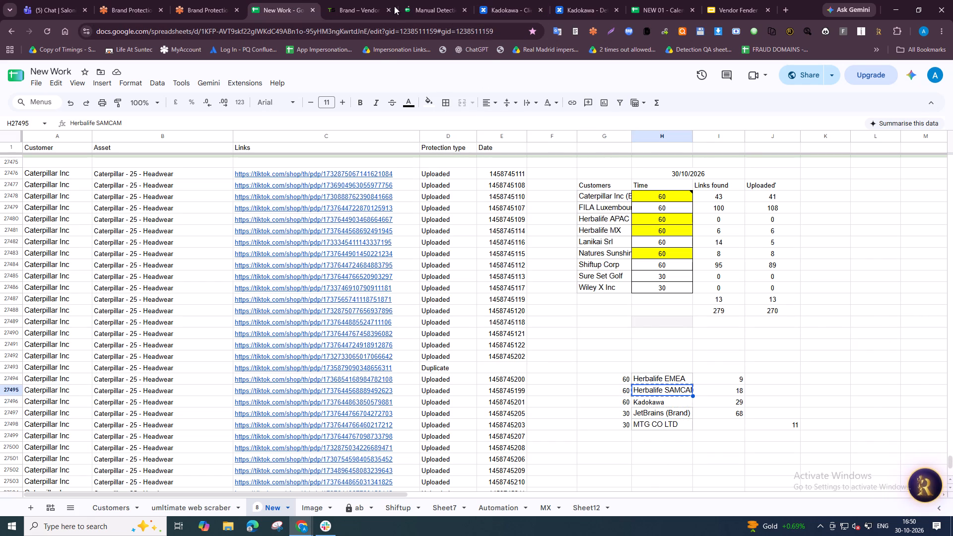
left_click(377, 0)
left_click(415, 206)
key("ctrl+v")
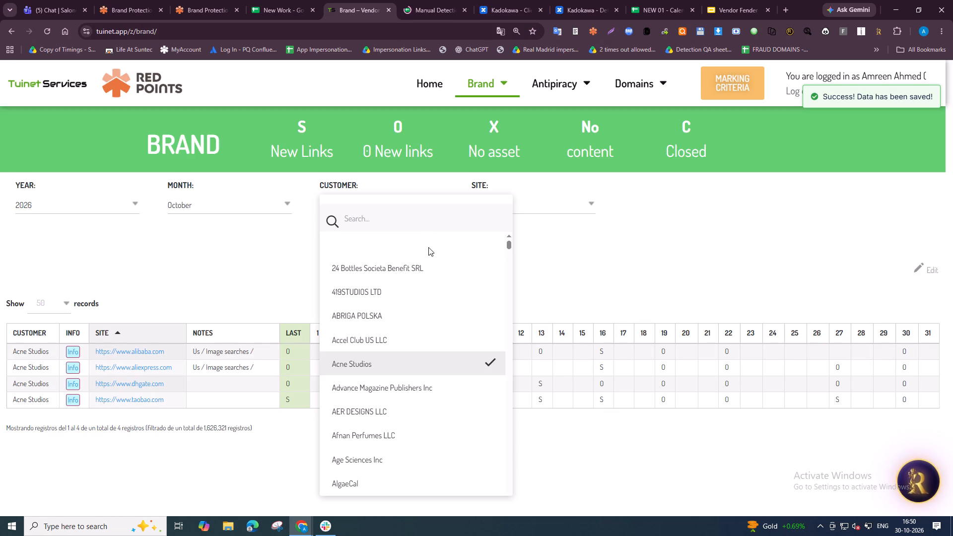
key("ctrl+v")
left_click(399, 245)
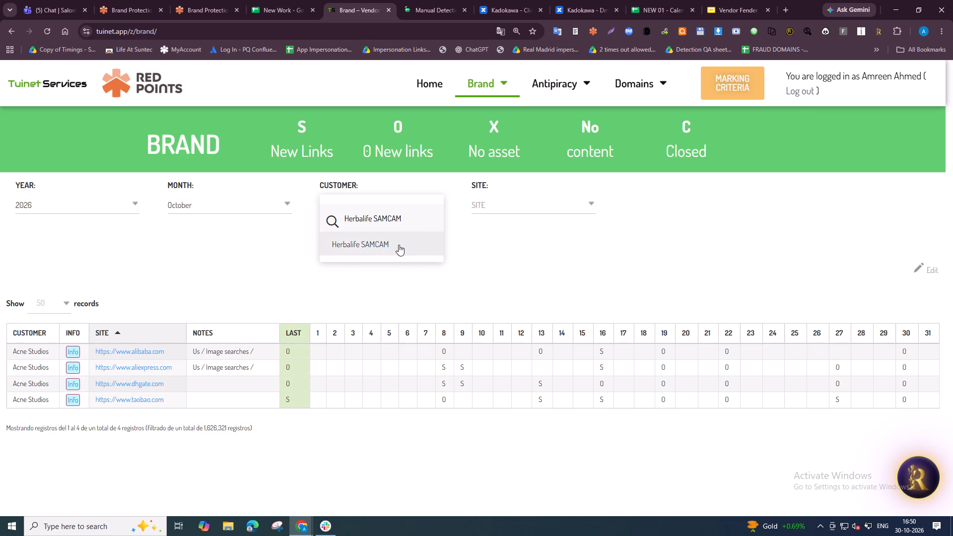
double_click(909, 359)
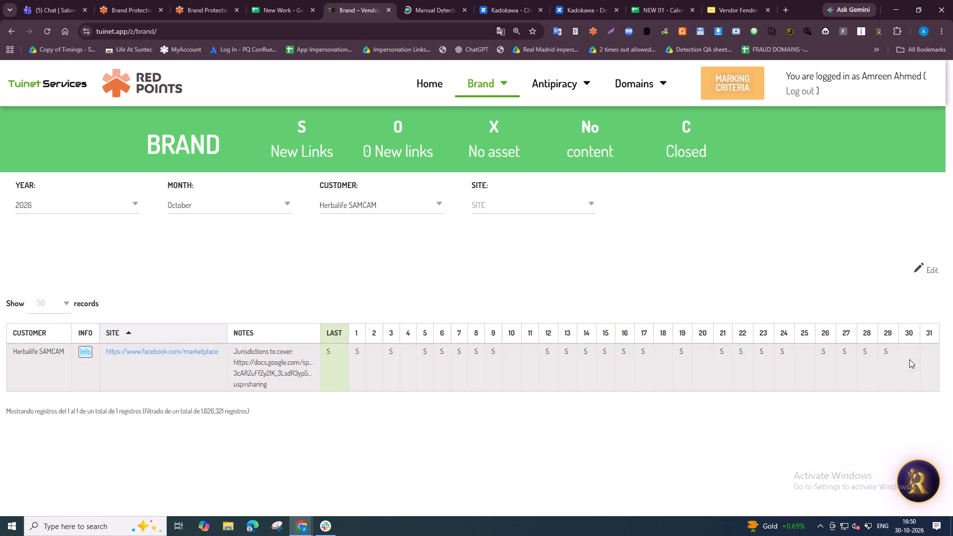
left_click(892, 391)
Filter the tracker to Herbalife EMEA, using the name copied from New Work, and mark its facebook.com/marketplace row S for day 30.
left_click(306, 0)
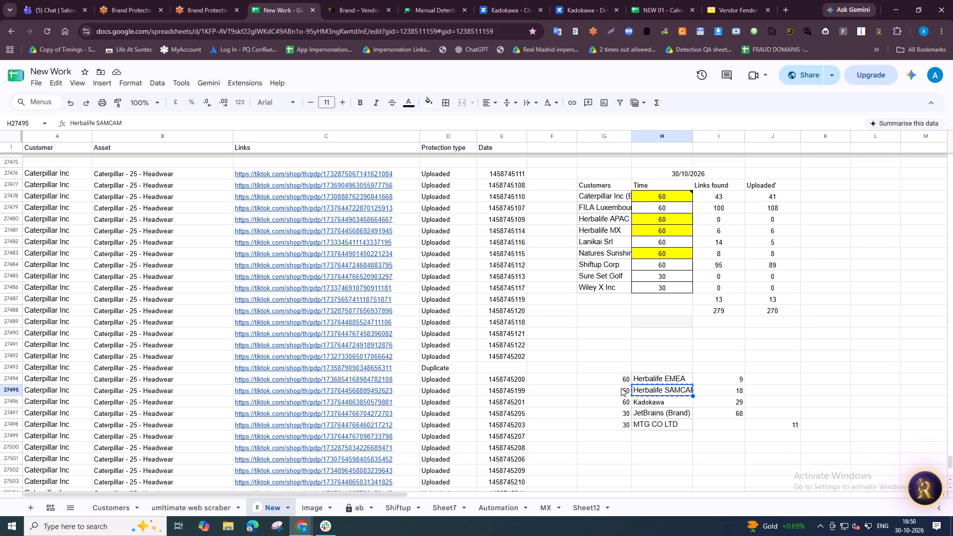
left_click(649, 379)
key("ctrl+c")
left_click(344, 0)
left_click(366, 209)
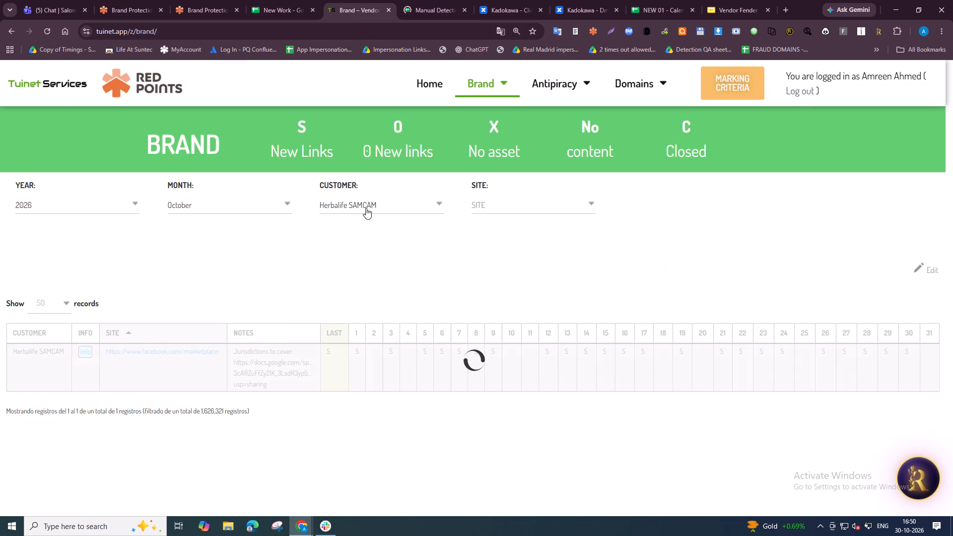
key("ctrl+v")
left_click(391, 249)
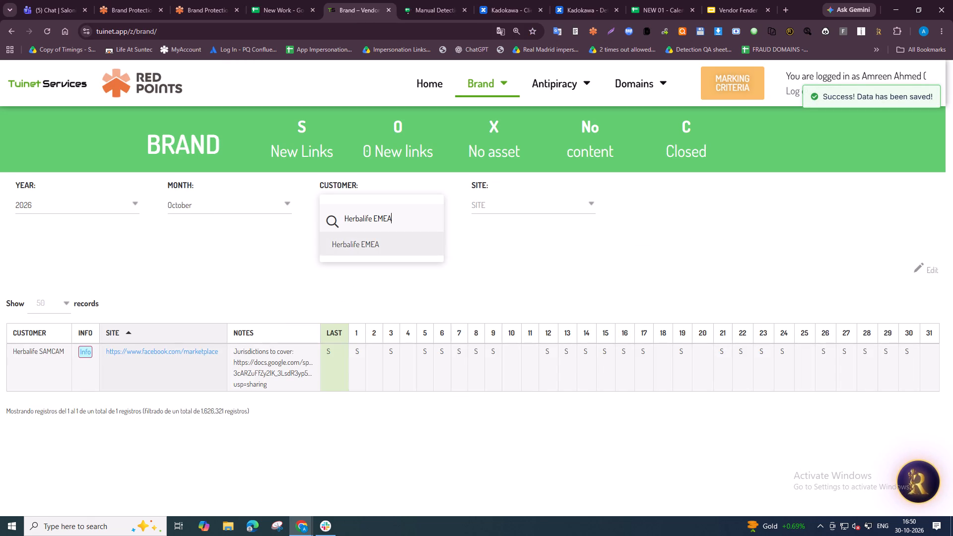
double_click(912, 366)
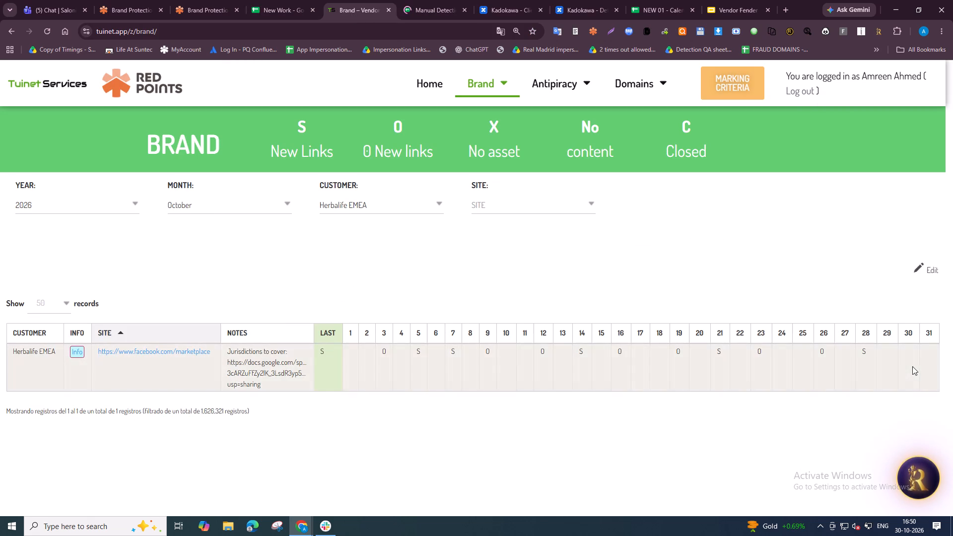
left_click(885, 394)
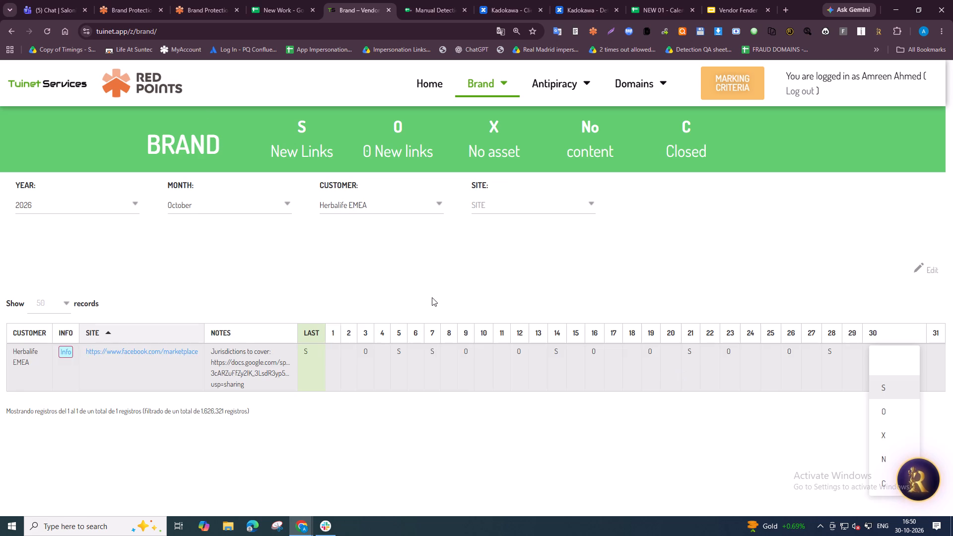
Copy the MTG CO LTD customer name from New Work and filter the Tuinet Brand tracker to it.
left_click(279, 0)
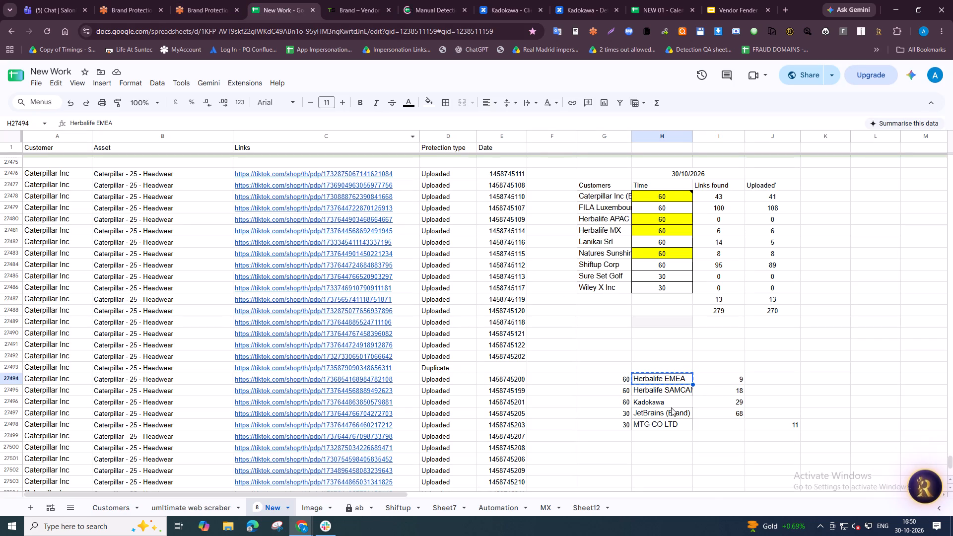
left_click(672, 404)
key("ctrl+c")
left_click(663, 417)
left_click(661, 424)
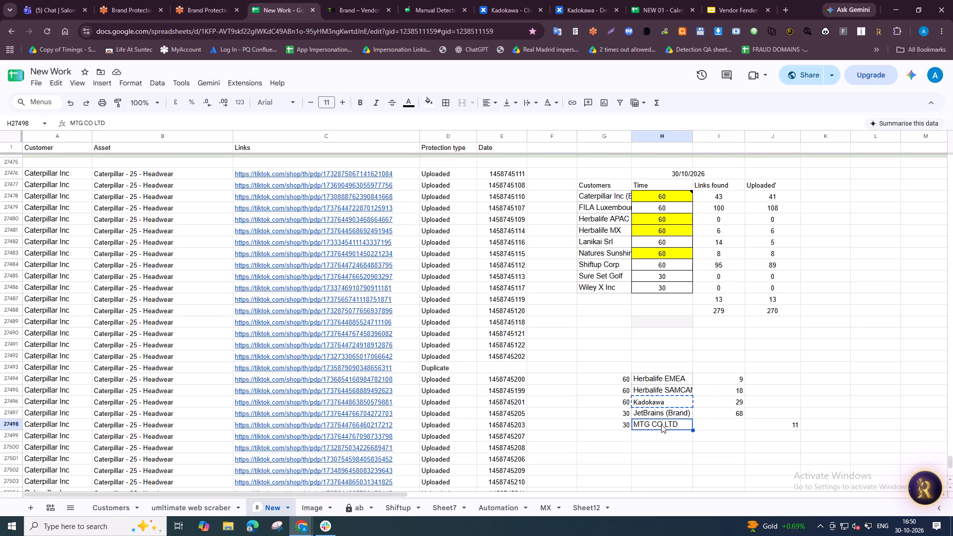
key("ctrl+c")
left_click(374, 0)
left_click(371, 204)
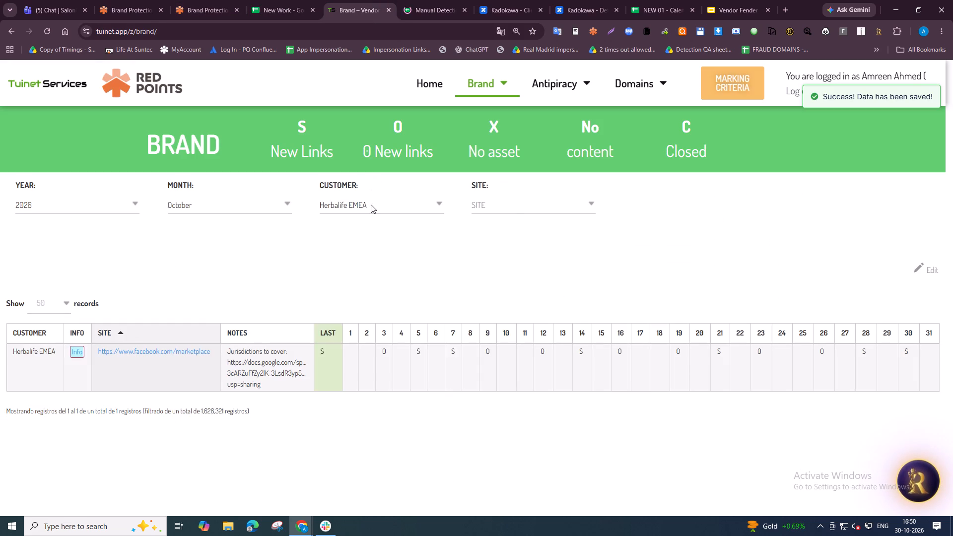
key("ctrl+v")
left_click(373, 241)
Copy the JetBrains (Brand) customer name from New Work and filter the Tuinet Brand tracker to it.
left_click(308, 0)
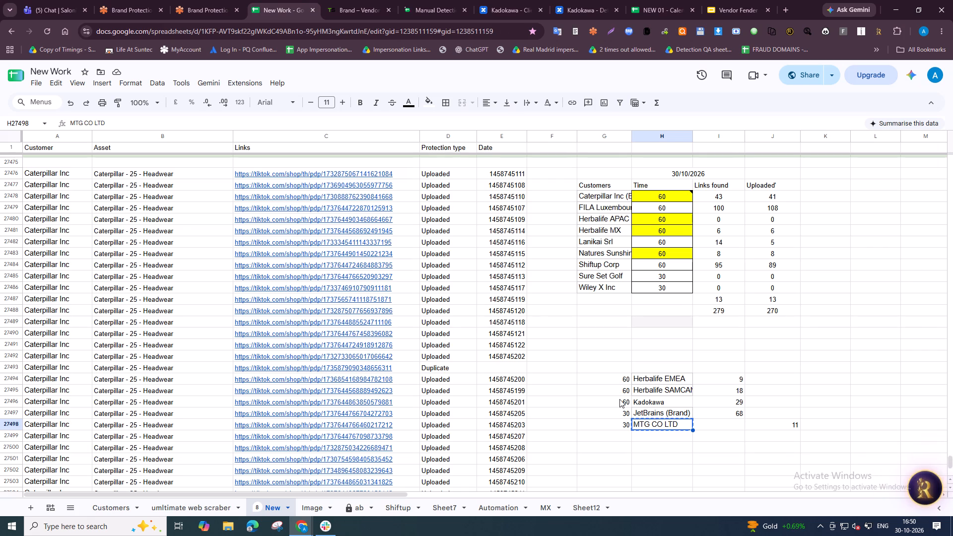
left_click(639, 412)
key("ctrl+c")
left_click(363, 0)
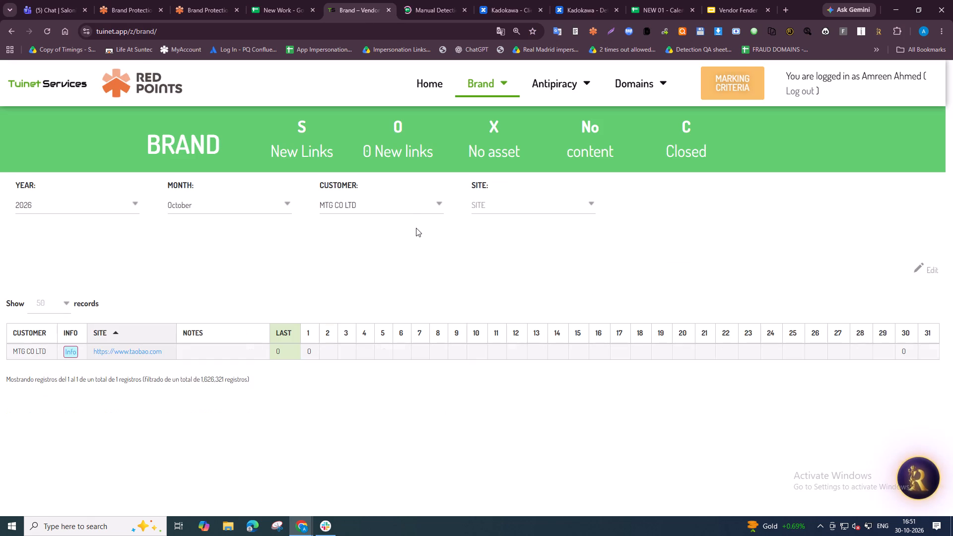
left_click(406, 207)
key("ctrl+v")
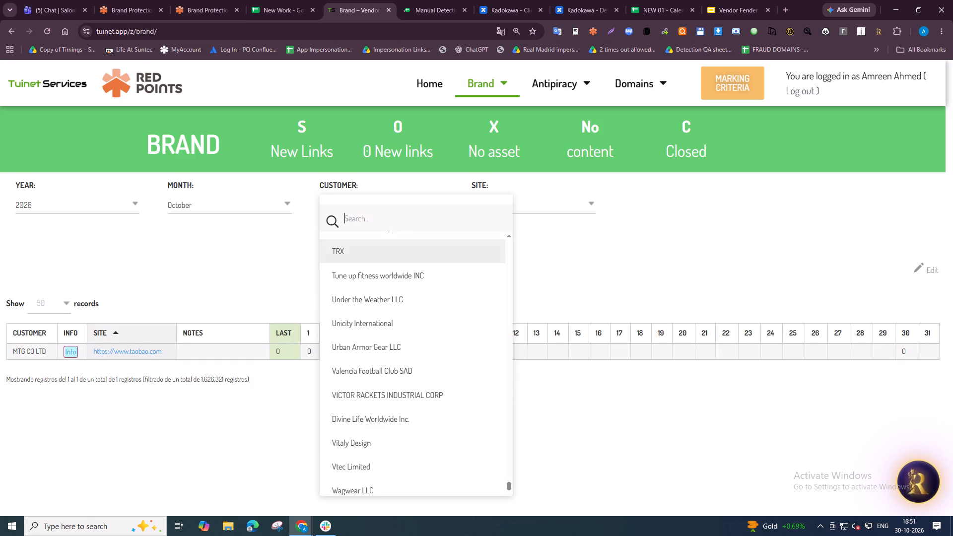
key("ctrl+v")
left_click(396, 241)
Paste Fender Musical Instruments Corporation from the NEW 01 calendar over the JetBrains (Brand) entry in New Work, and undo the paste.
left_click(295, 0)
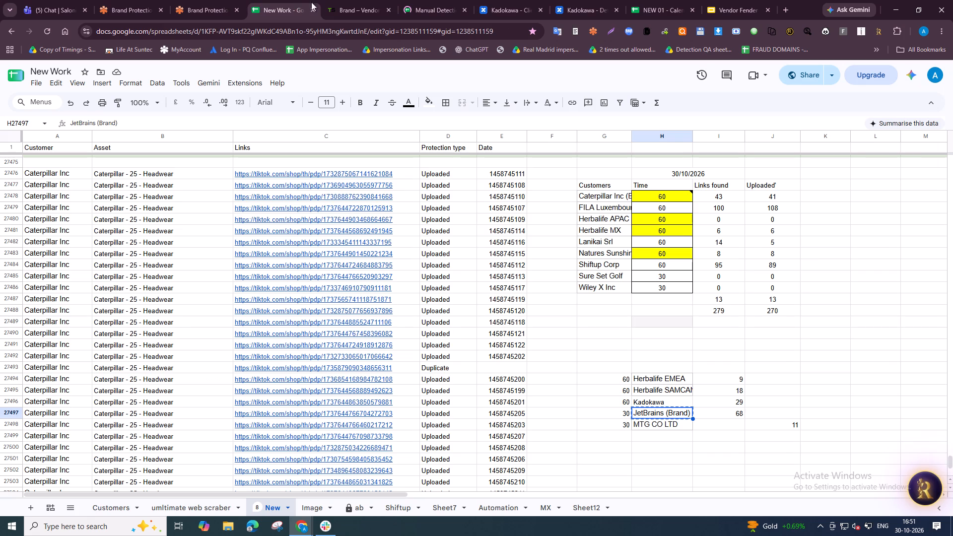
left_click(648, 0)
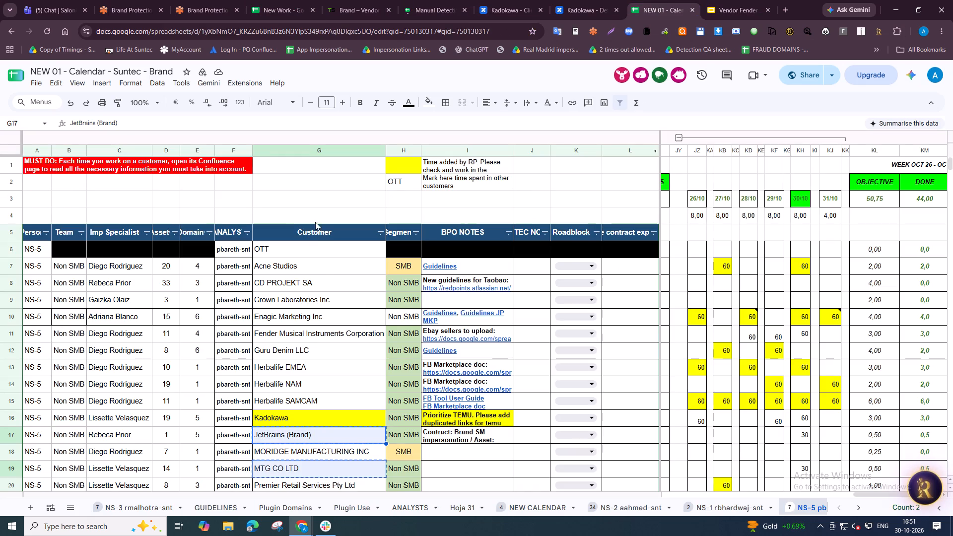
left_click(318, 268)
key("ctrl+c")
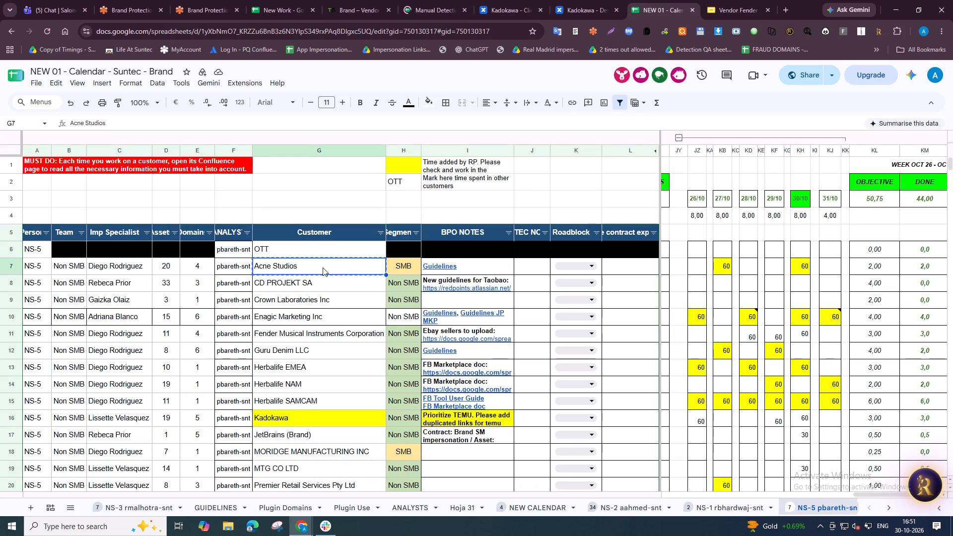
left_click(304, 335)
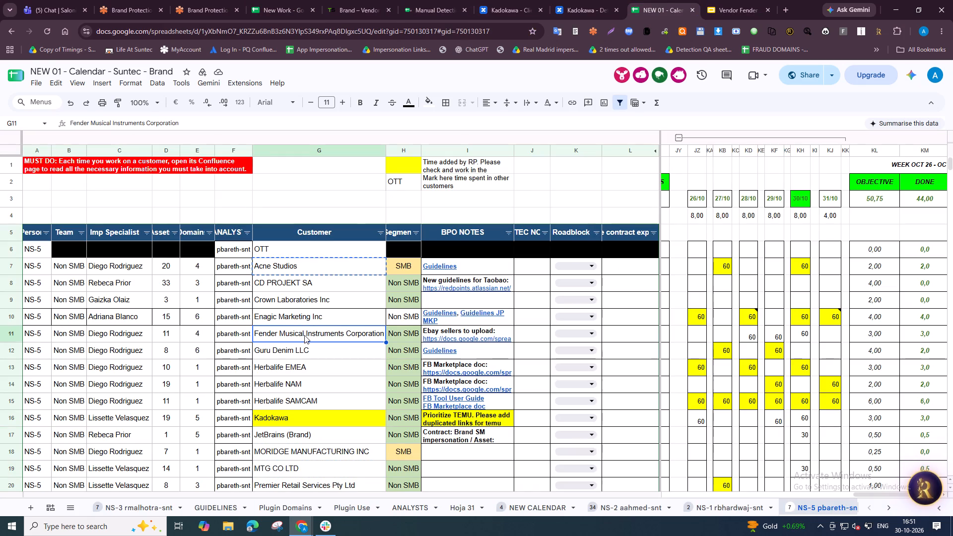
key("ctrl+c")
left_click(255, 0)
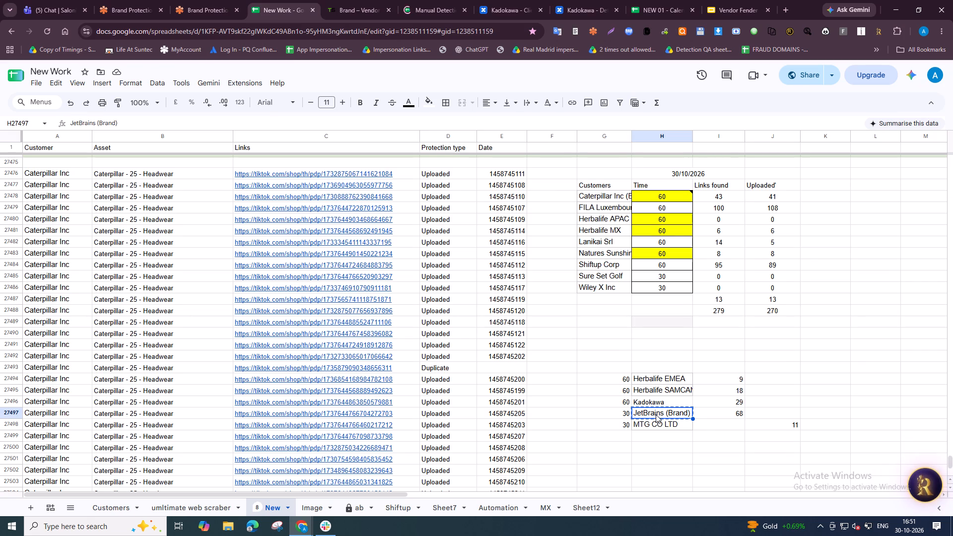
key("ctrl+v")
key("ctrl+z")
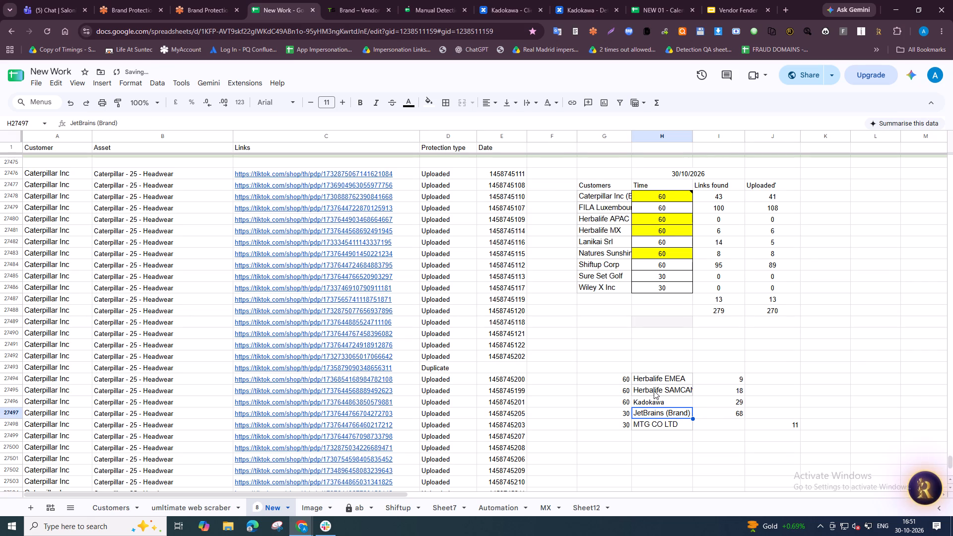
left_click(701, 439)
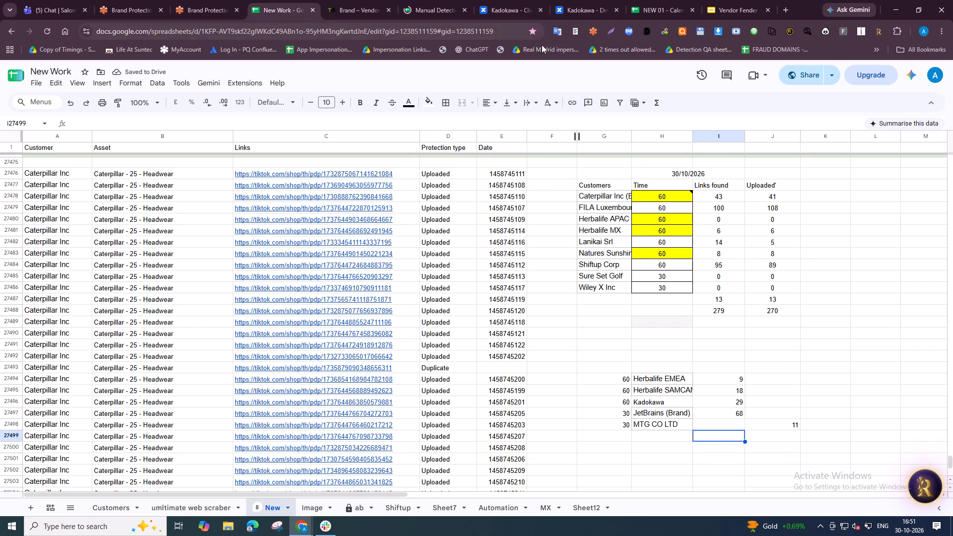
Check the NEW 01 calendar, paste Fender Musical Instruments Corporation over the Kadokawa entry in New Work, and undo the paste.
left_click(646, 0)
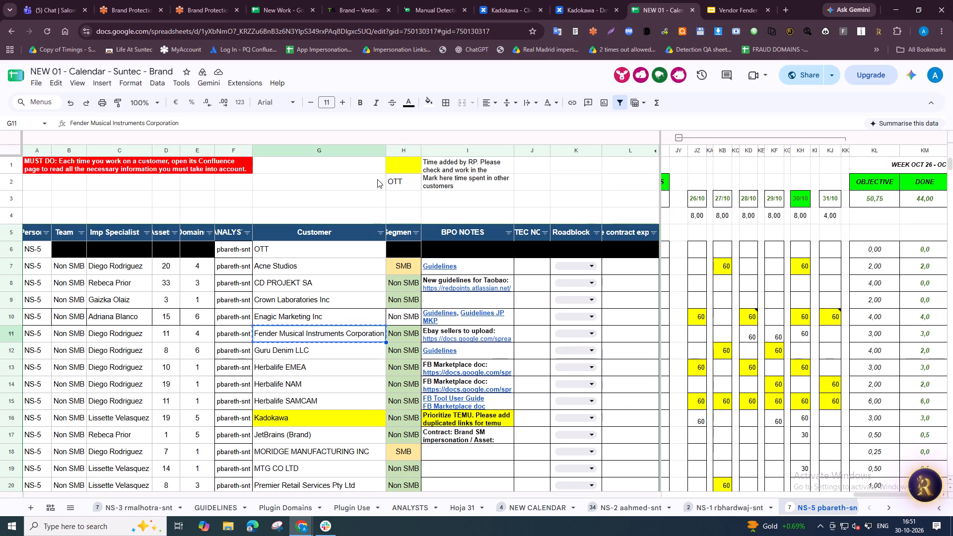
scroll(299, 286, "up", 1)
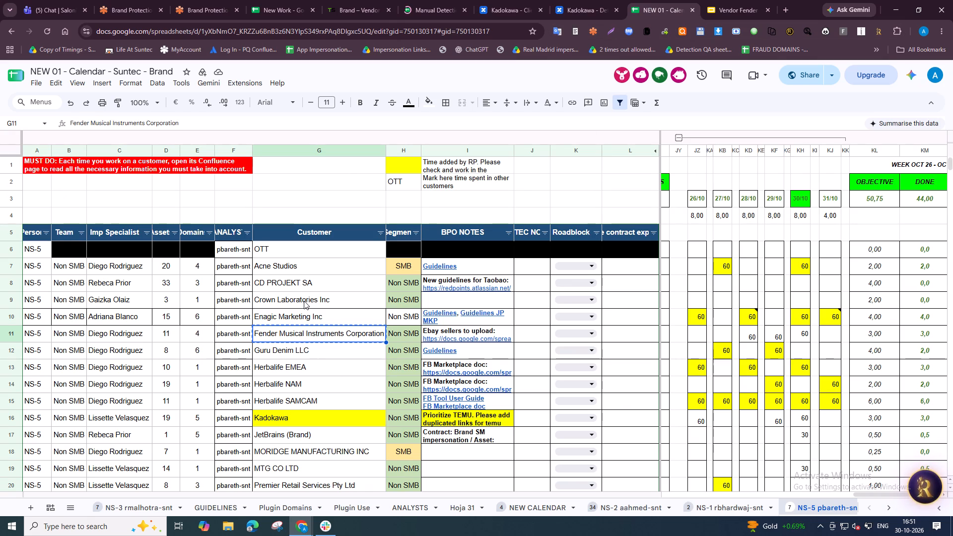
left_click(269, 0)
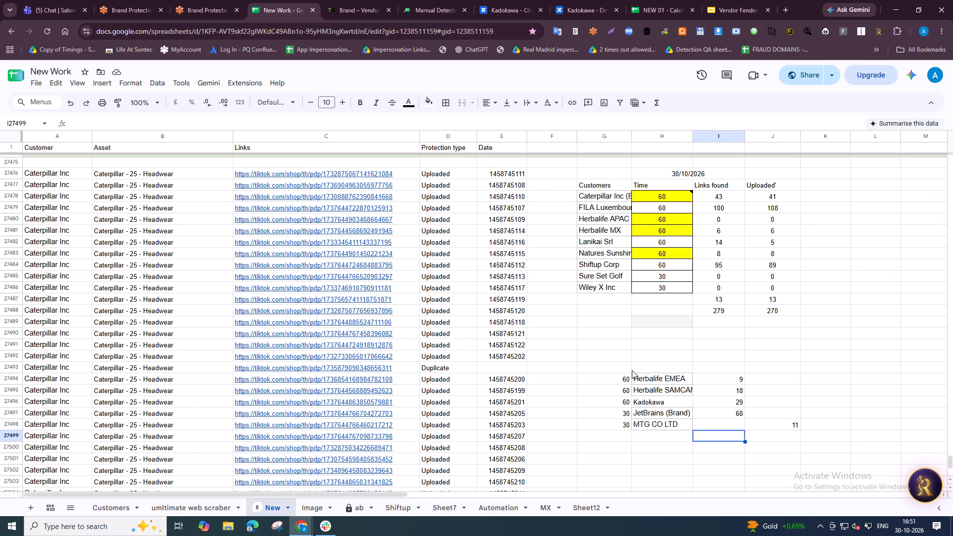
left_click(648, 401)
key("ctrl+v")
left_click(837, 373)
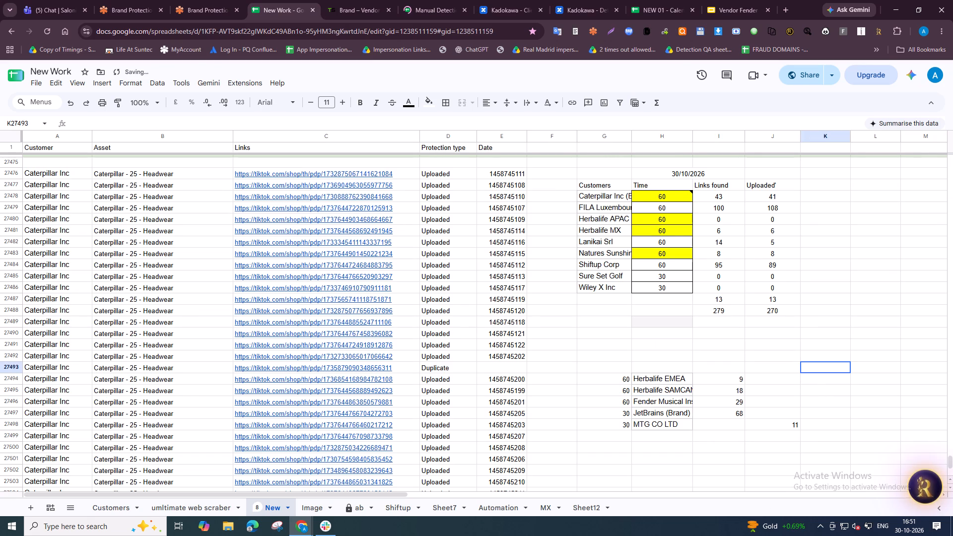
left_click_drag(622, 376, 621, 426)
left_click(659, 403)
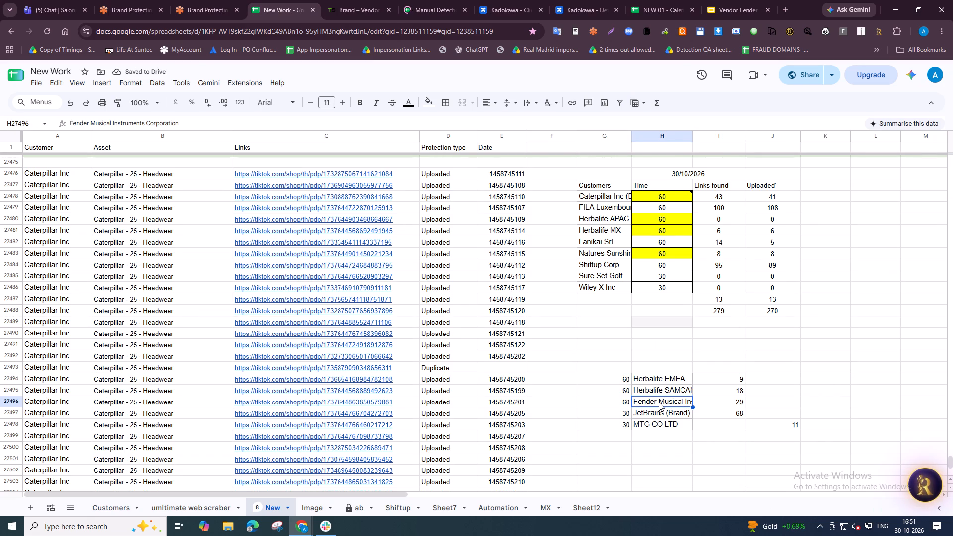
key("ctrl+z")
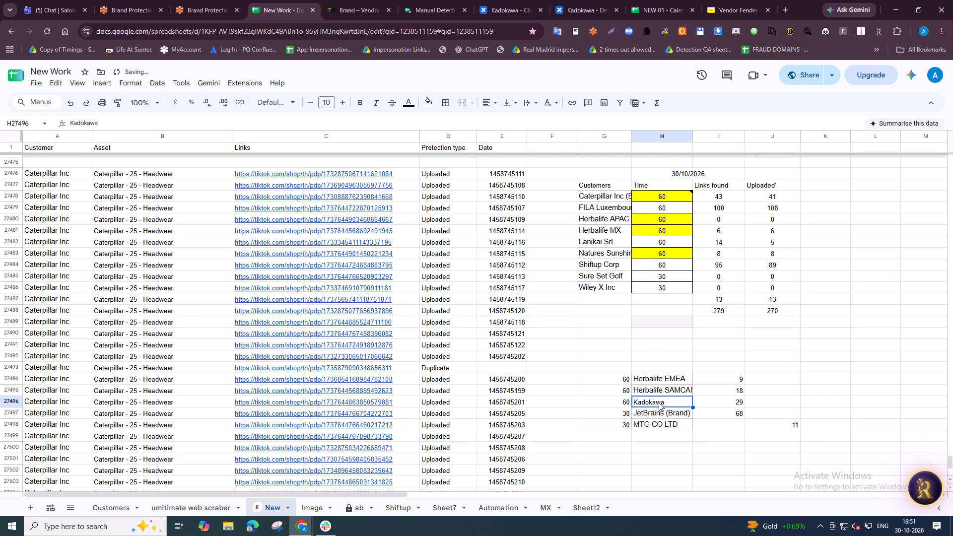
Paste Fender Musical Instruments Corporation into the empty customer cell directly above Herbalife EMEA in the New Work tally.
left_click(677, 370)
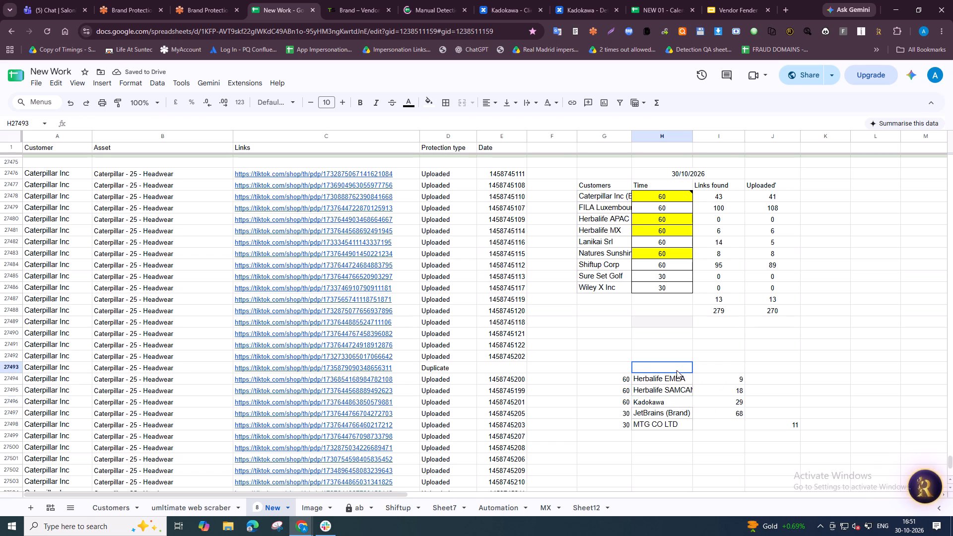
key("ctrl+v")
left_click(801, 368)
left_click(749, 436)
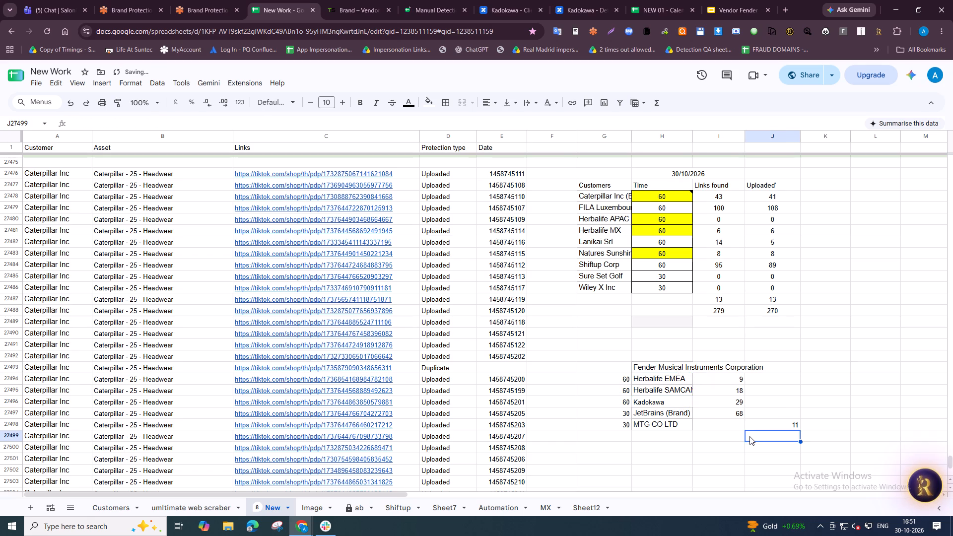
Examine the logged link rows below the tally in New Work, down to the Herbalife EMEA entries.
scroll(572, 437, "down", 3)
scroll(512, 432, "down", 2)
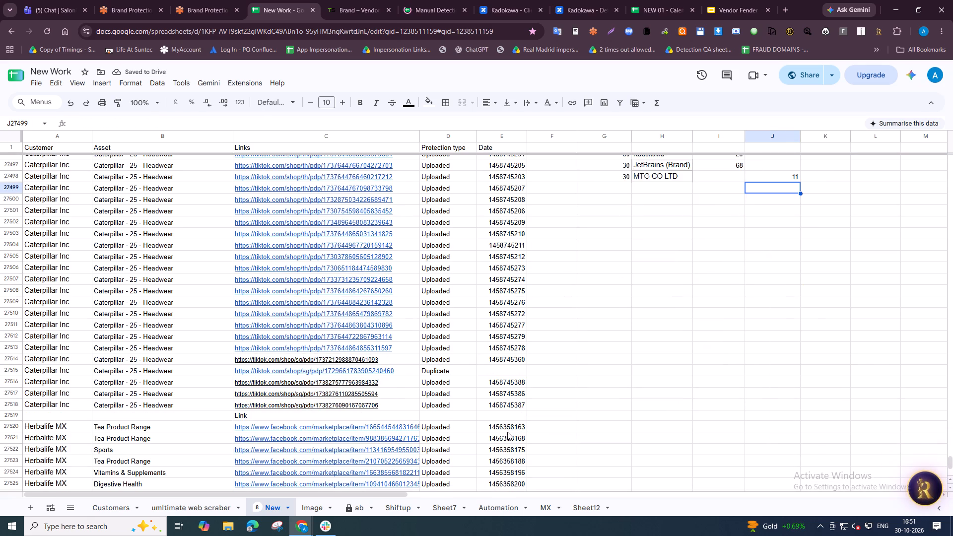
scroll(506, 432, "down", 3)
left_click(632, 402)
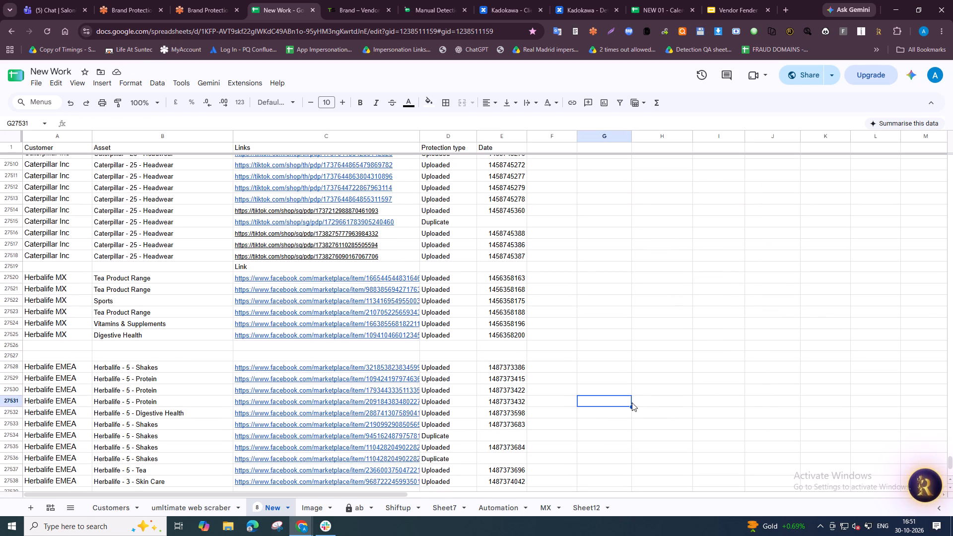